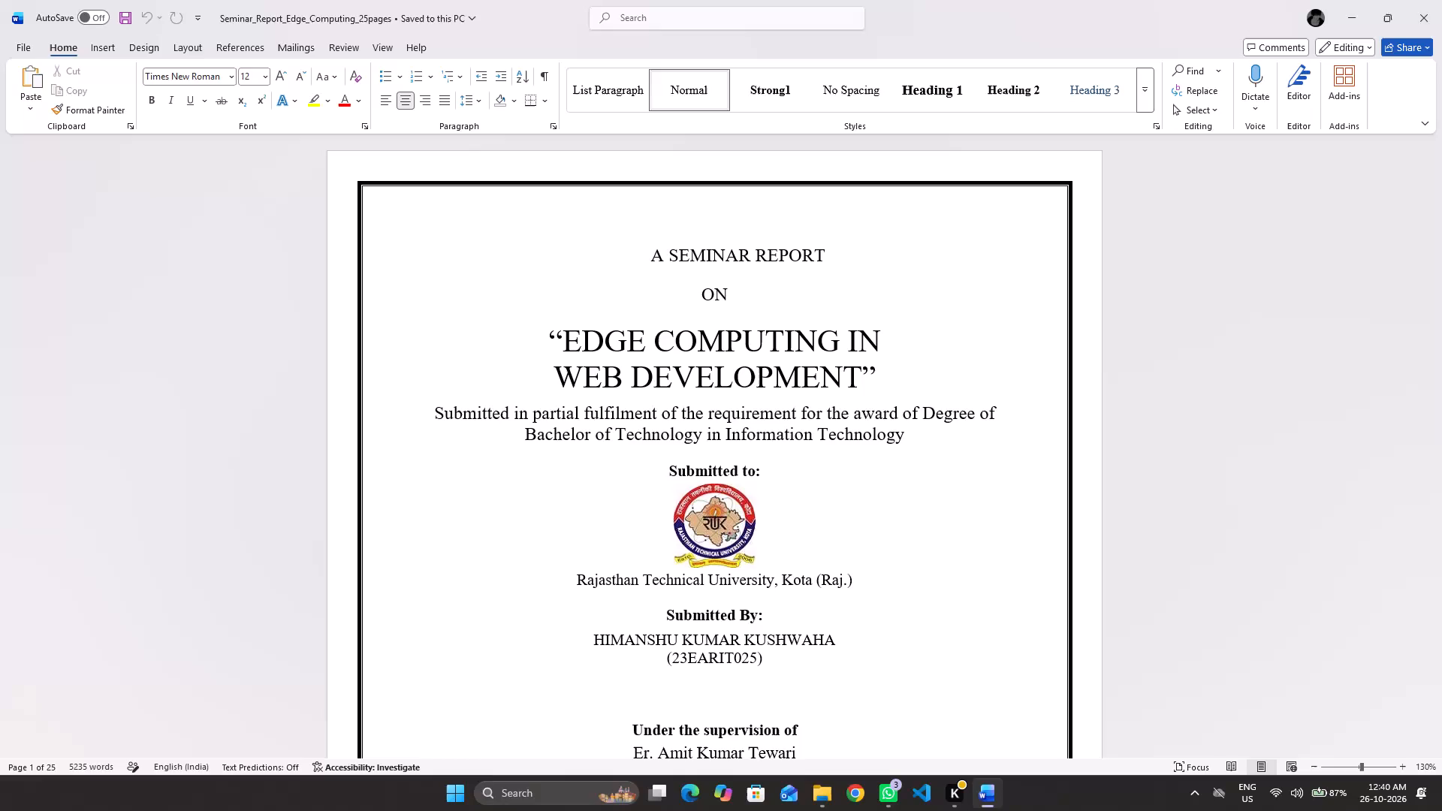
# Open the recent document "B Tech project report Format 2025-26" and examine its cover, certificate and declaration pages before returning to the seminar report.
pyautogui.click(32, 45)
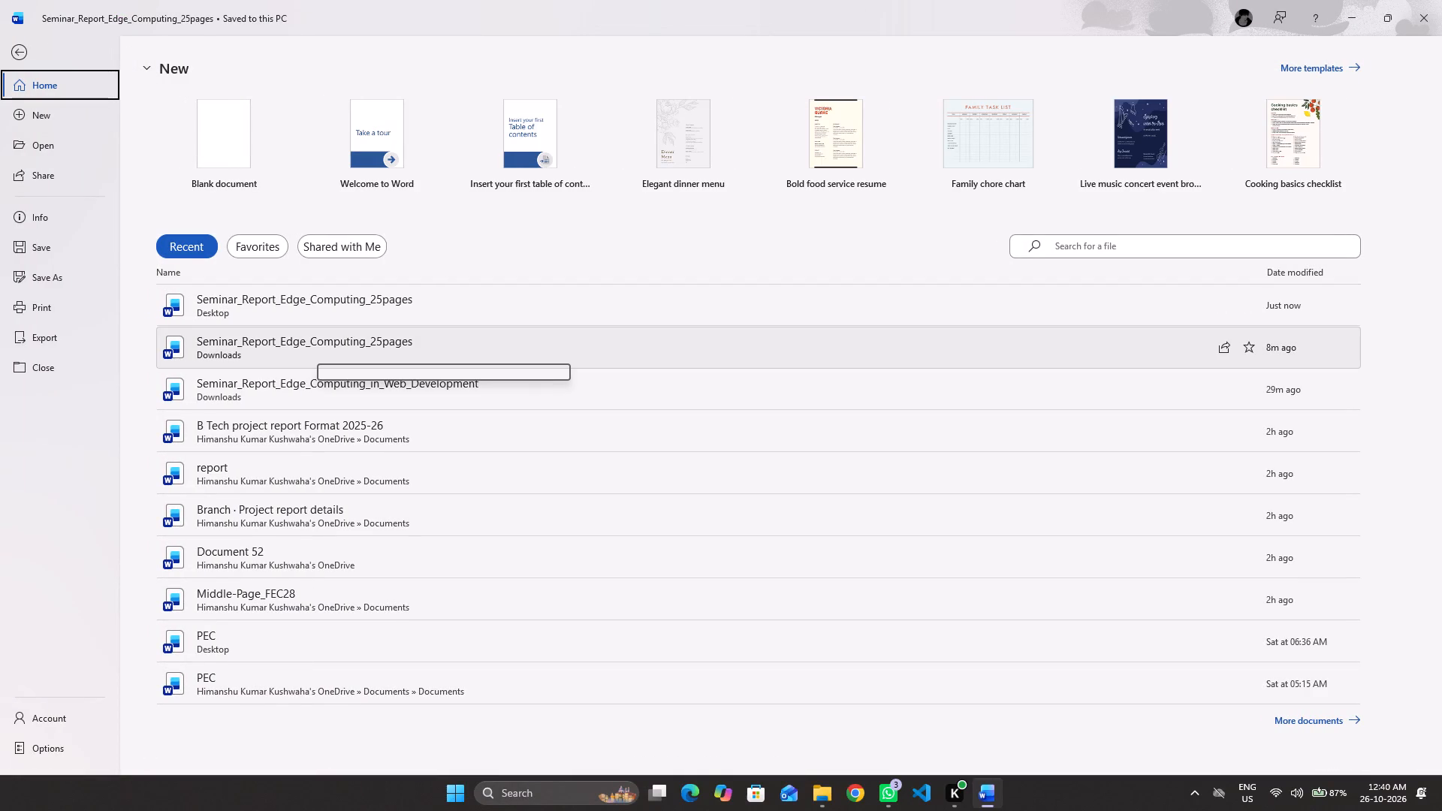
pyautogui.click(330, 424)
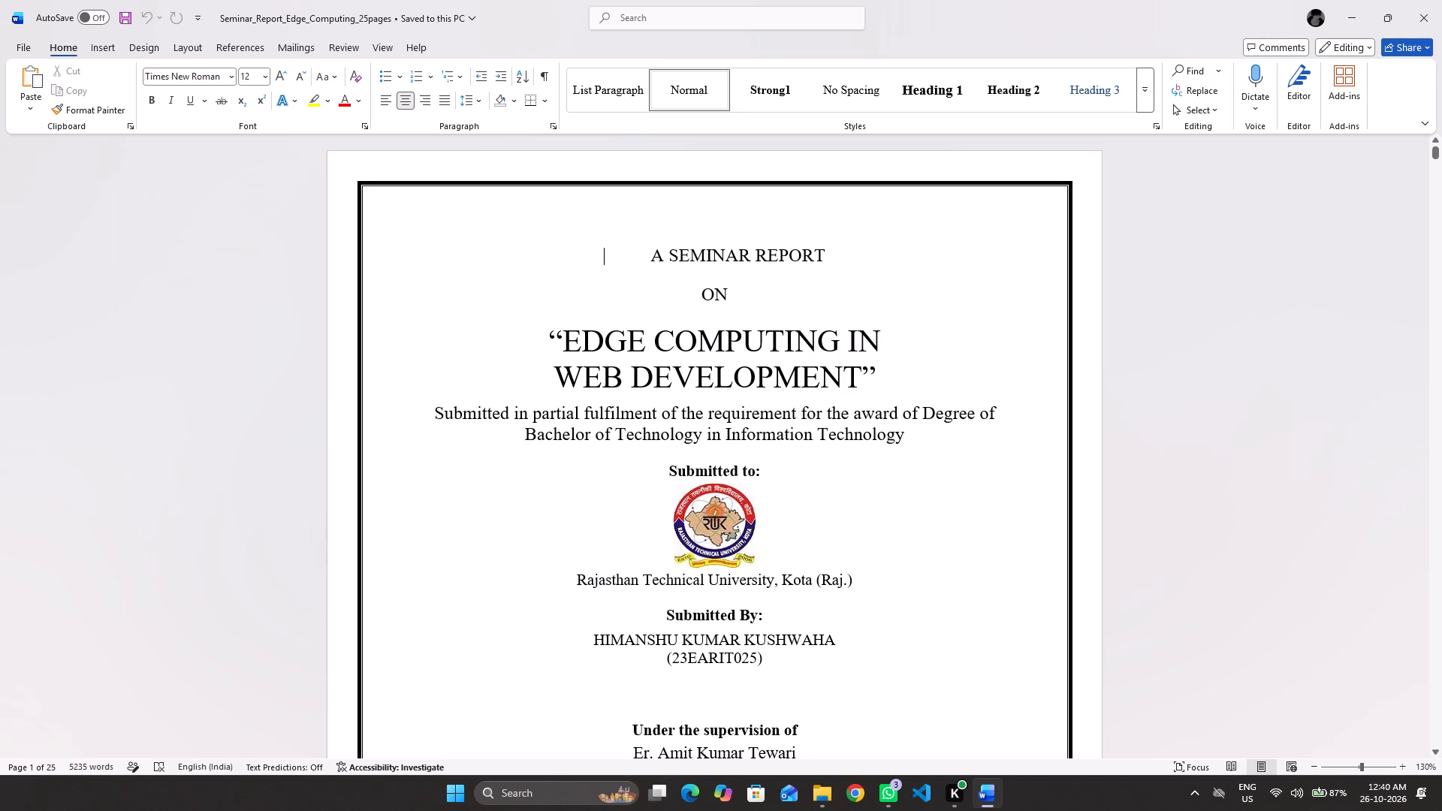
pyautogui.scroll(-2, 684, 497)
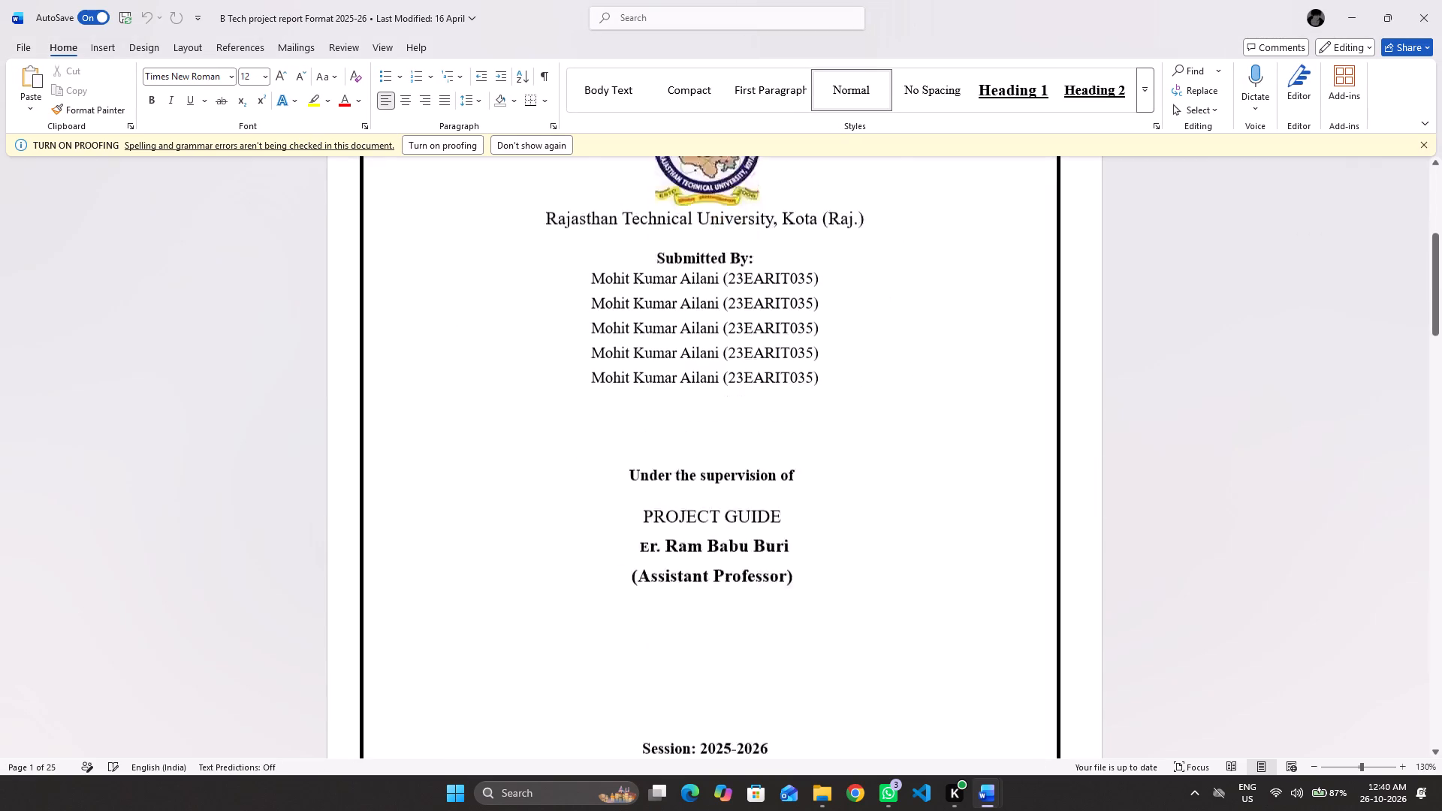
pyautogui.scroll(-4, 684, 497)
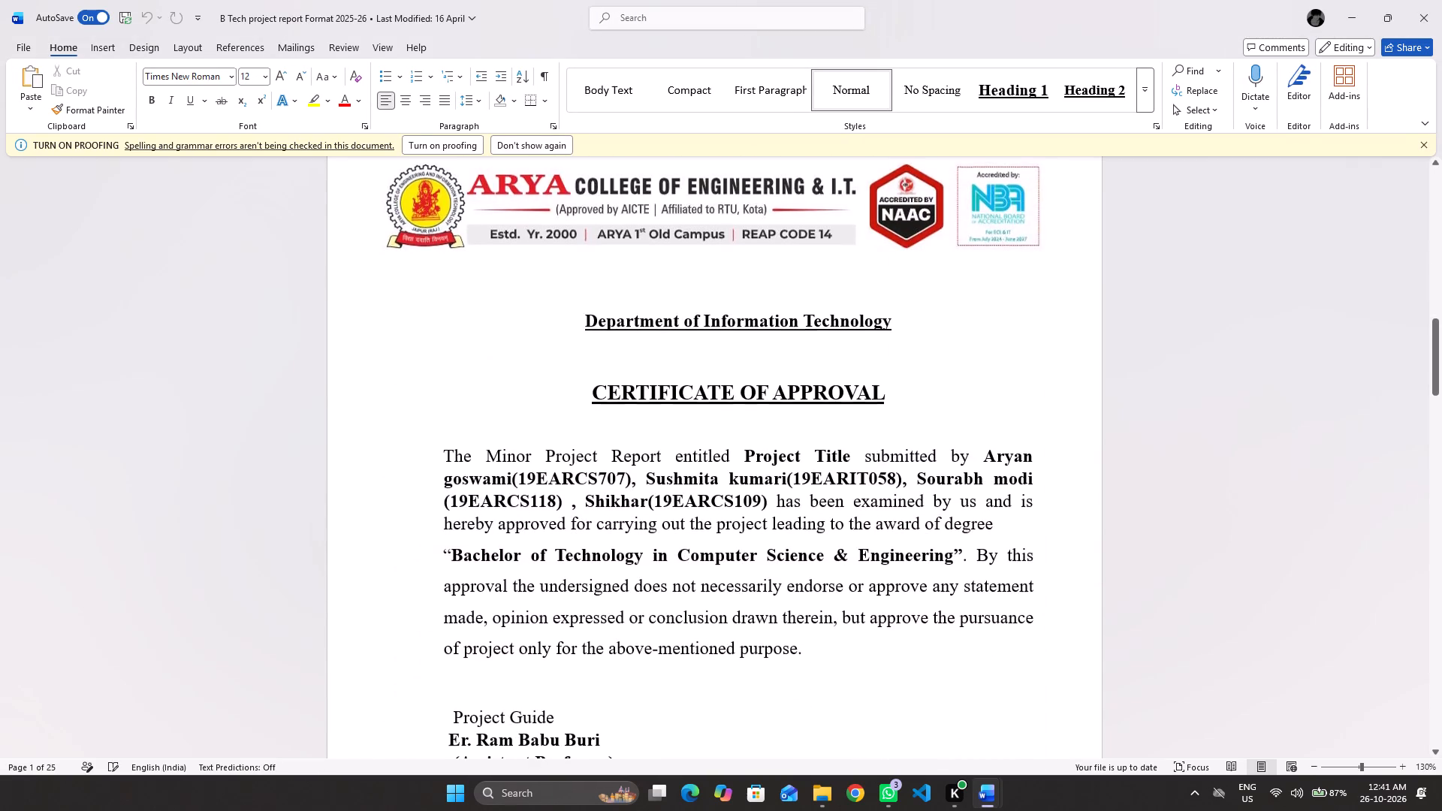
pyautogui.scroll(-4, 684, 497)
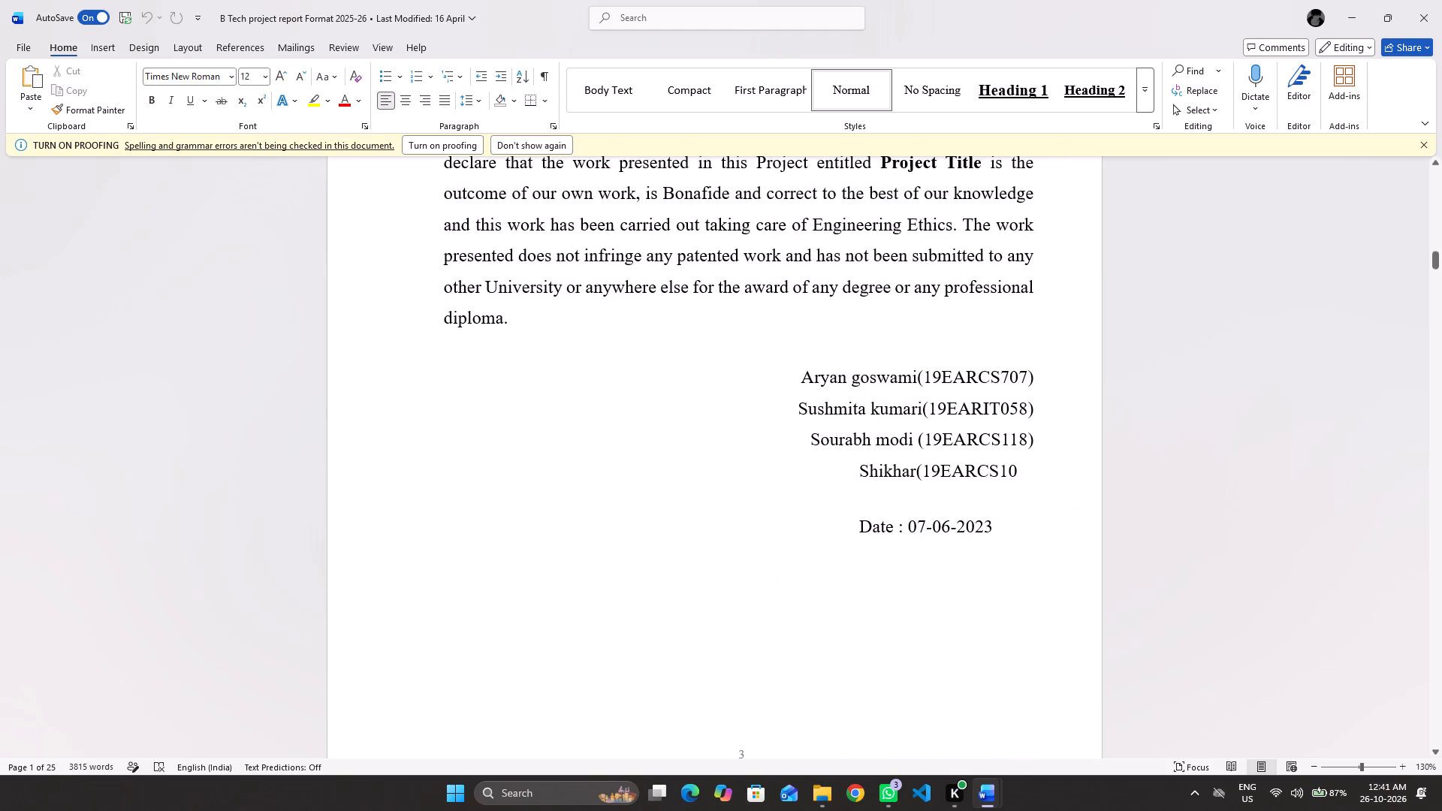
pyautogui.scroll(10, 684, 497)
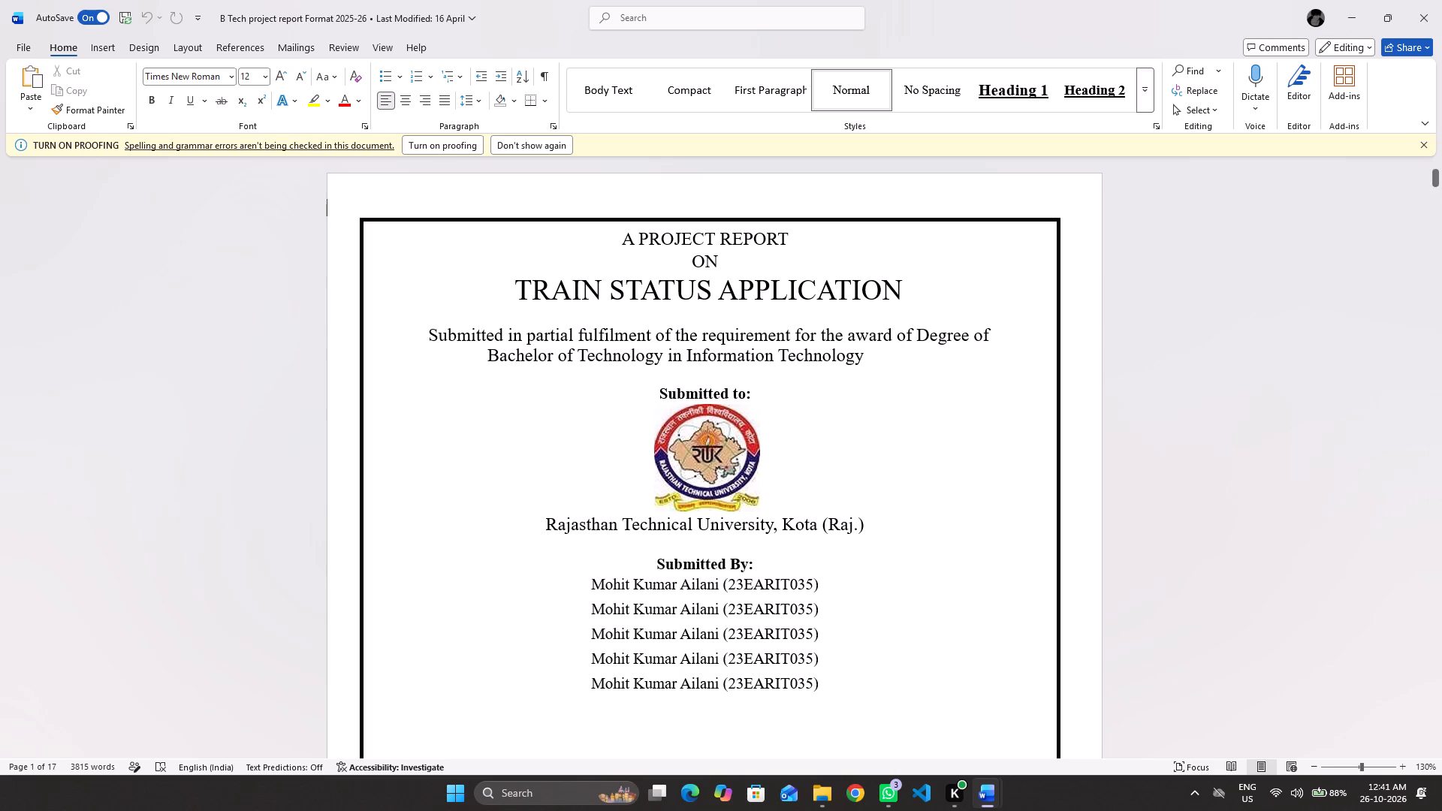
pyautogui.click(1348, 0)
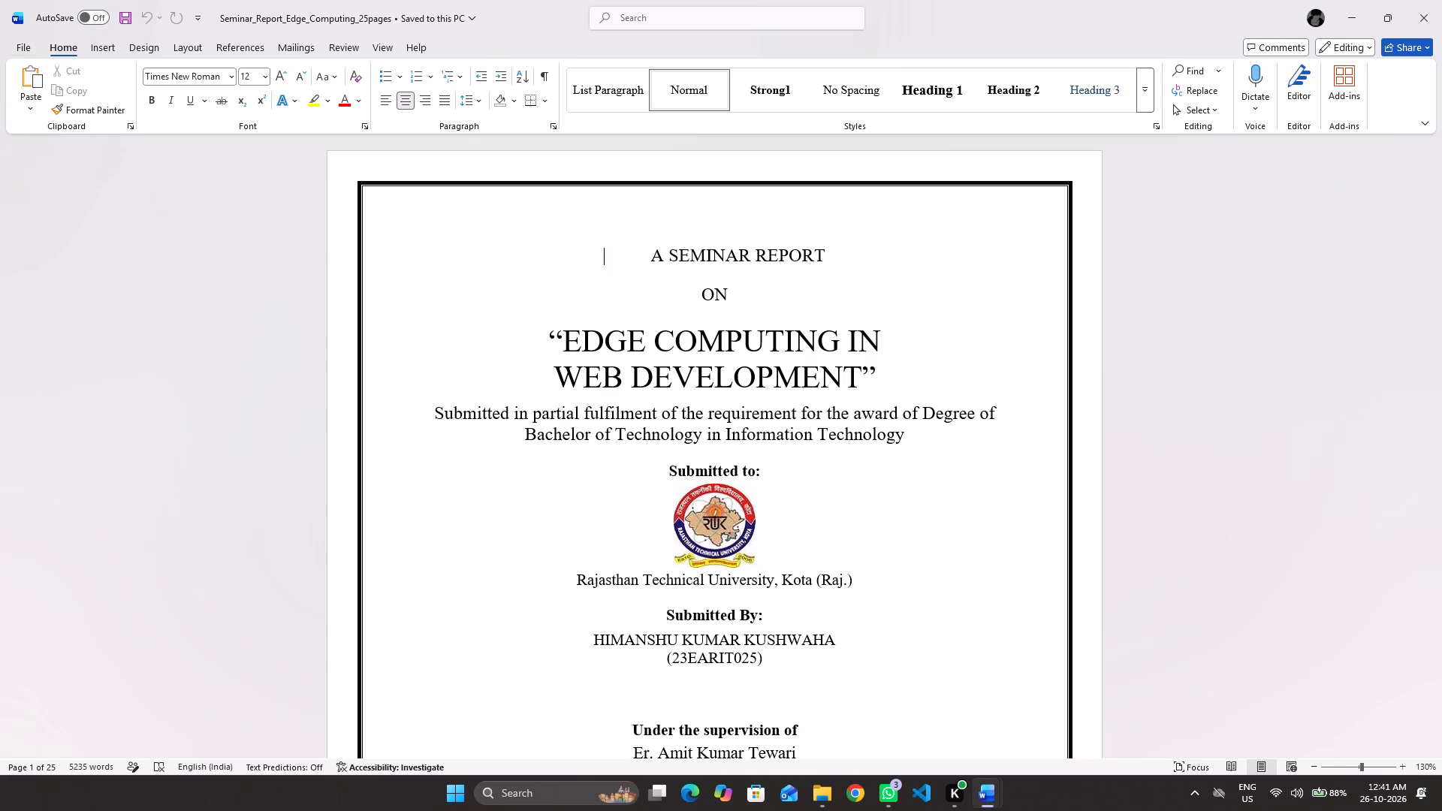
# Search the document files for "training".
pyautogui.click(16, 47)
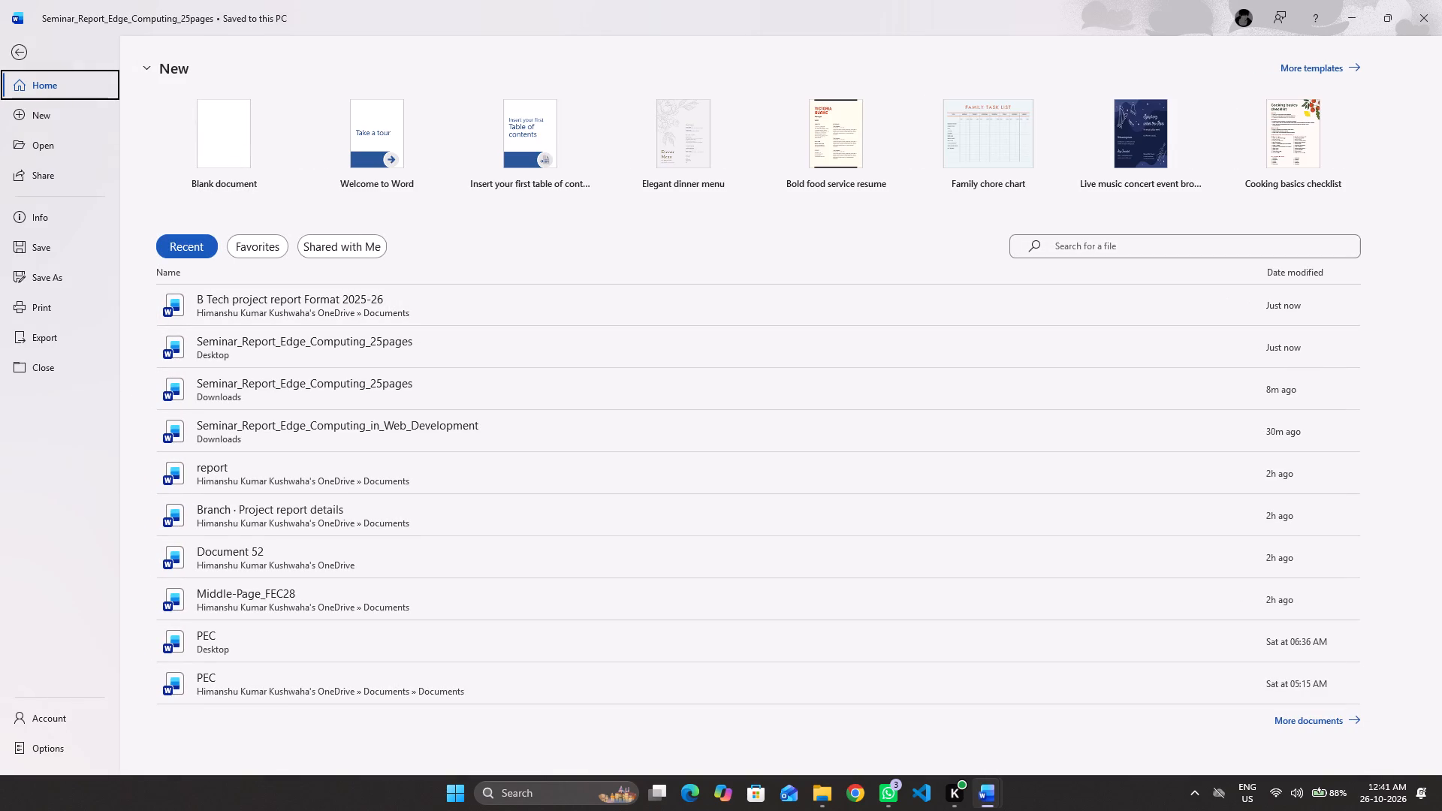
pyautogui.click(1099, 246)
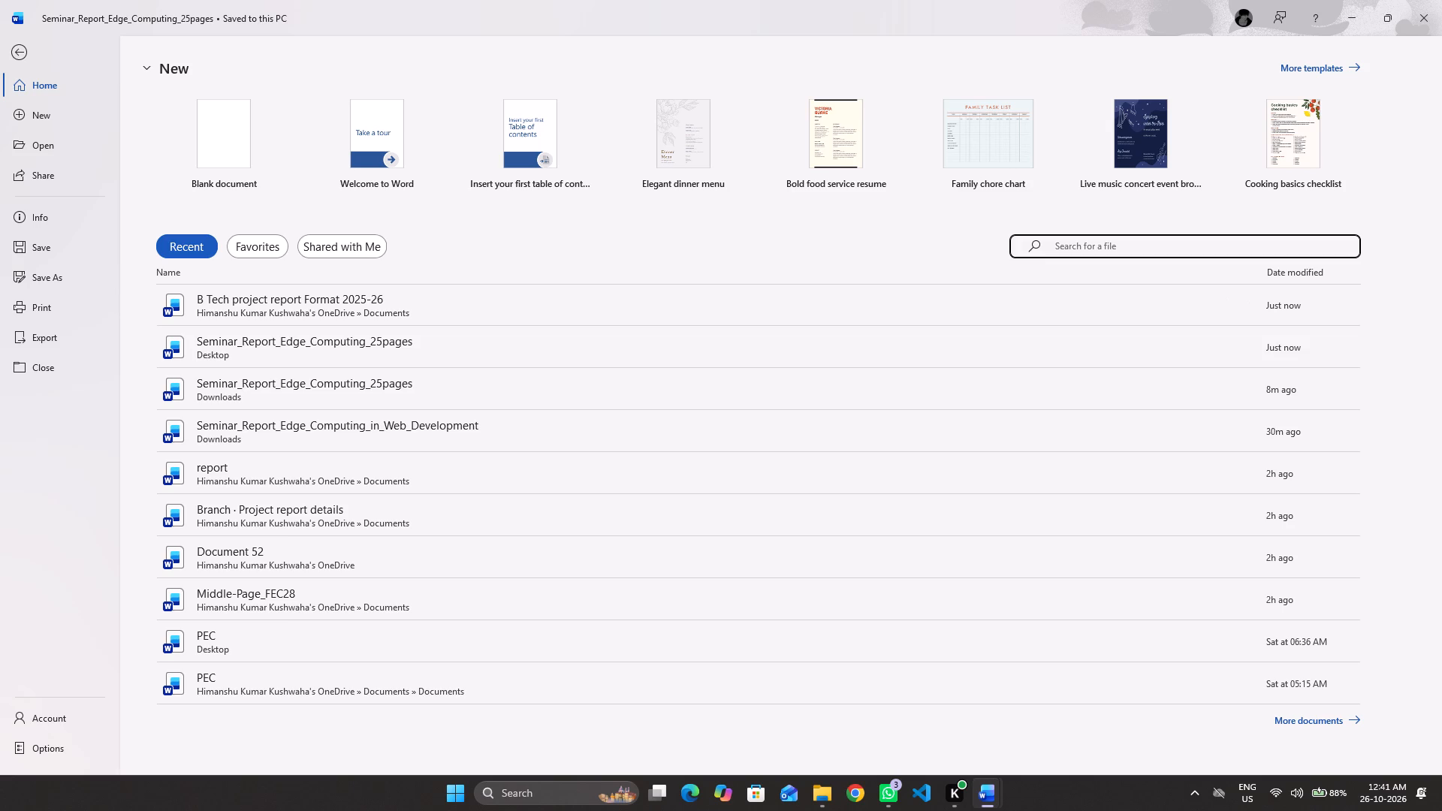
pyautogui.write('tr')
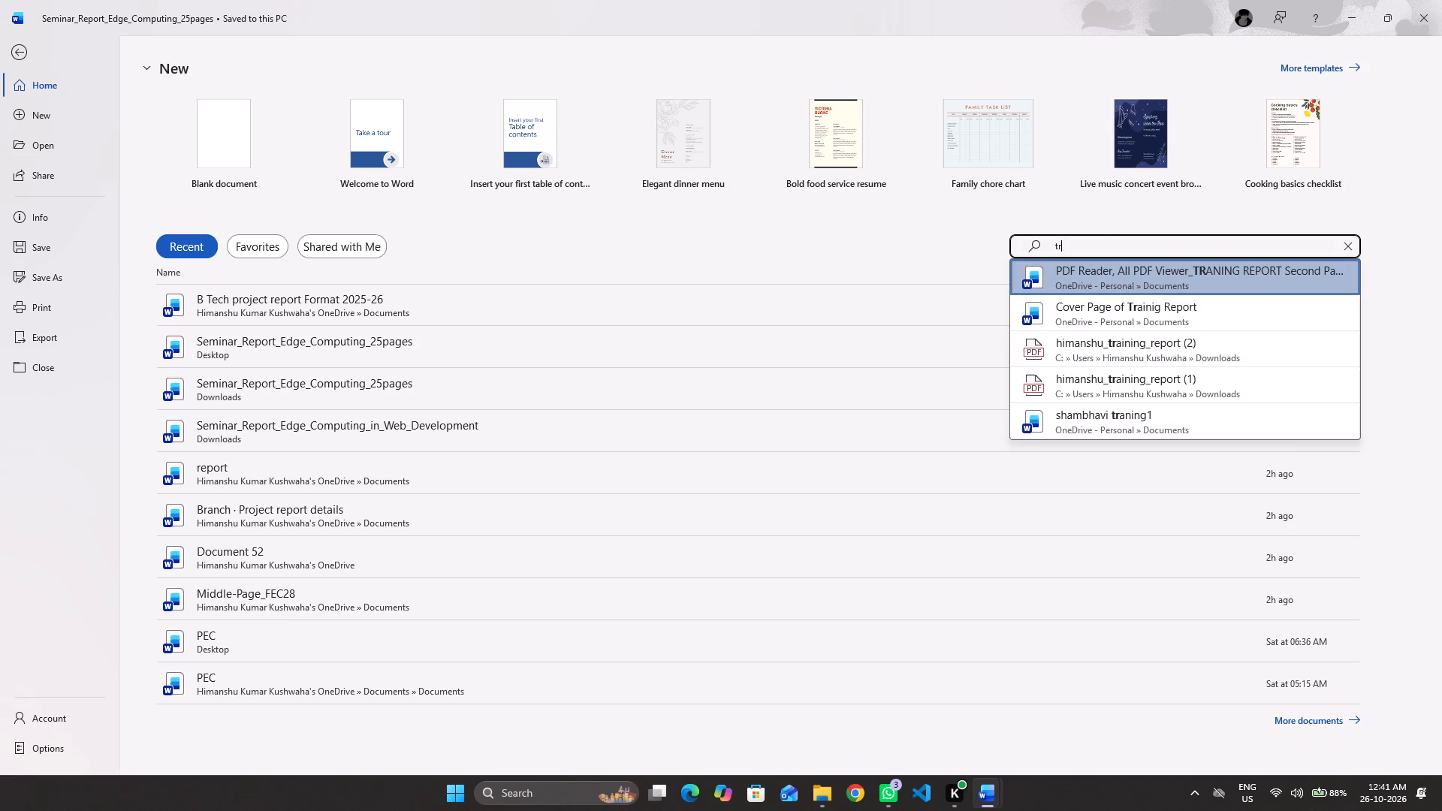
pyautogui.write('ainn')
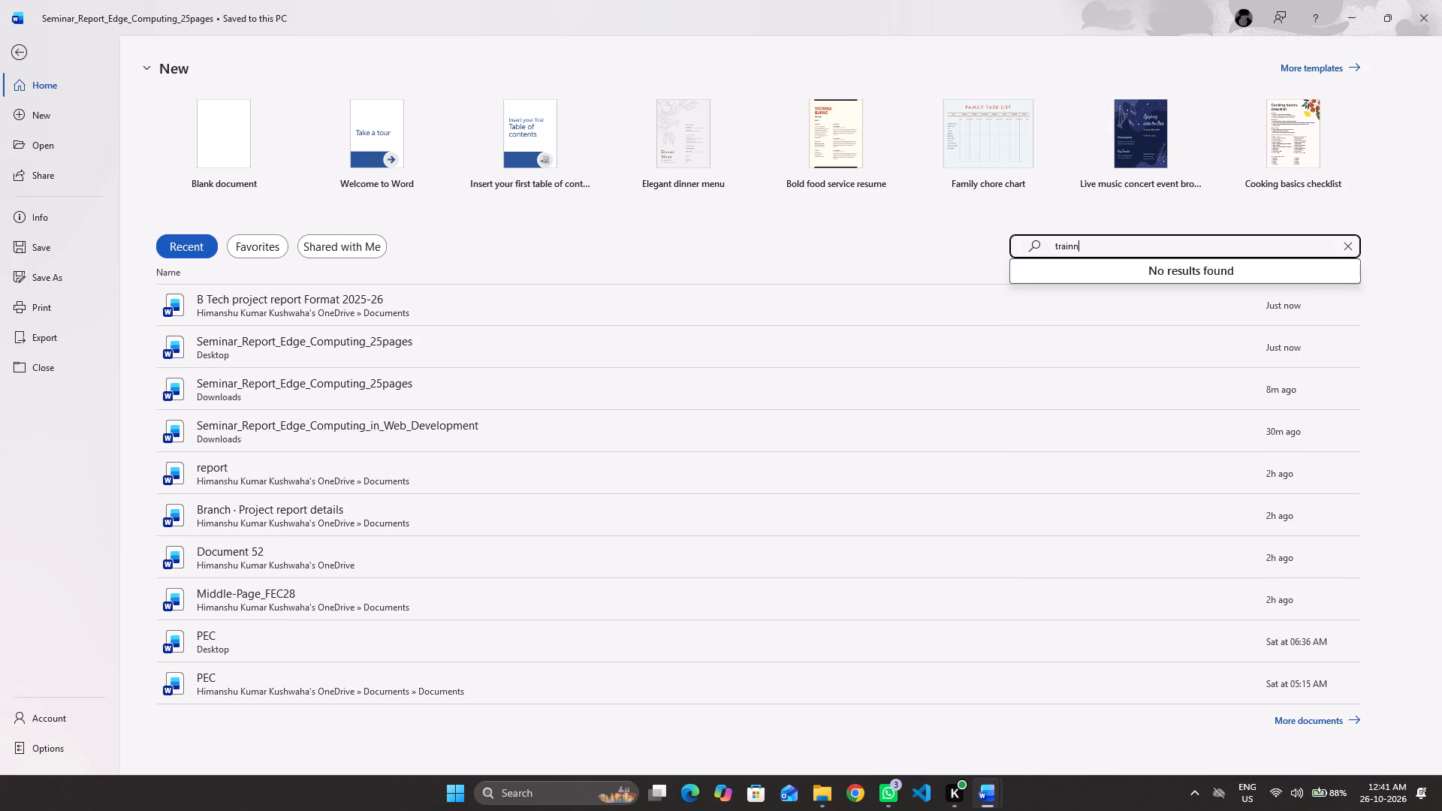
pyautogui.press('BackSpace')
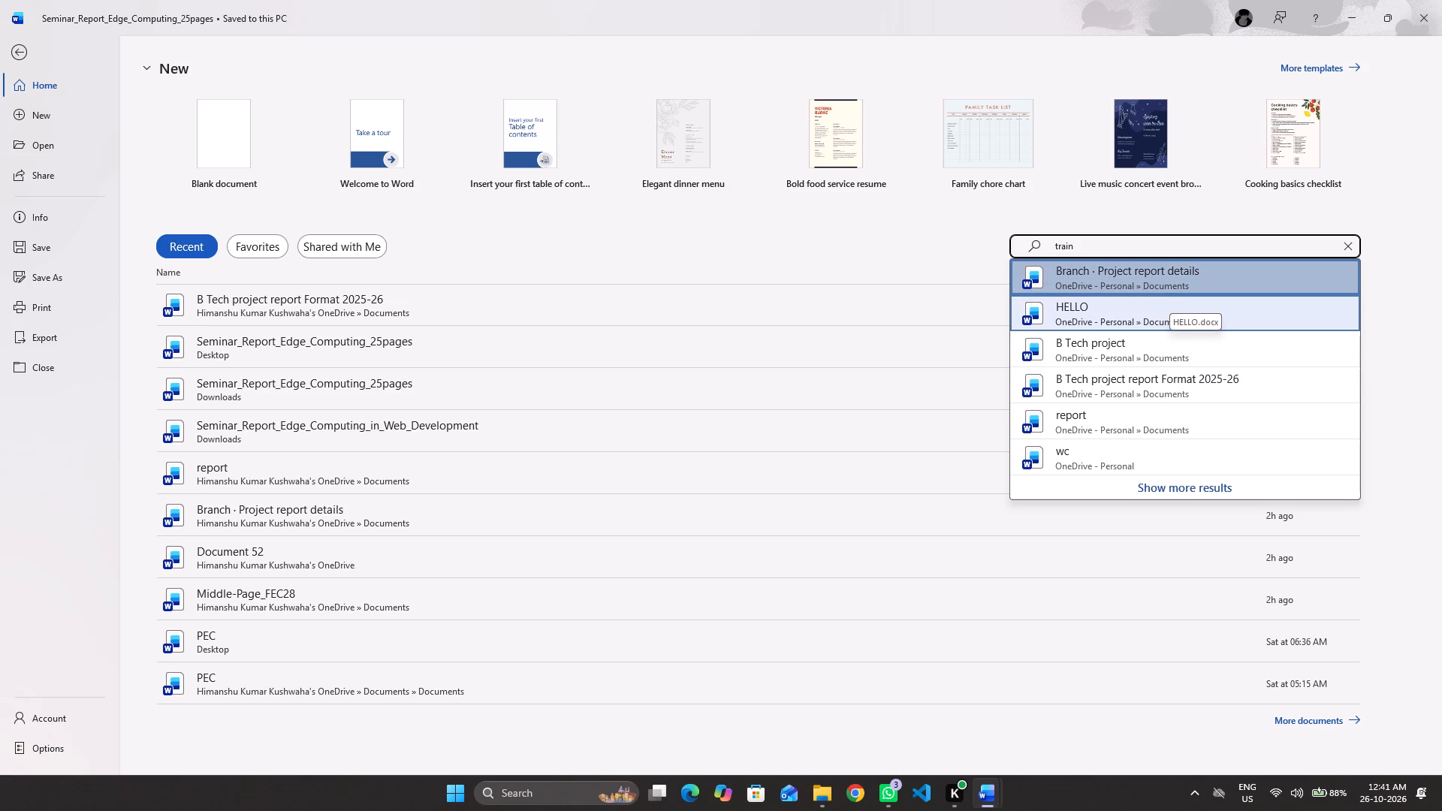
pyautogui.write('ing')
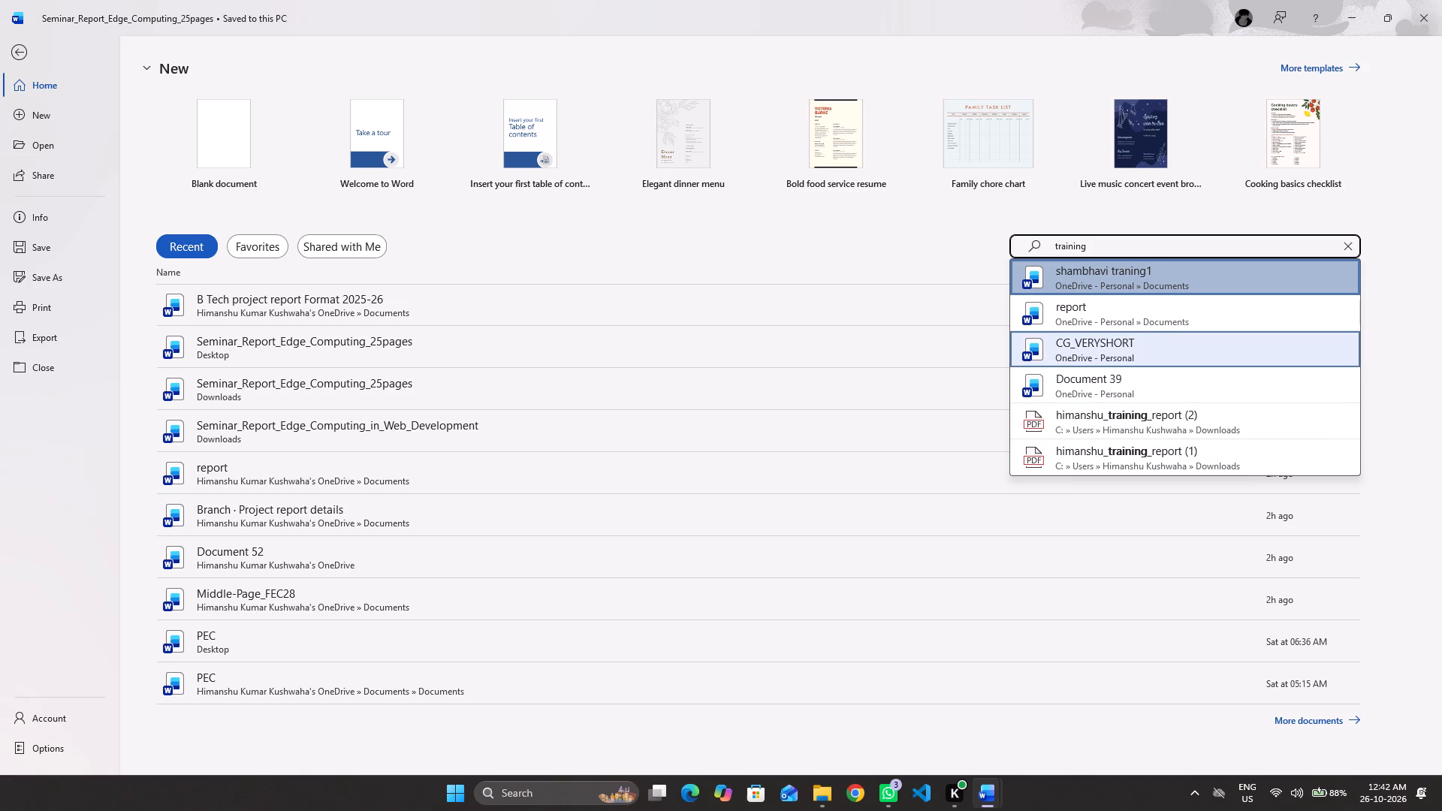
# Shorten the document file search term to "trainin", check the matching files, and close the suggestions without opening one.
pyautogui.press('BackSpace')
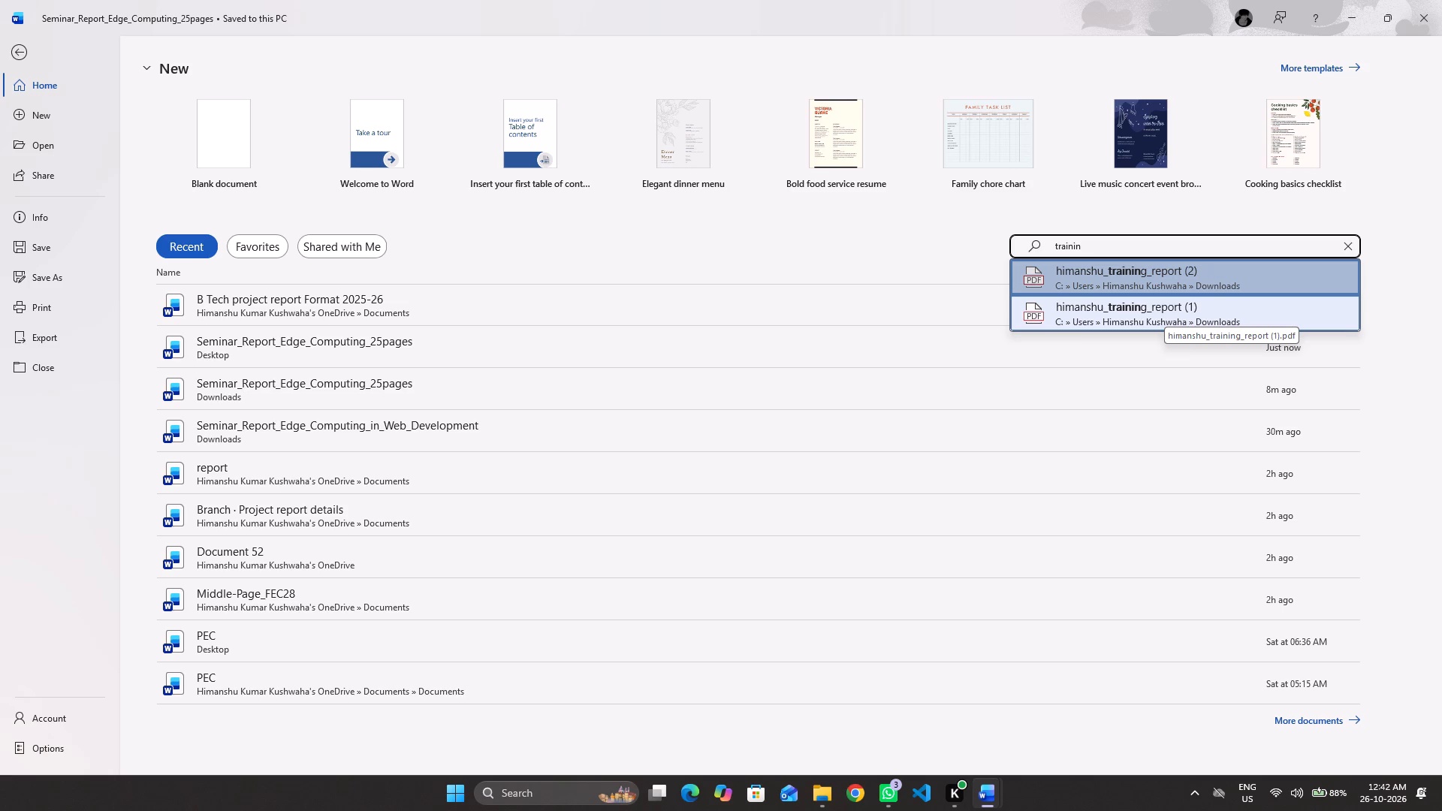
pyautogui.click(943, 240)
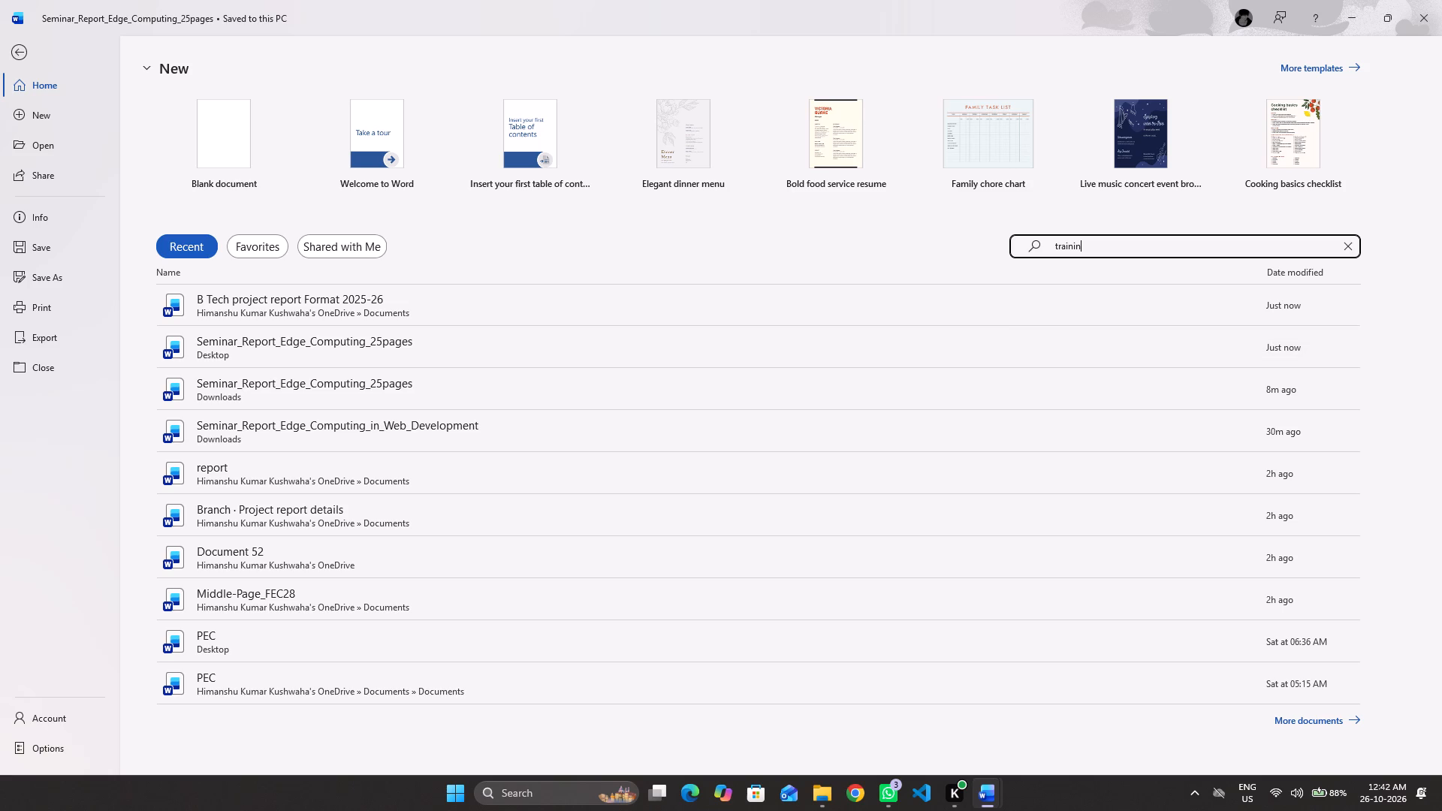
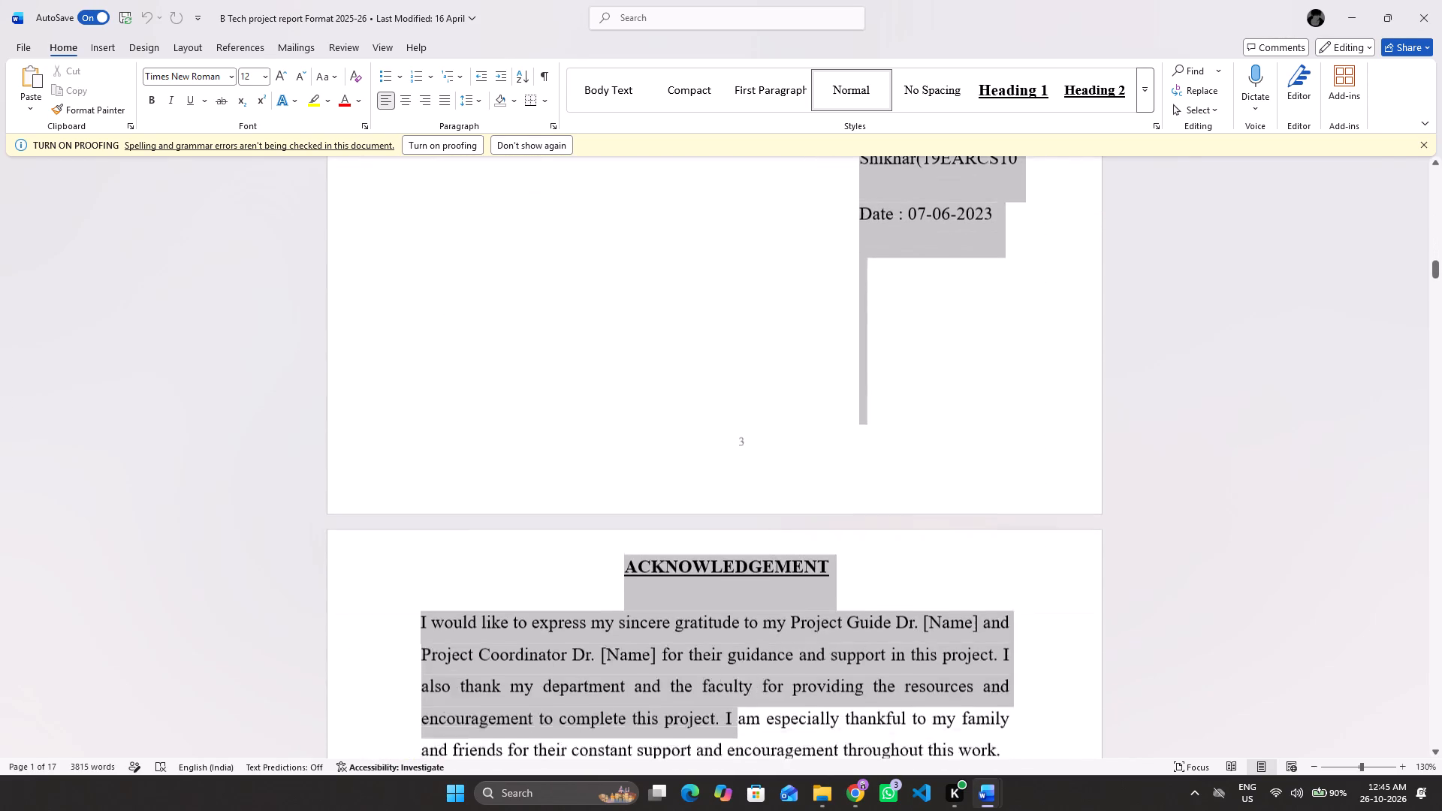
pyautogui.moveTo(740, 810); pyautogui.dragTo(741, 810)
pyautogui.press('BackSpace')
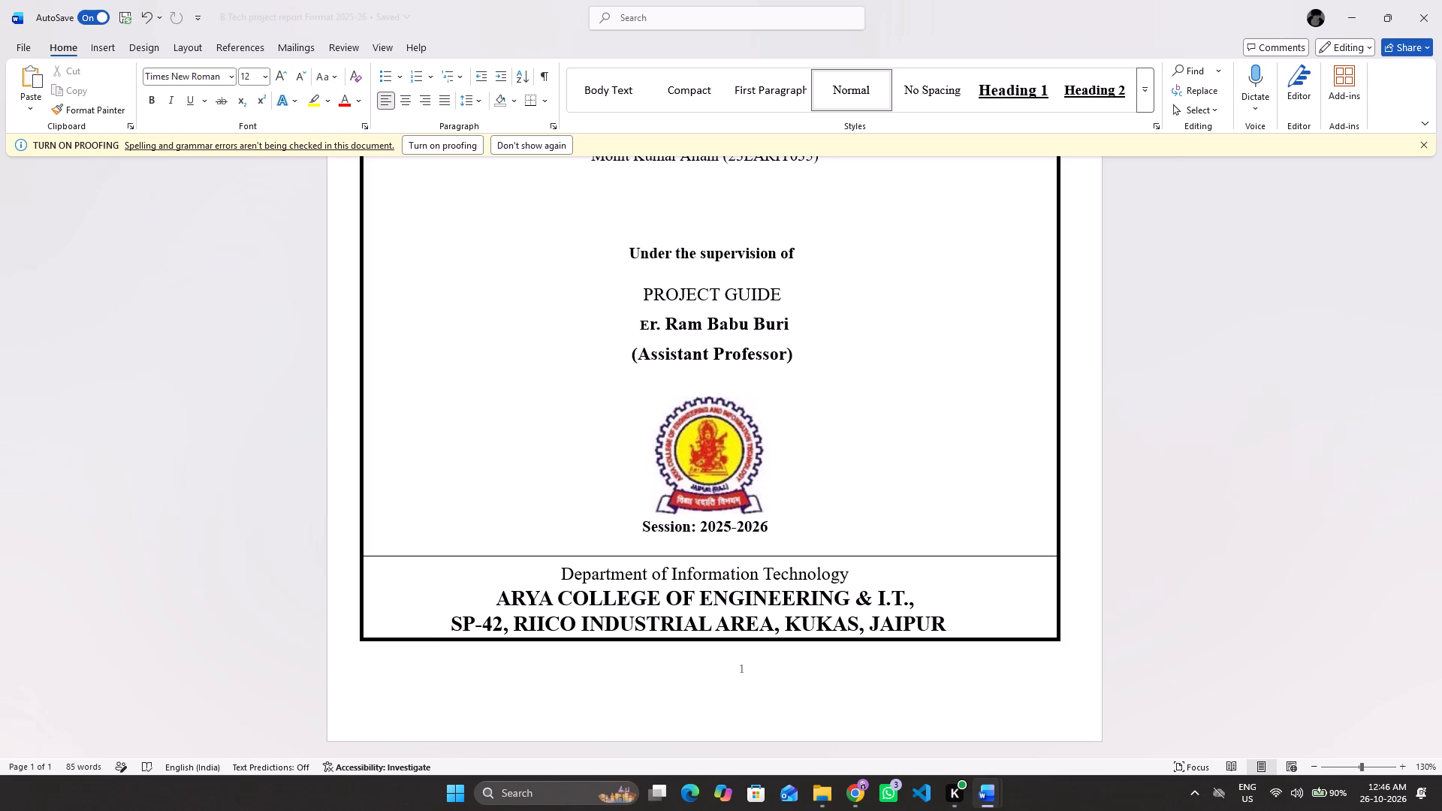
# Delete the page number from the cover page's footer and return to the document body.
pyautogui.doubleClick(767, 668)
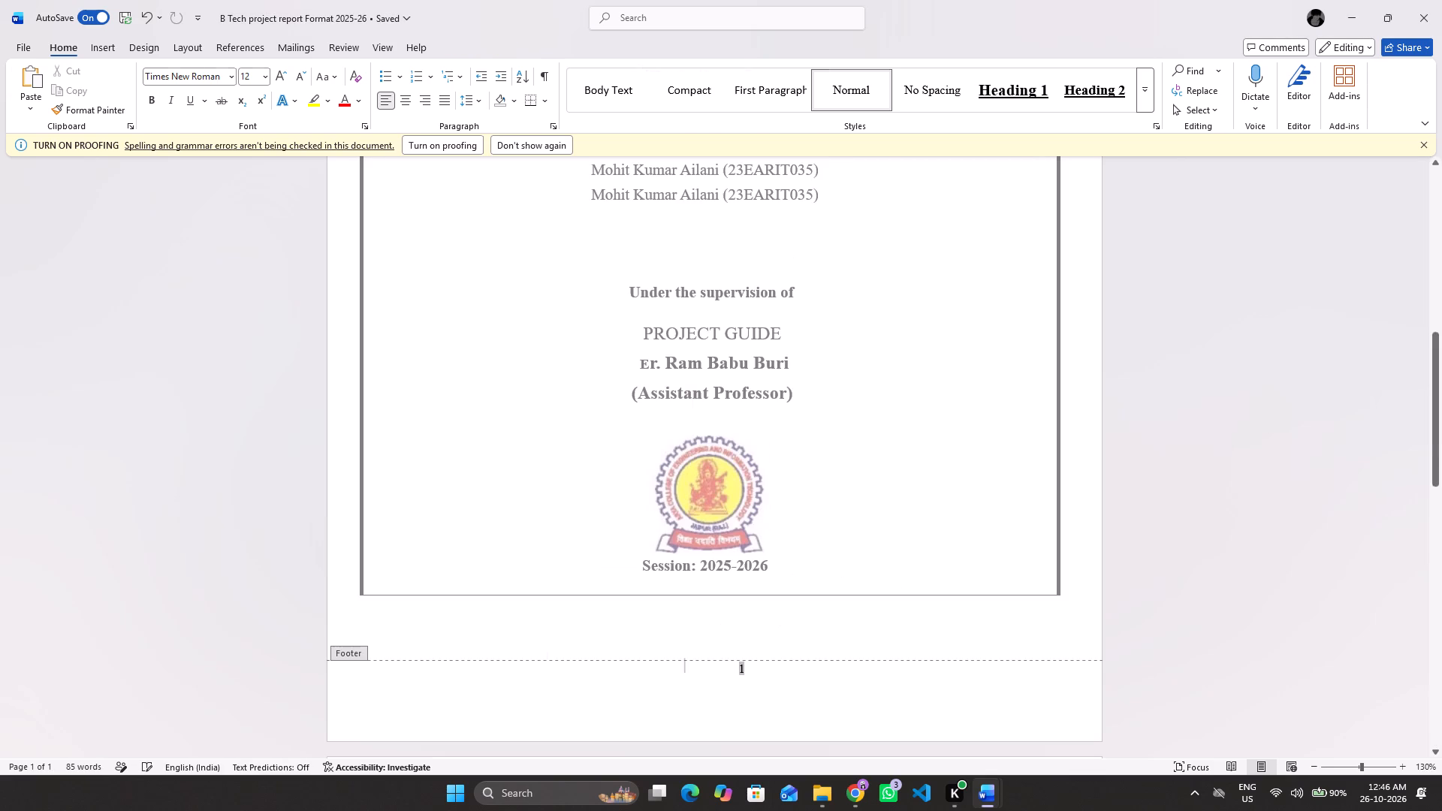
pyautogui.press('Delete')
pyautogui.press('Delete')
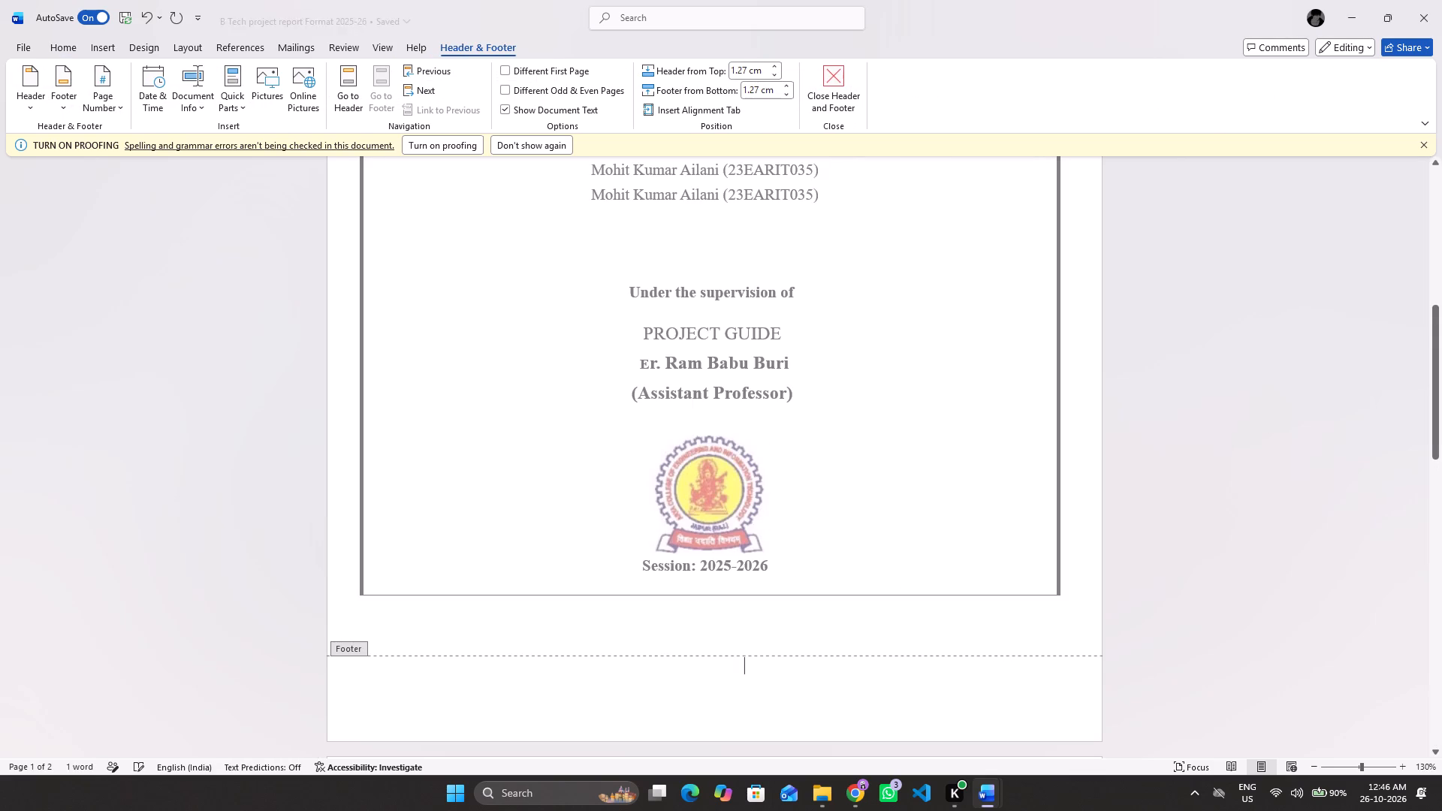
pyautogui.doubleClick(665, 614)
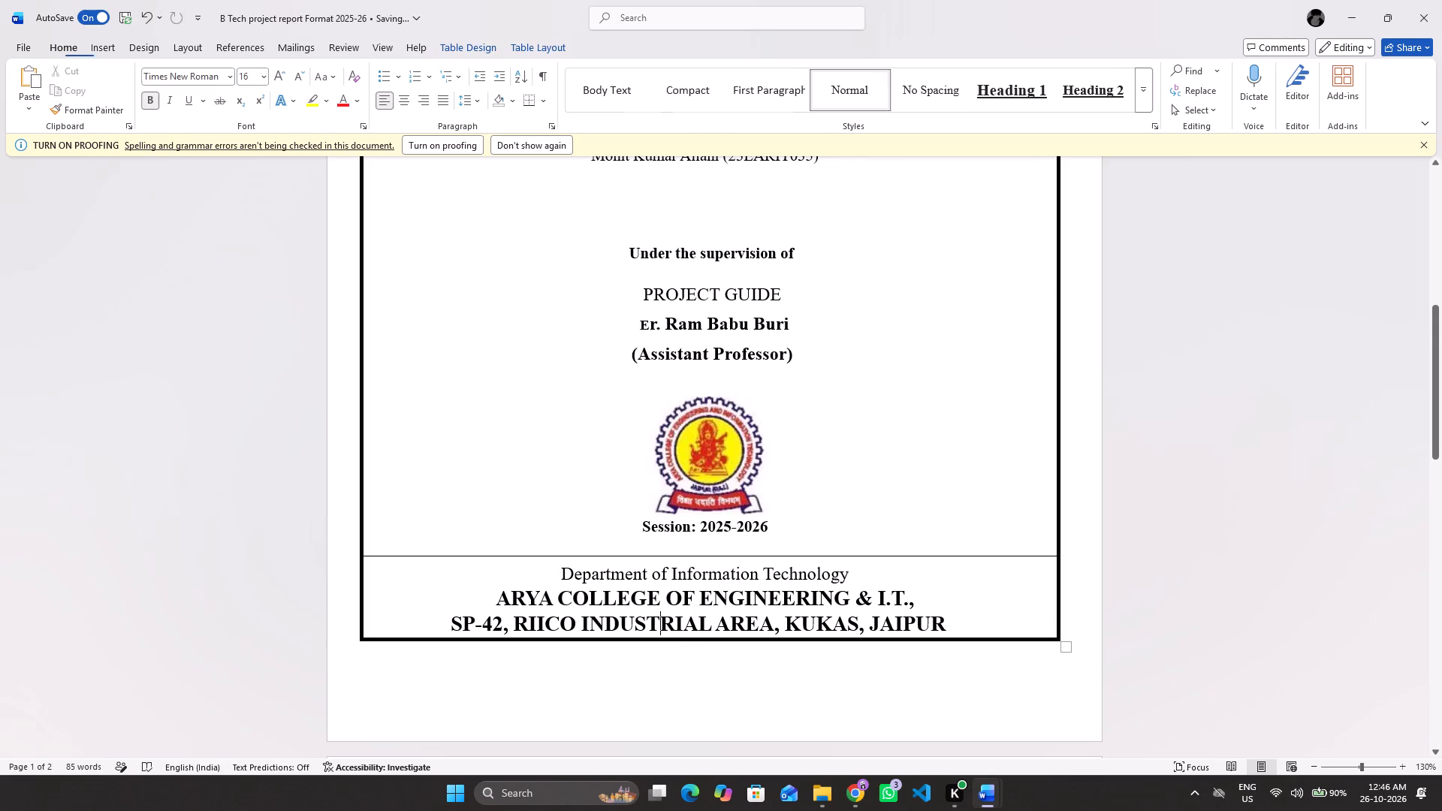
# Replace the first student name under 'Submitted By:' with the report author's name and move the roll number onto its own line.
pyautogui.scroll(3, 614, 498)
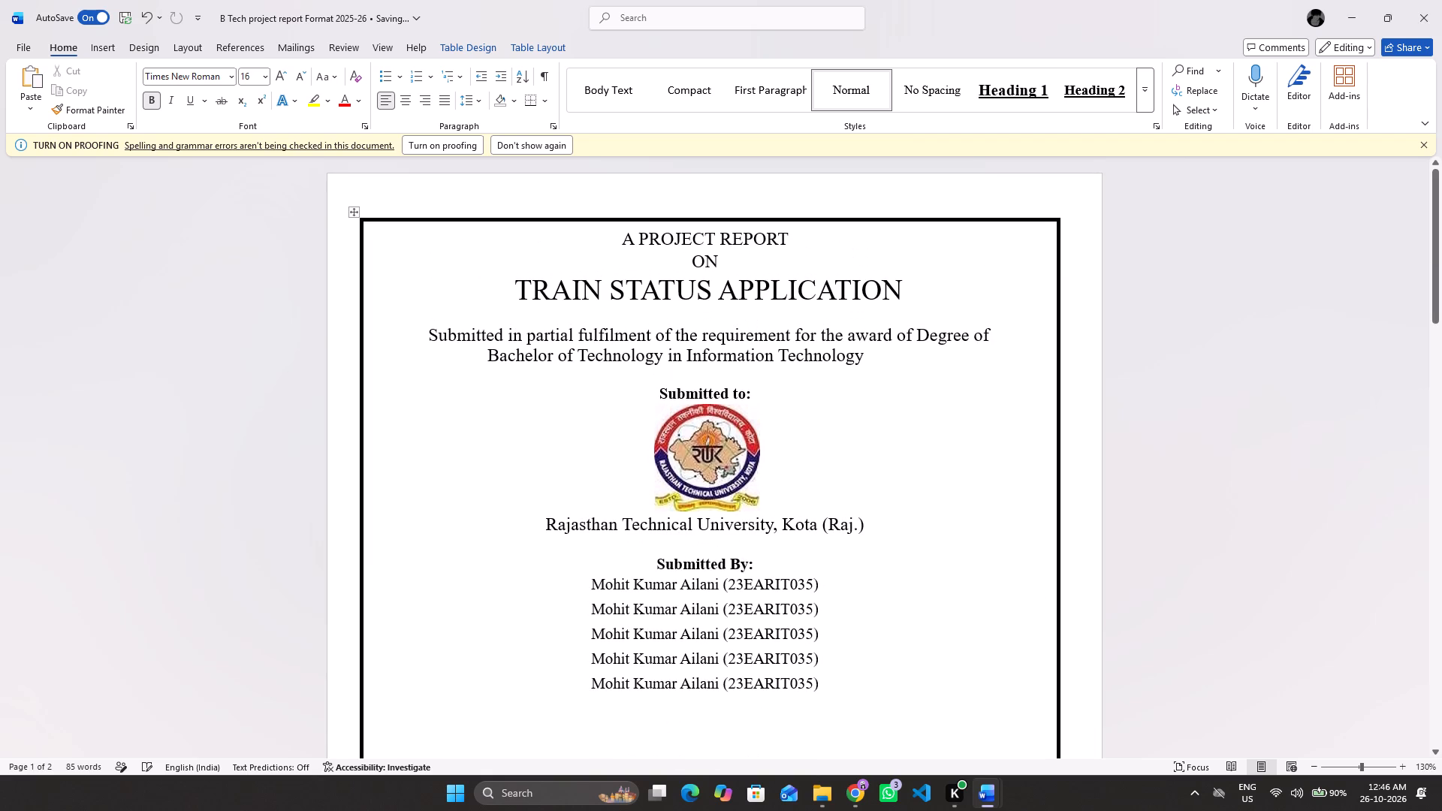
pyautogui.moveTo(590, 583); pyautogui.dragTo(641, 585)
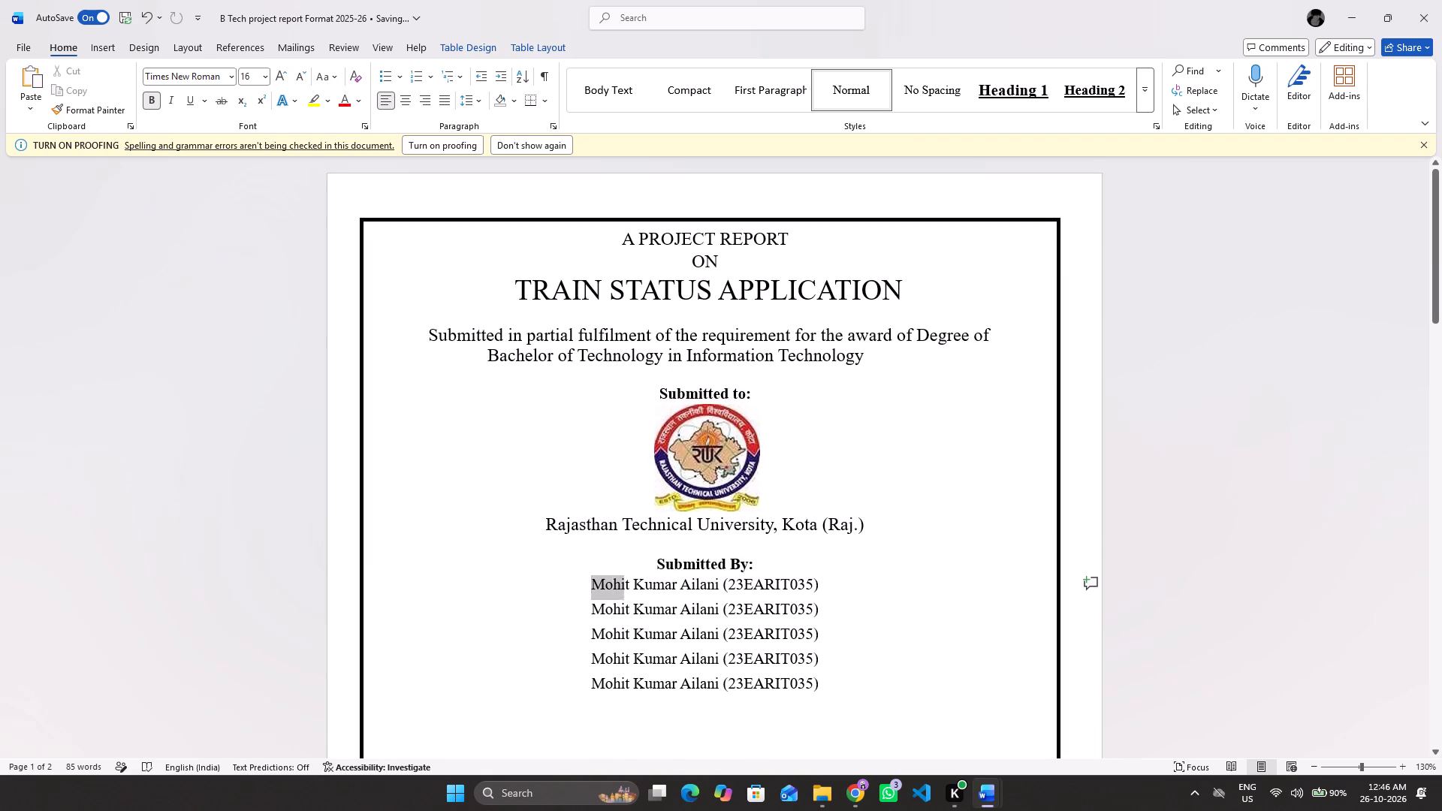
pyautogui.moveTo(641, 585); pyautogui.dragTo(702, 586)
pyautogui.press('BackSpace')
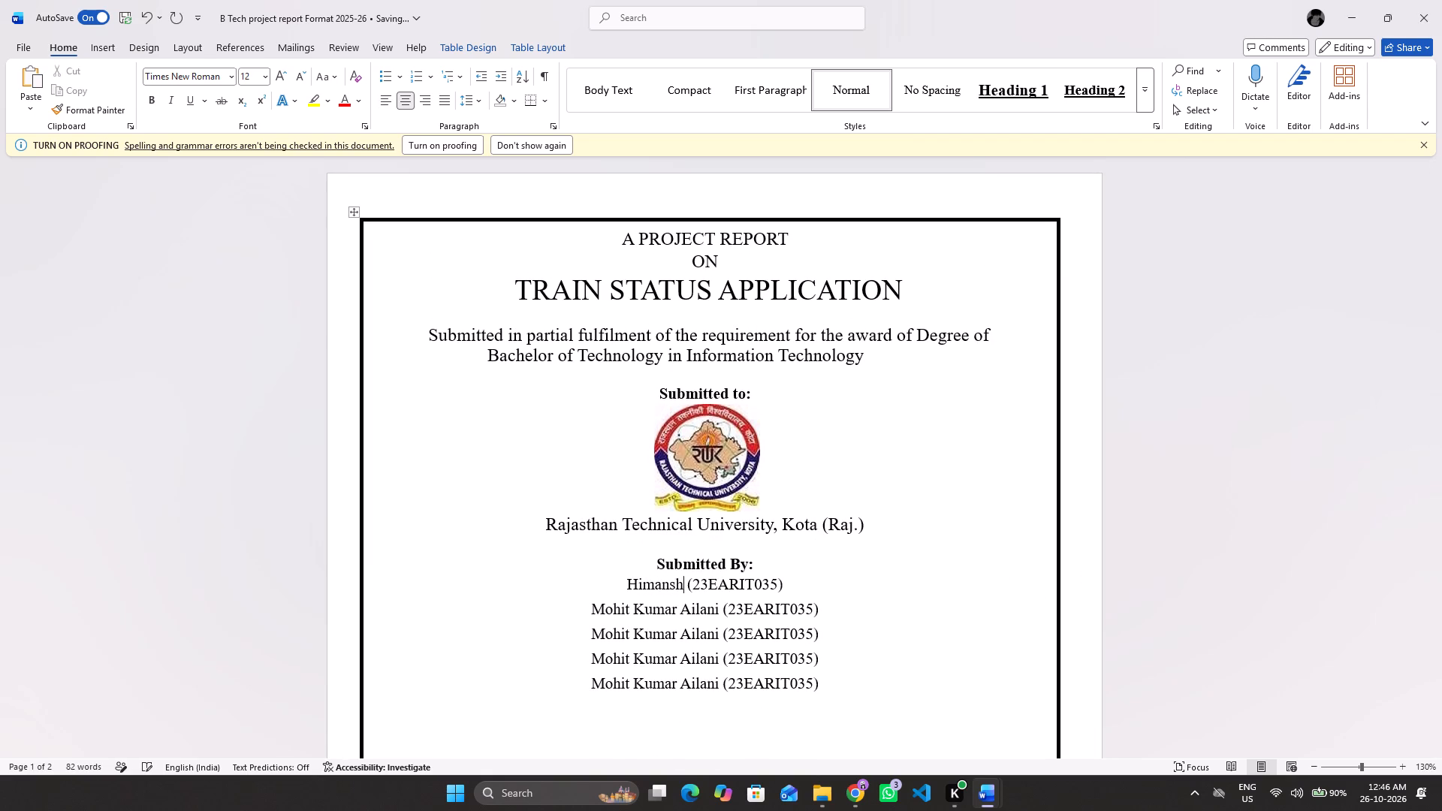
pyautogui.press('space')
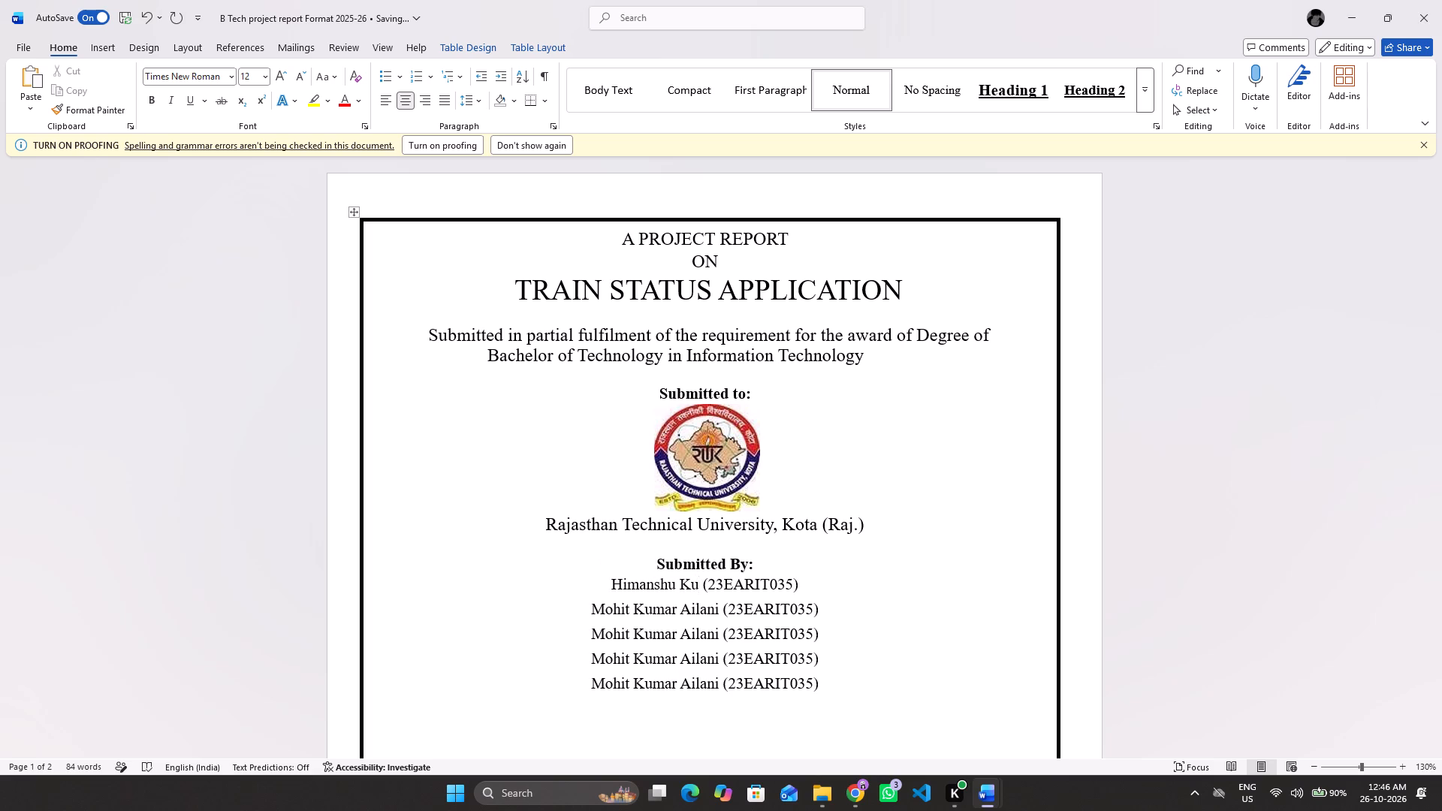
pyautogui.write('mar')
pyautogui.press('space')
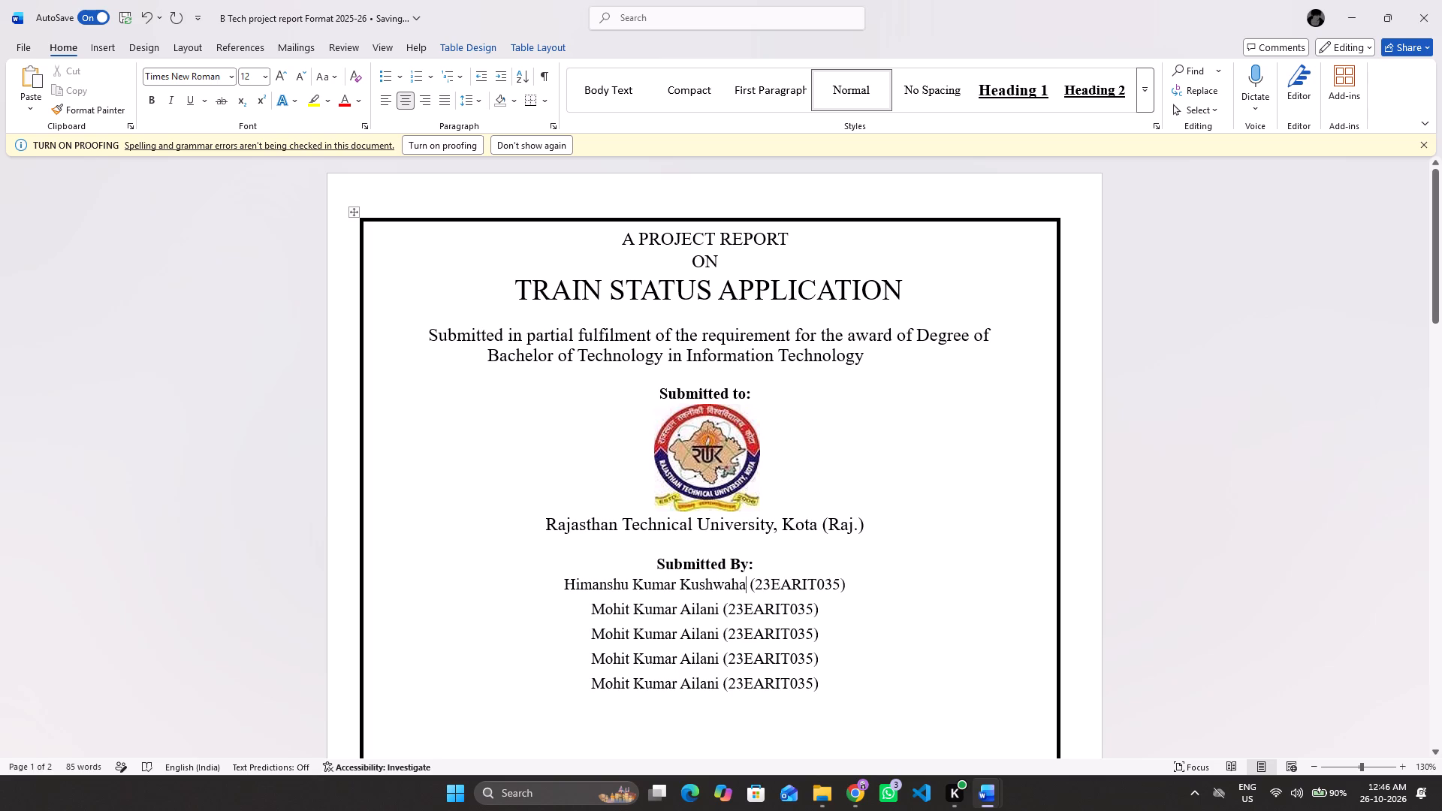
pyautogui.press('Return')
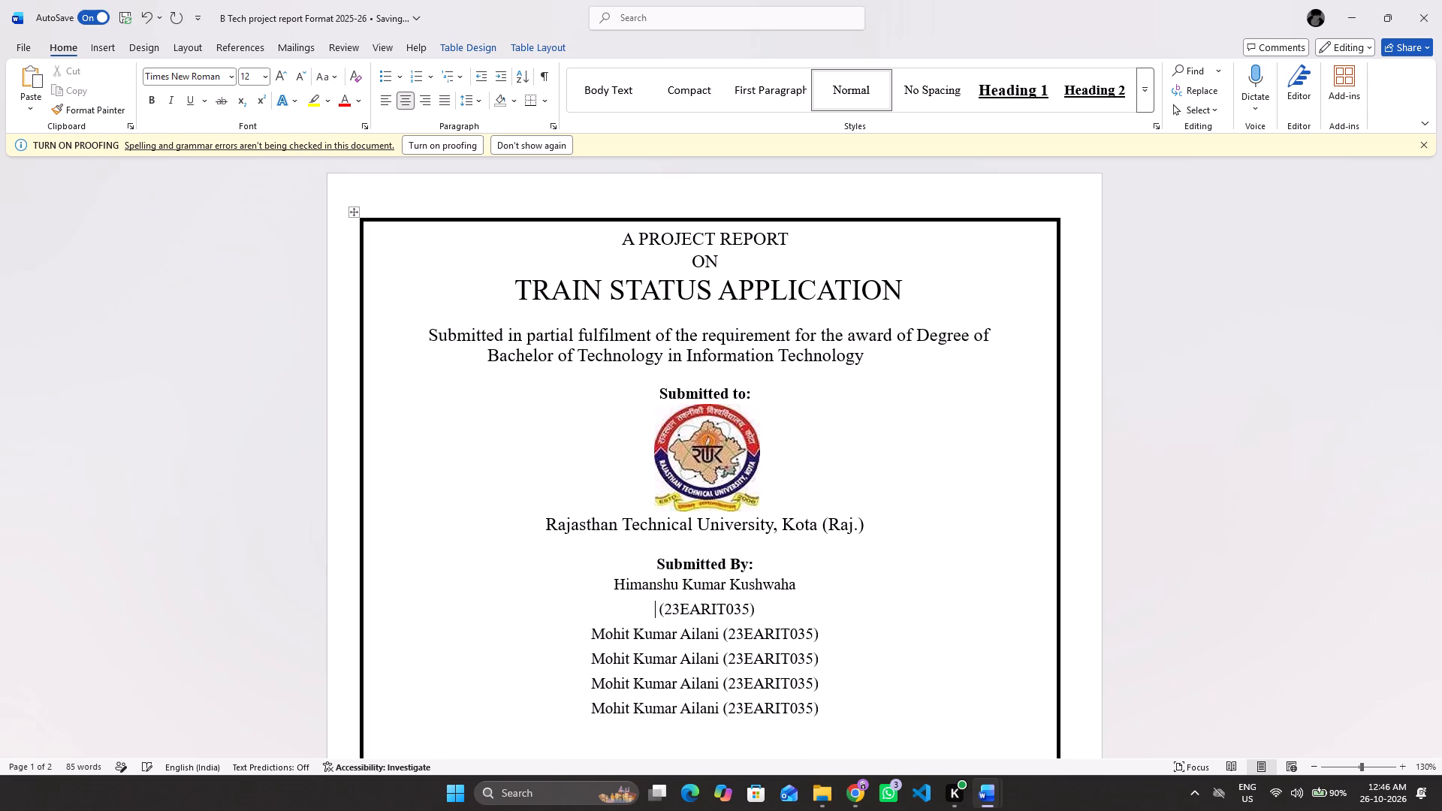
# Delete the four remaining student entries below the roll number in the 'Submitted By:' list.
pyautogui.moveTo(581, 635); pyautogui.dragTo(964, 745)
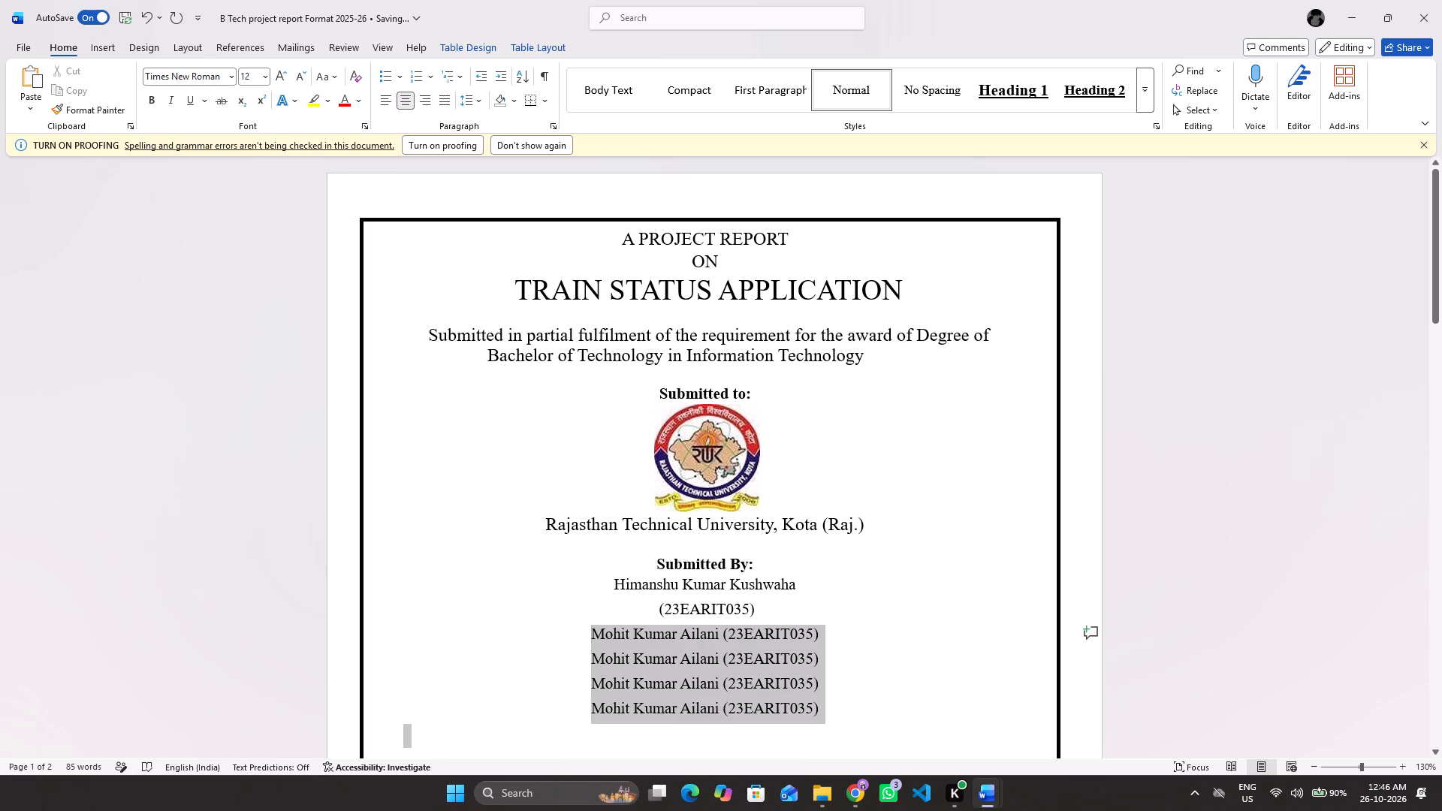
pyautogui.moveTo(964, 745); pyautogui.dragTo(963, 745)
pyautogui.press('BackSpace')
pyautogui.scroll(-1, 963, 745)
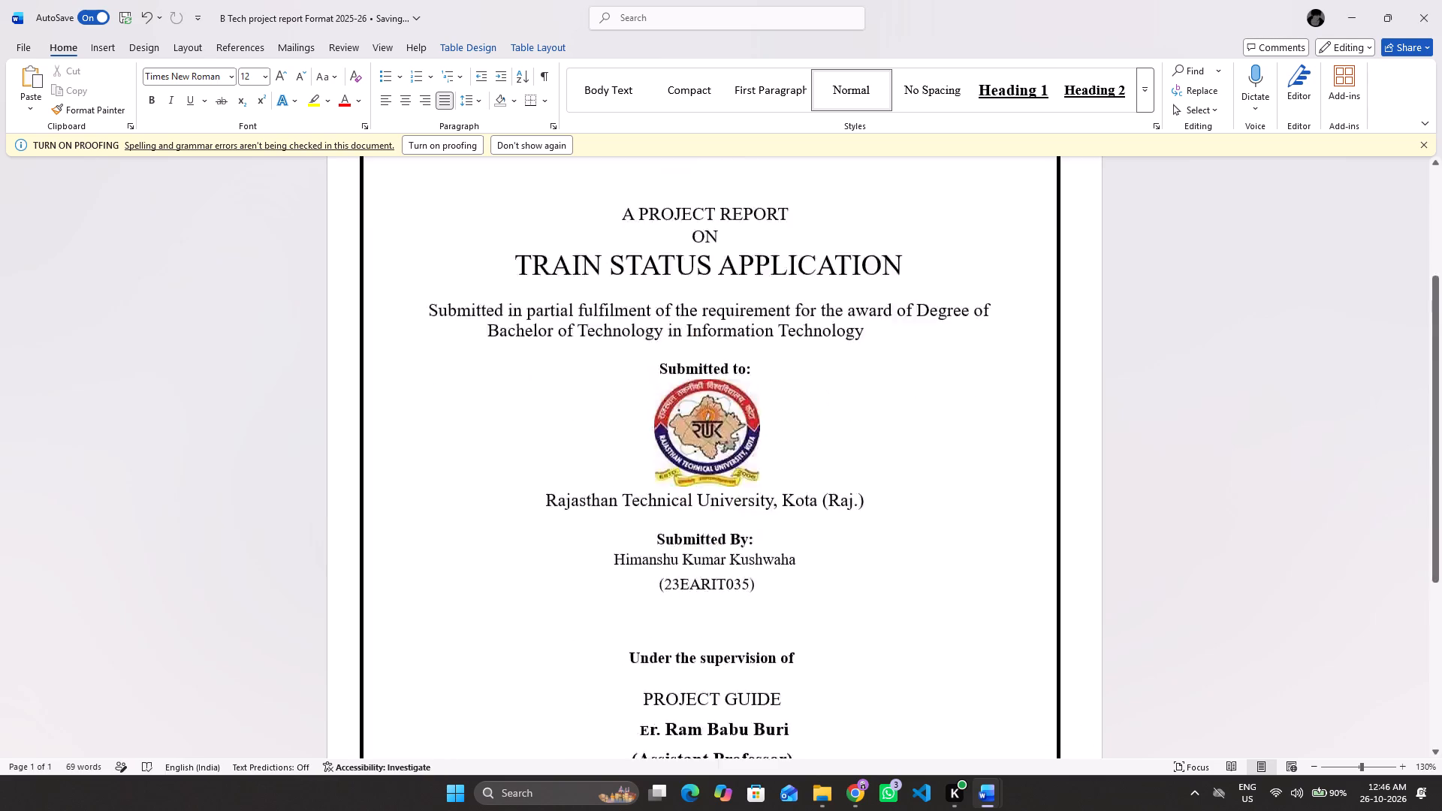
# Remove the extra blank line between the student's roll number and 'Under the supervision of' on the cover page.
pyautogui.scroll(-1, 963, 745)
pyautogui.press('BackSpace')
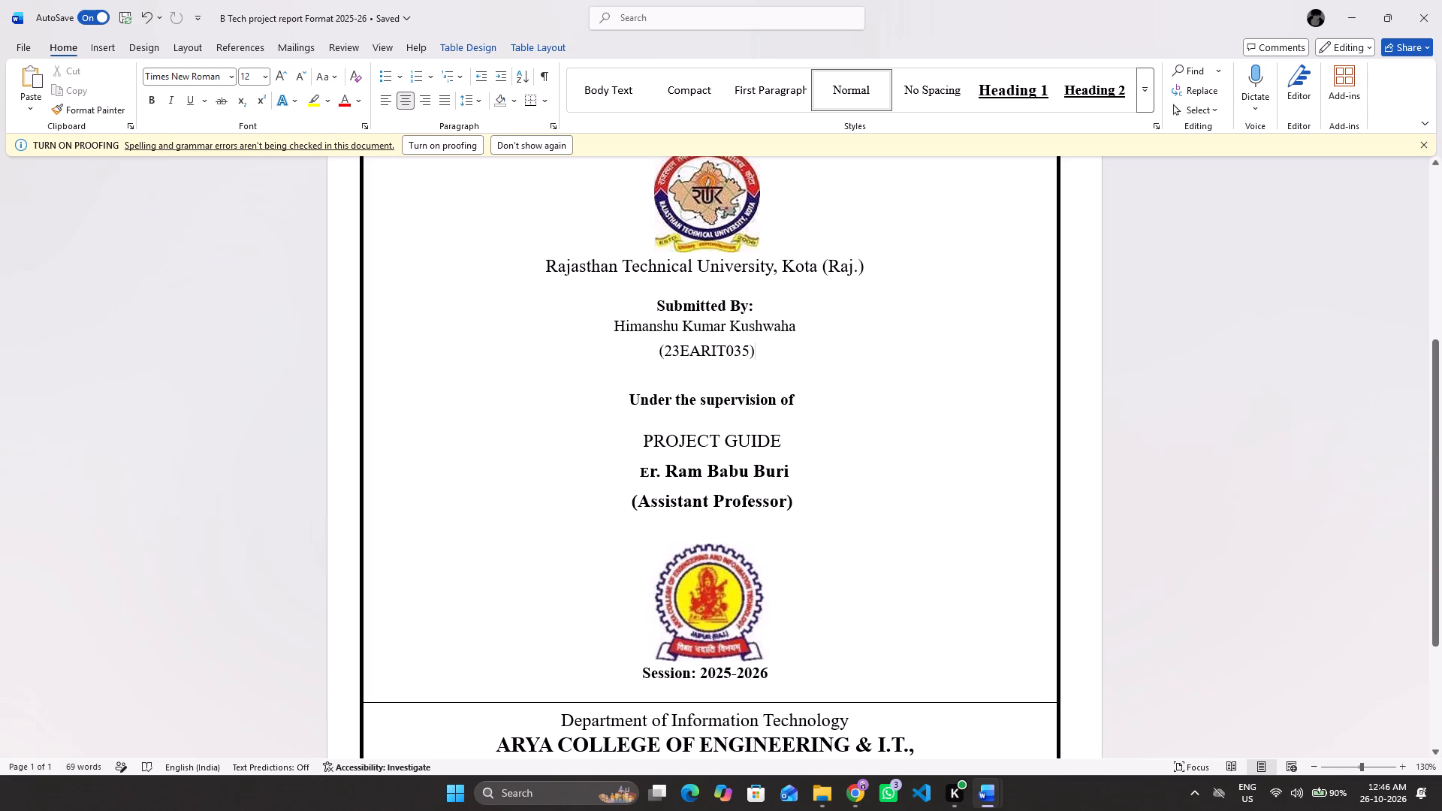
# Replace the name after 'Er.' below 'PROJECT GUIDE' on the cover page with the new guide's name.
pyautogui.moveTo(664, 470); pyautogui.dragTo(790, 470)
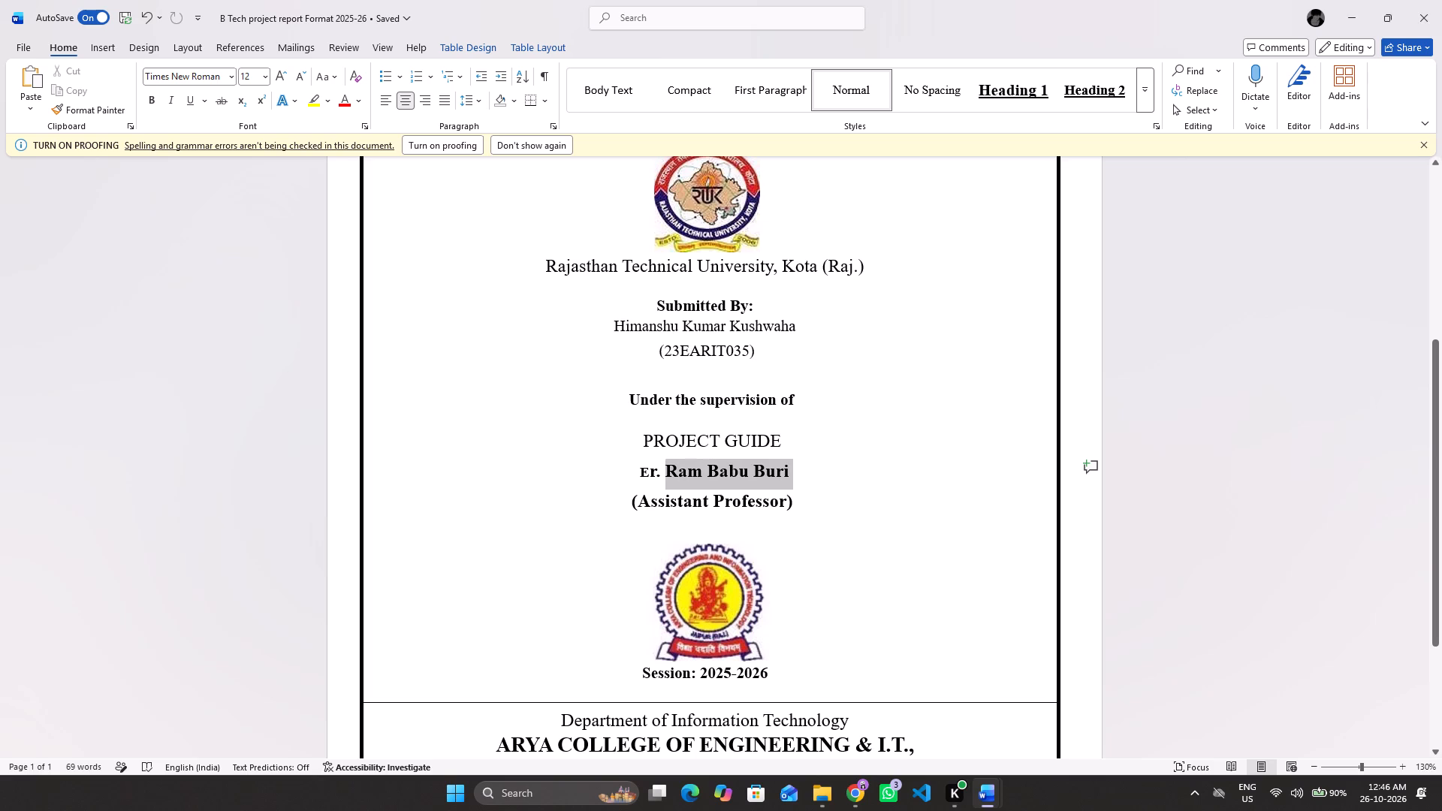
pyautogui.moveTo(790, 470); pyautogui.dragTo(792, 470)
pyautogui.press('BackSpace')
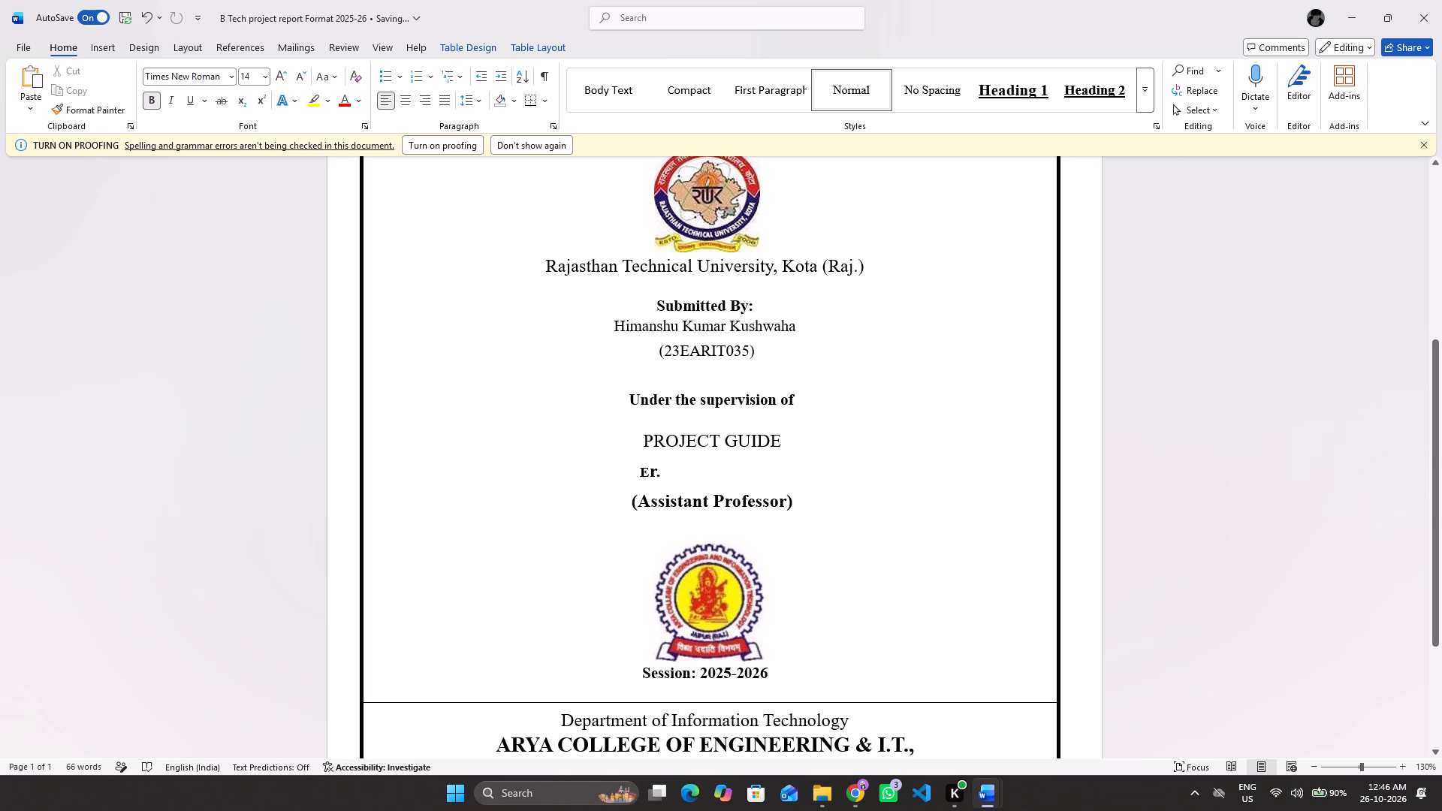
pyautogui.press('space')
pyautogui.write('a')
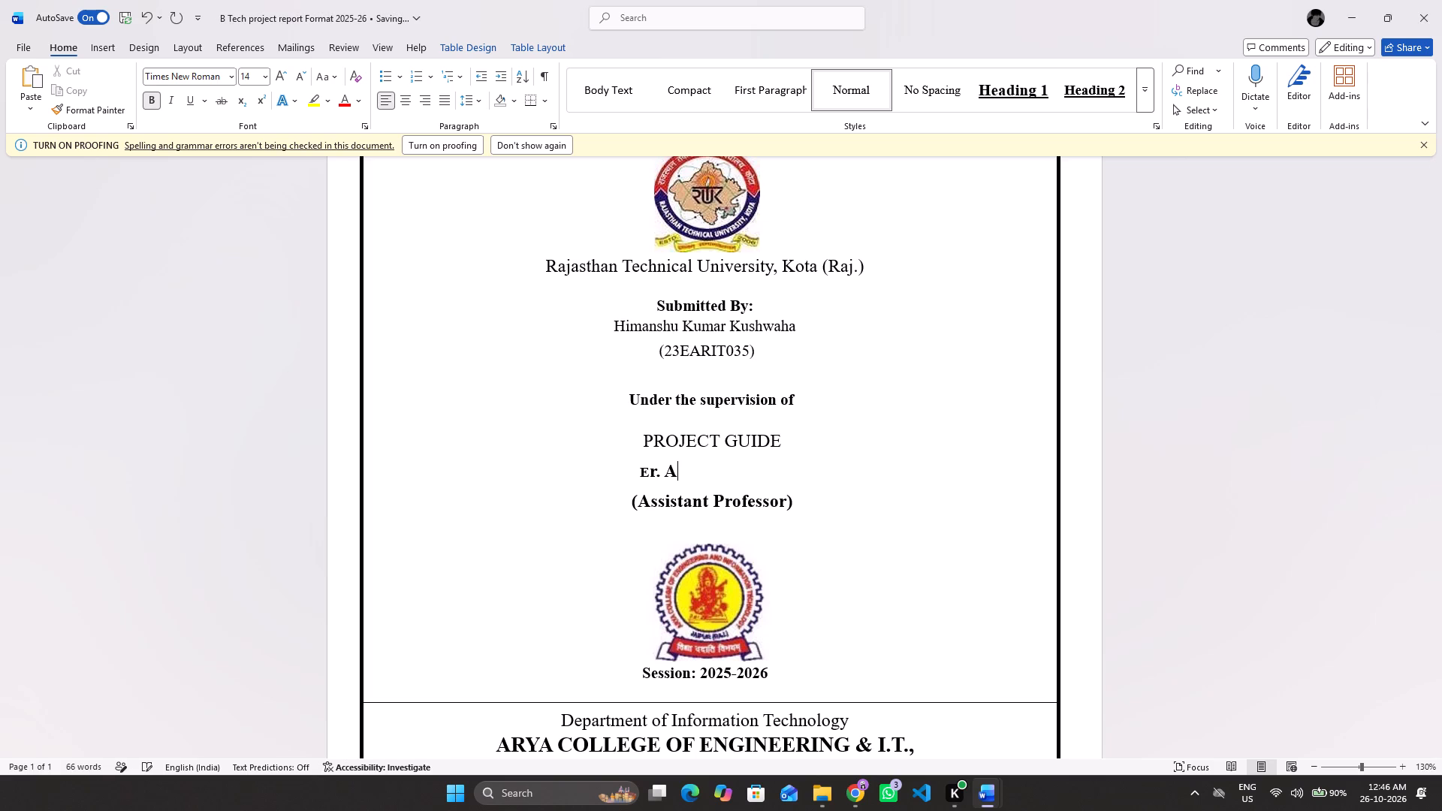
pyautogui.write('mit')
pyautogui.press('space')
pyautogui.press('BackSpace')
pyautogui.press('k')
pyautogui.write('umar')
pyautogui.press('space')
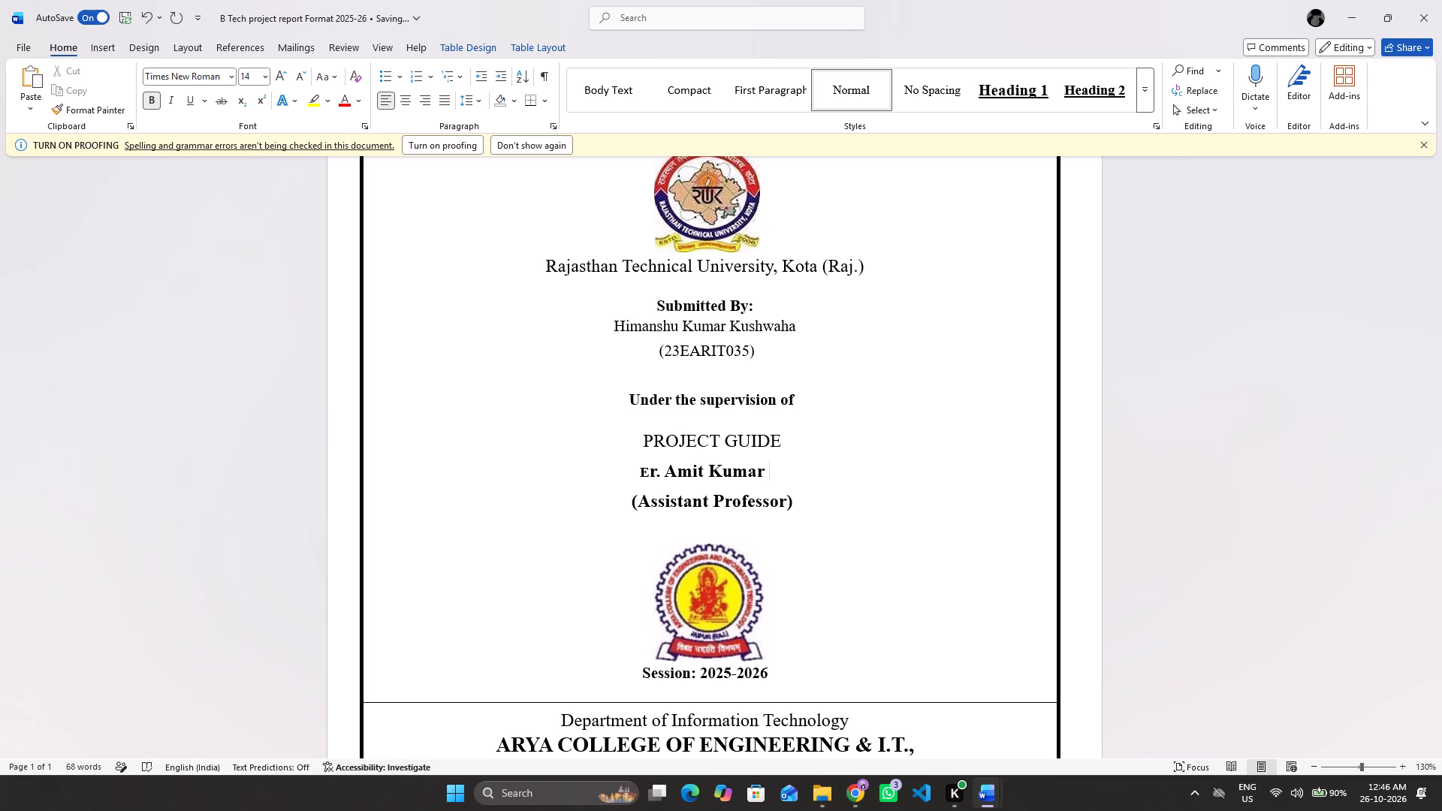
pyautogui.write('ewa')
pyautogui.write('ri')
# Set the whole guide name line, including 'Er.', to font size 14.
pyautogui.moveTo(661, 472); pyautogui.dragTo(636, 472)
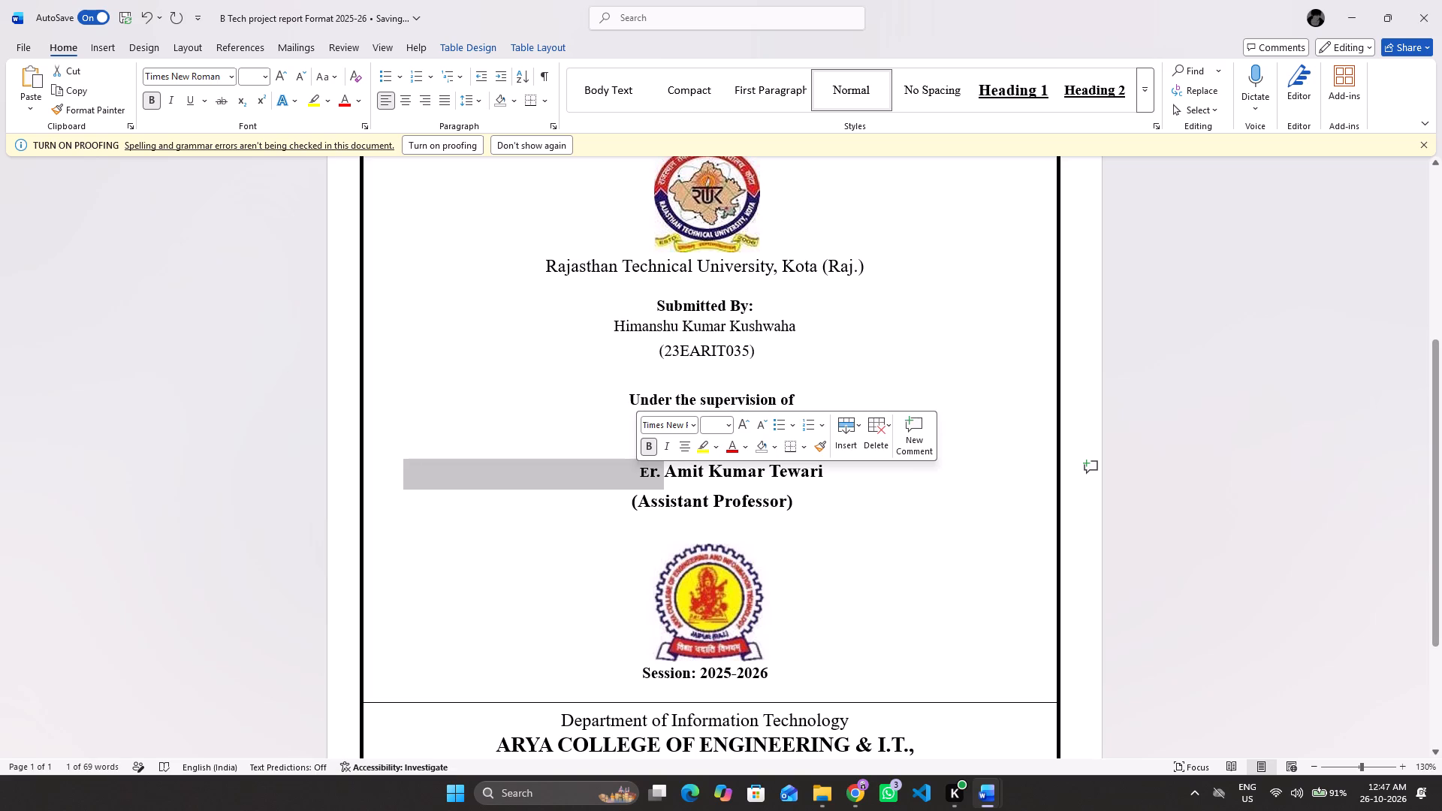
pyautogui.moveTo(827, 471); pyautogui.dragTo(744, 469)
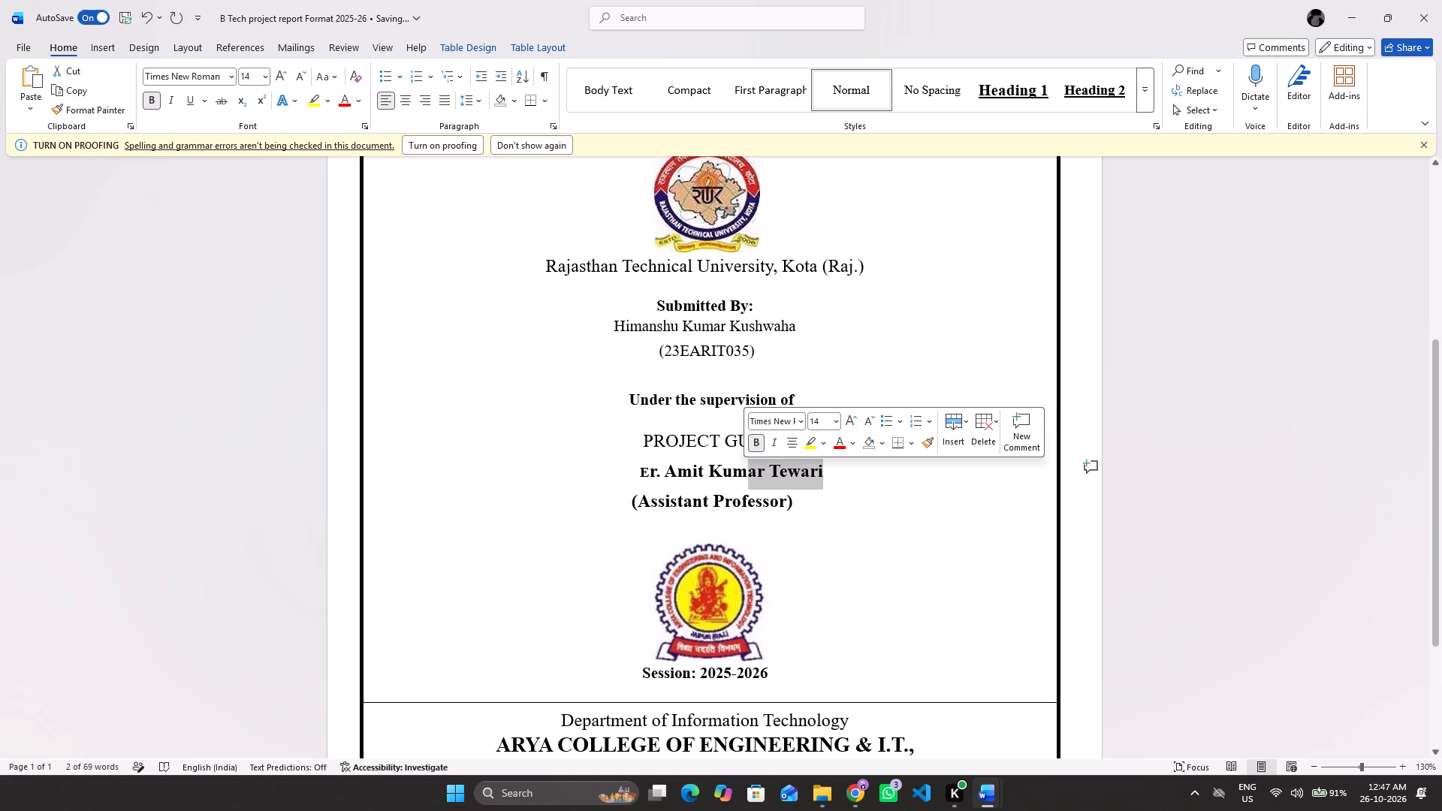
pyautogui.moveTo(640, 472); pyautogui.dragTo(794, 473)
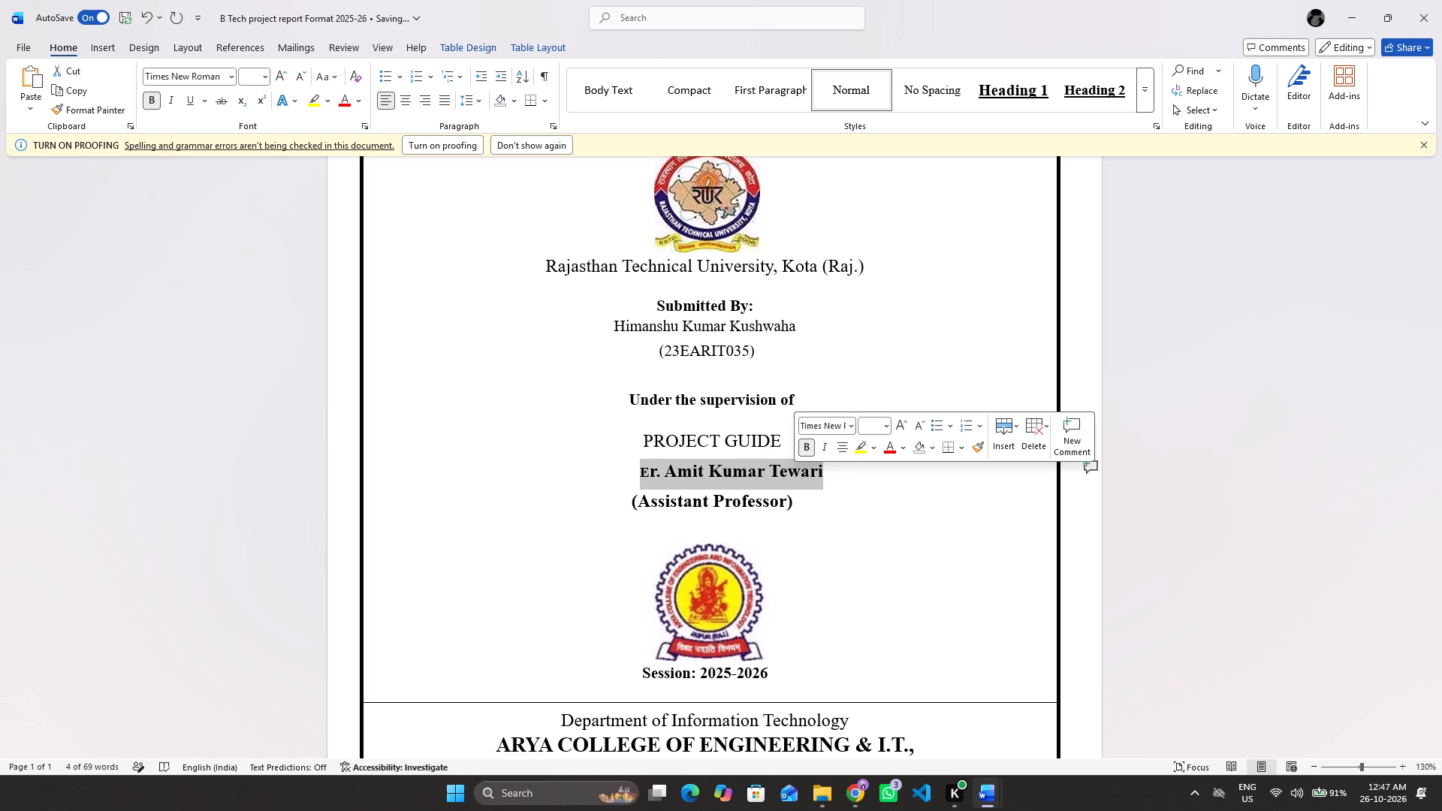
pyautogui.click(881, 427)
pyautogui.click(885, 427)
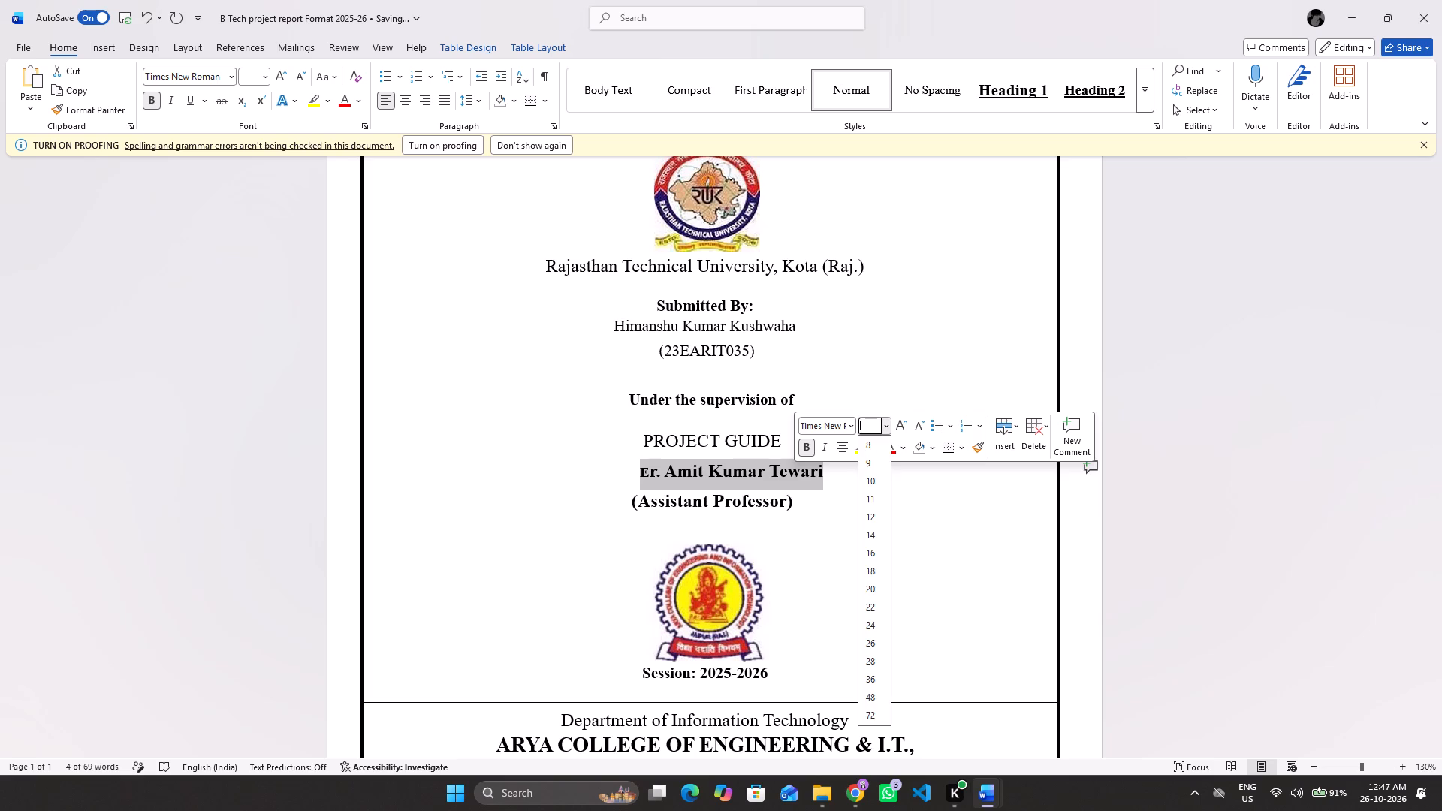
pyautogui.click(876, 534)
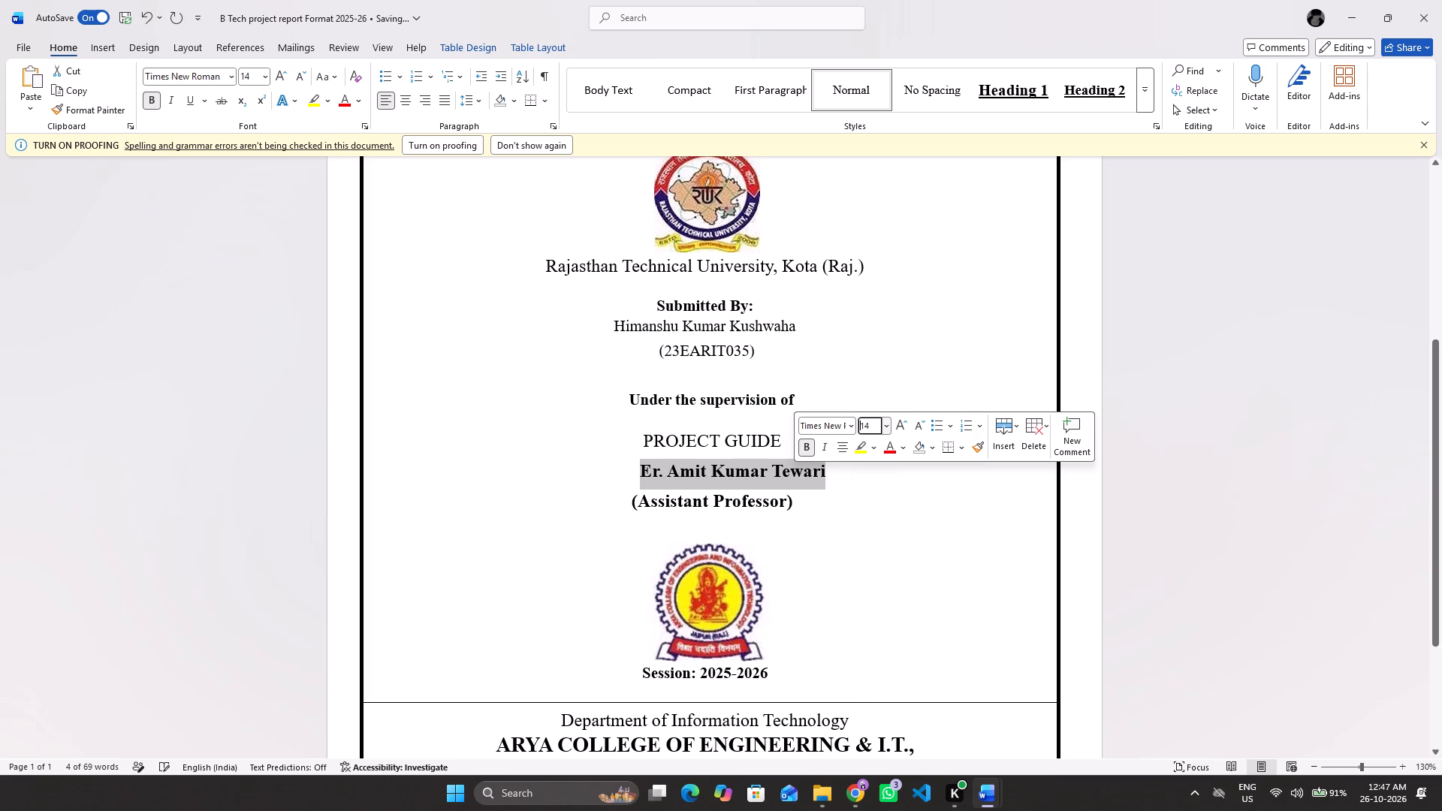
pyautogui.click(838, 498)
# Remove four leading spaces before 'Er.' to centre the guide's name under 'PROJECT GUIDE'.
pyautogui.click(631, 467)
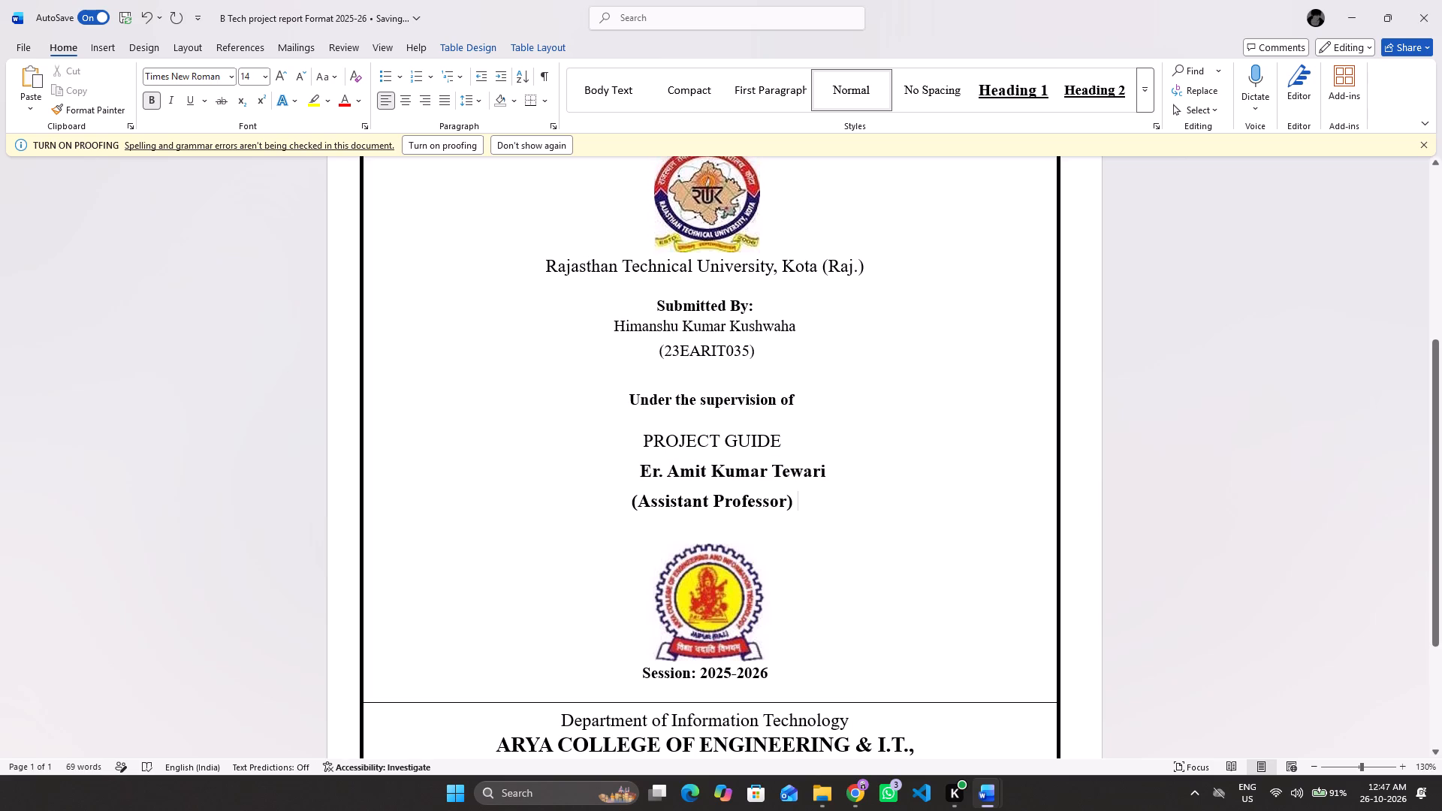
pyautogui.press('BackSpace')
pyautogui.press('BackSpace')
pyautogui.press('BackSpace')
pyautogui.press('BackSpace')
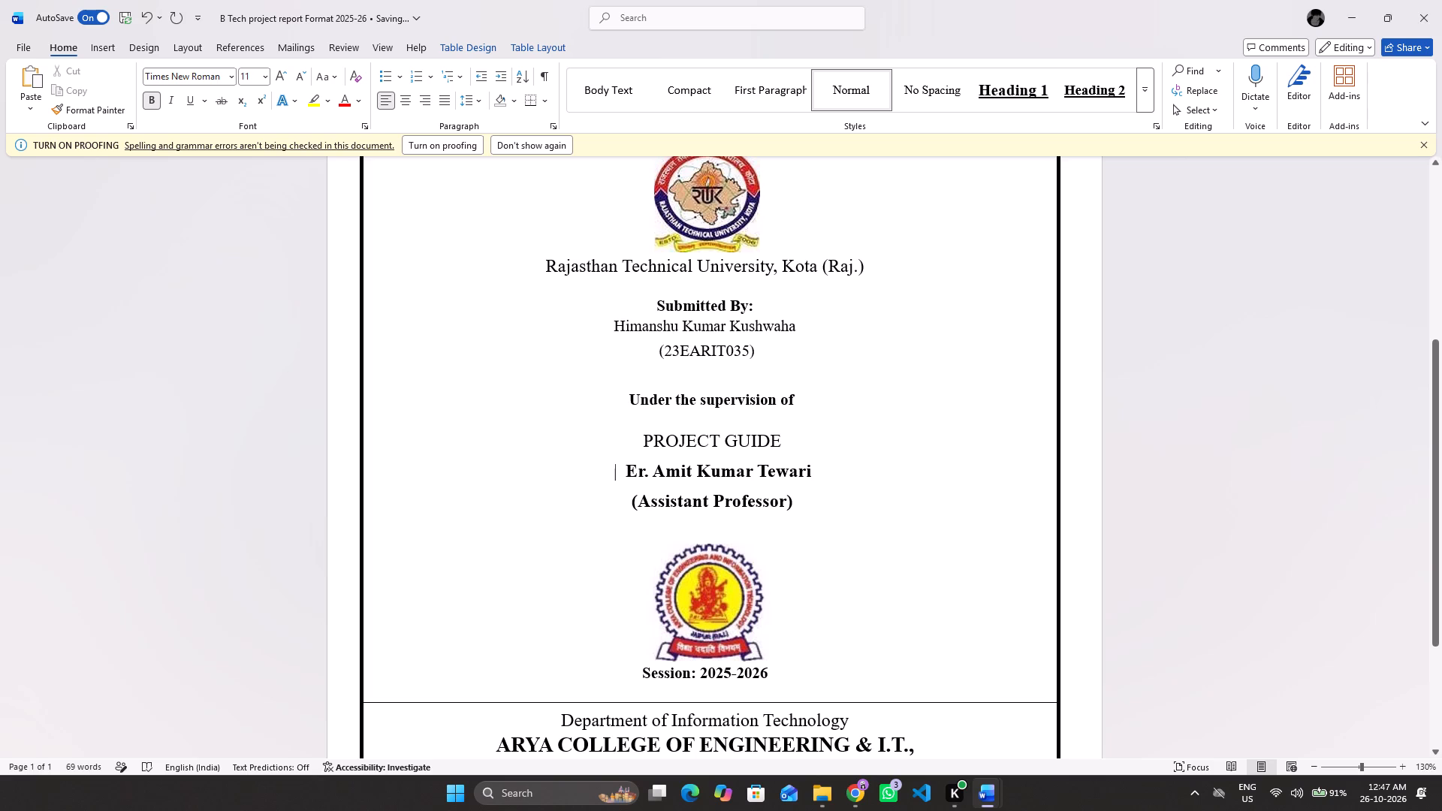
# For 'PROJECT GUIDE' and the guide's name, turn on 'Don't add space between paragraphs of the same style' and reduce the line-spacing multiple.
pyautogui.moveTo(643, 436); pyautogui.dragTo(842, 459)
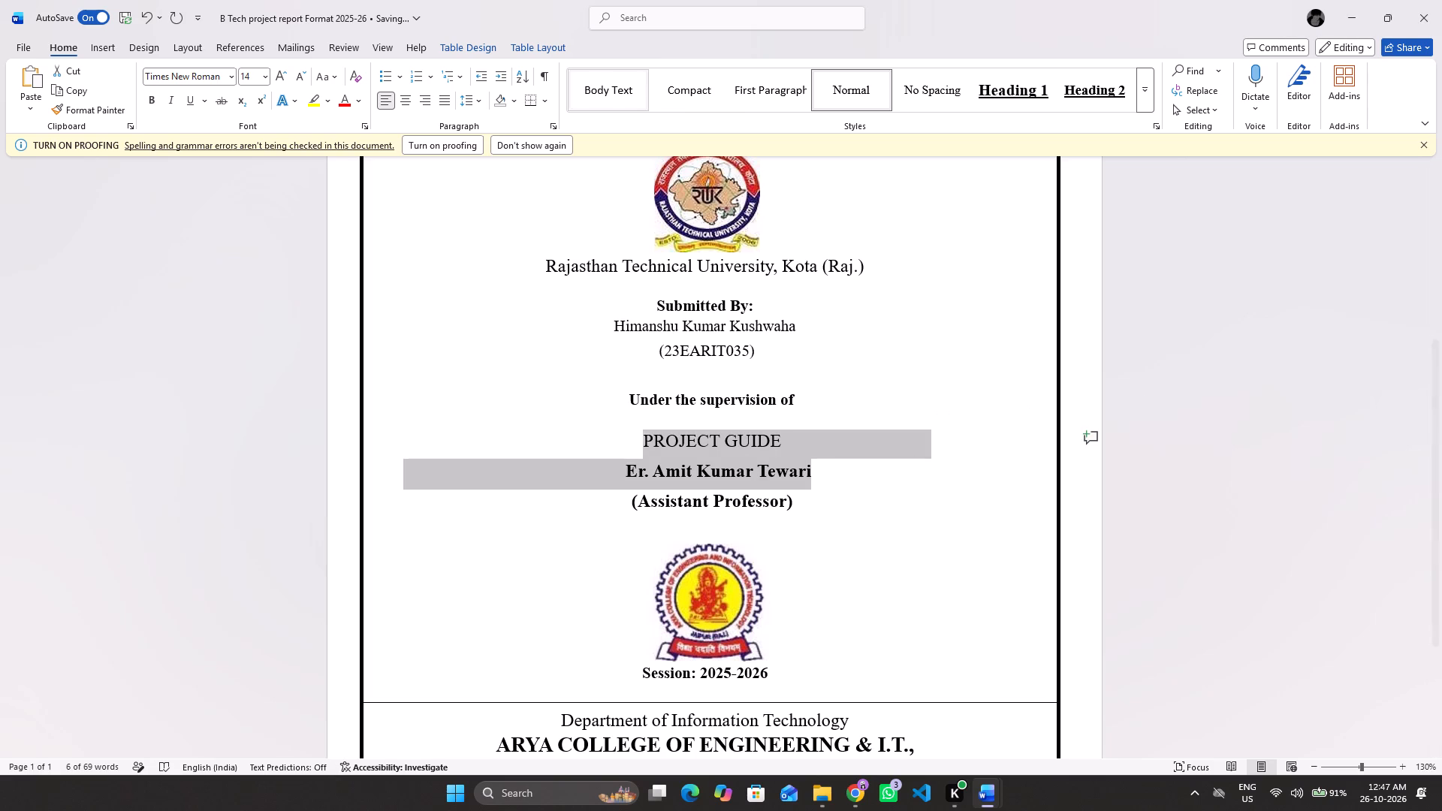
pyautogui.click(549, 128)
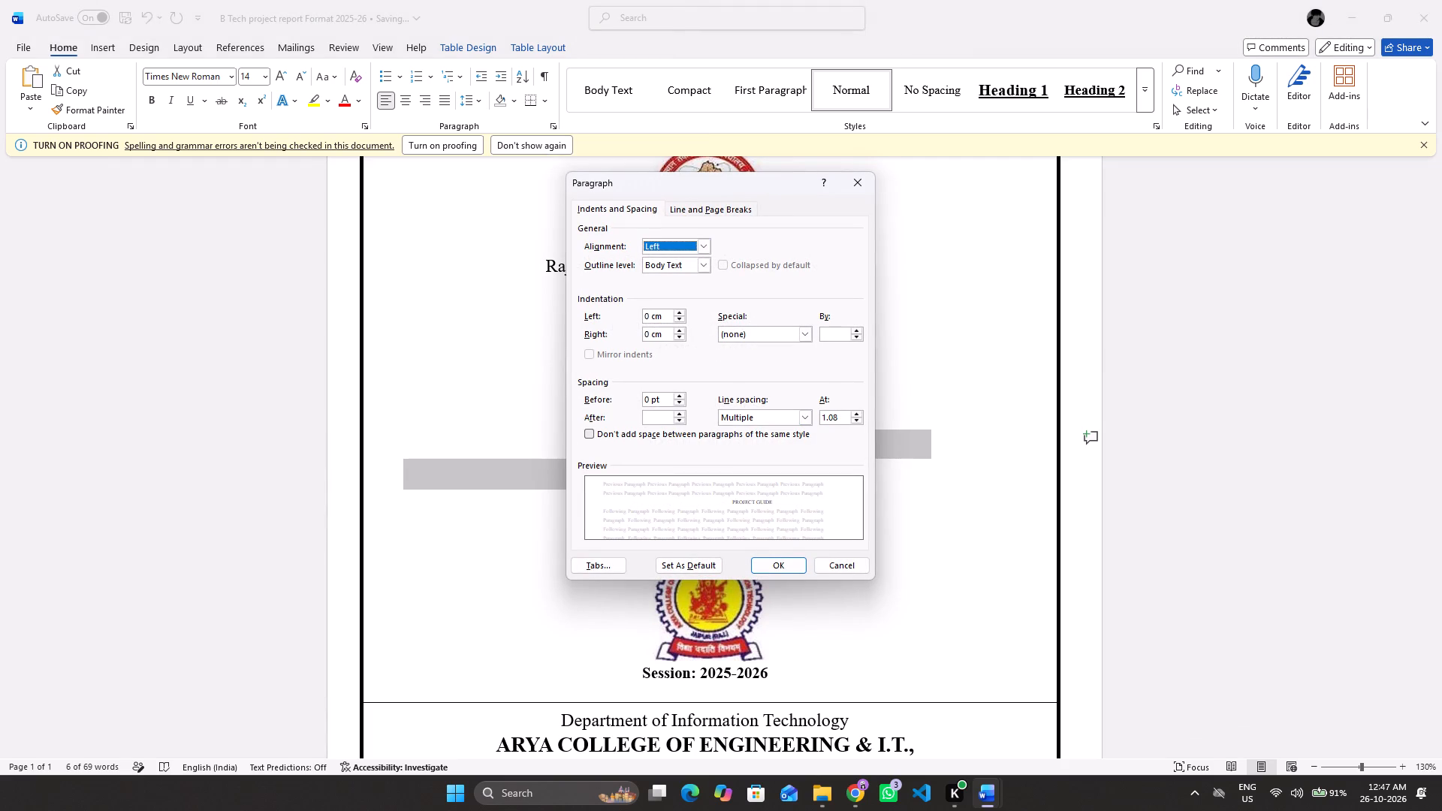
pyautogui.click(587, 434)
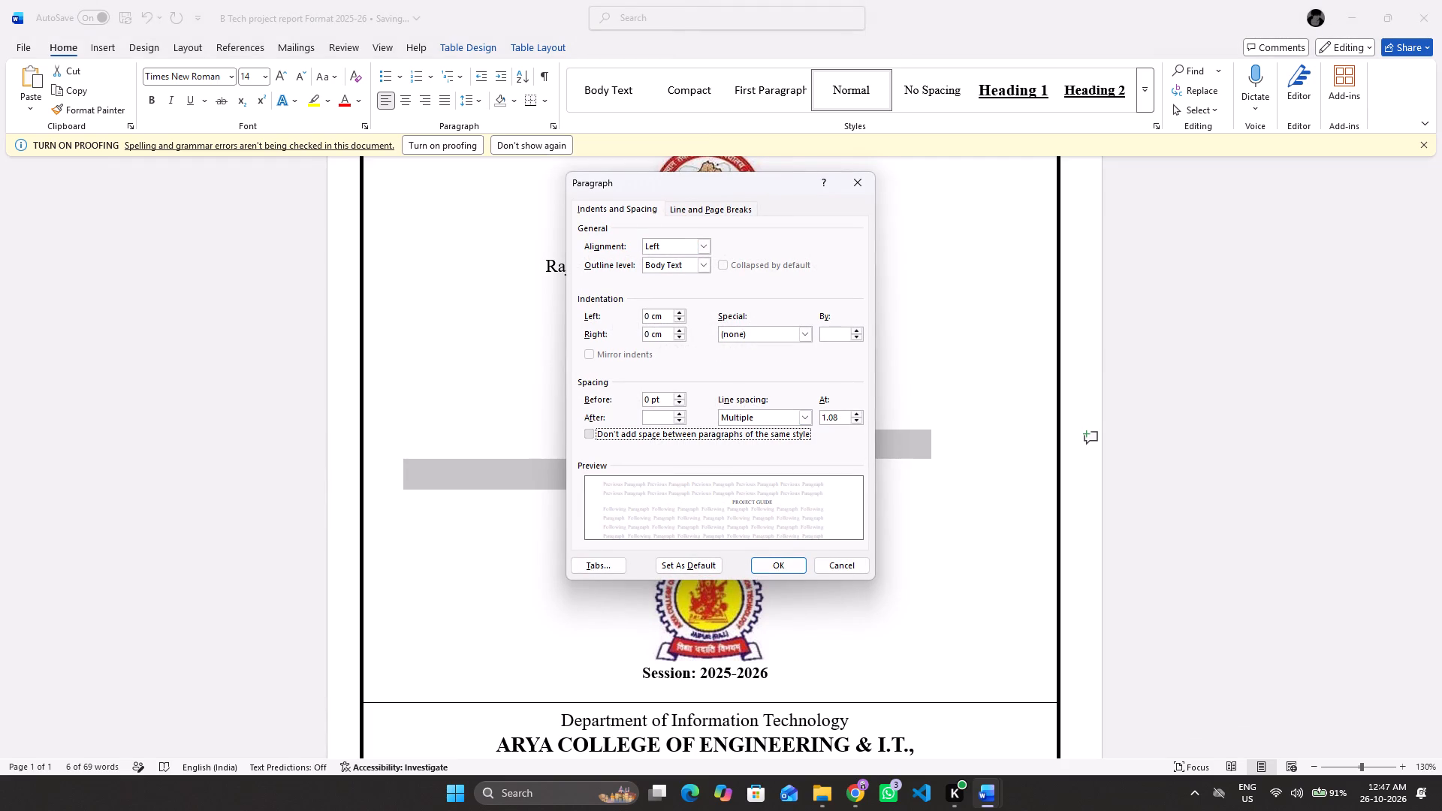
pyautogui.click(855, 423)
pyautogui.click(786, 568)
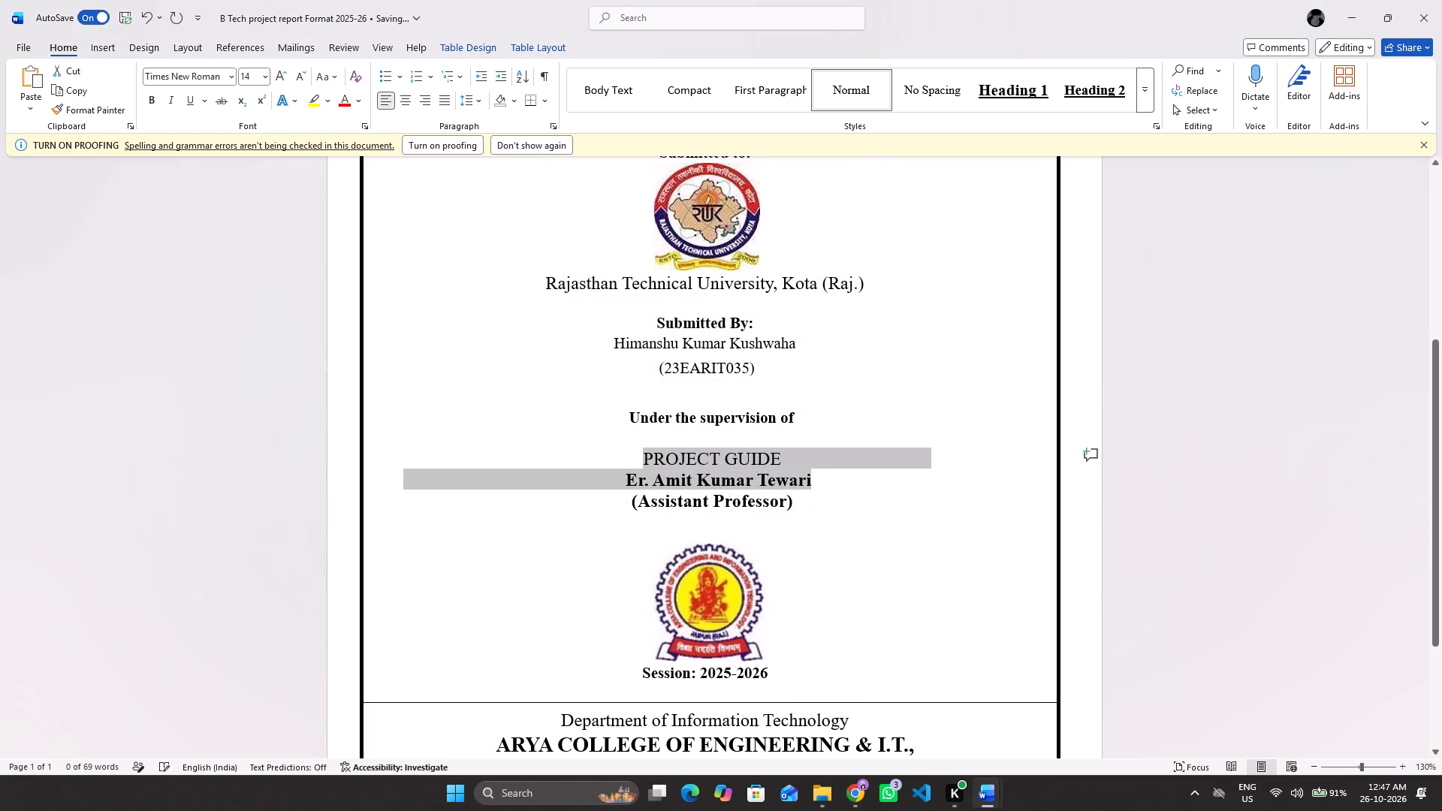
pyautogui.click(812, 464)
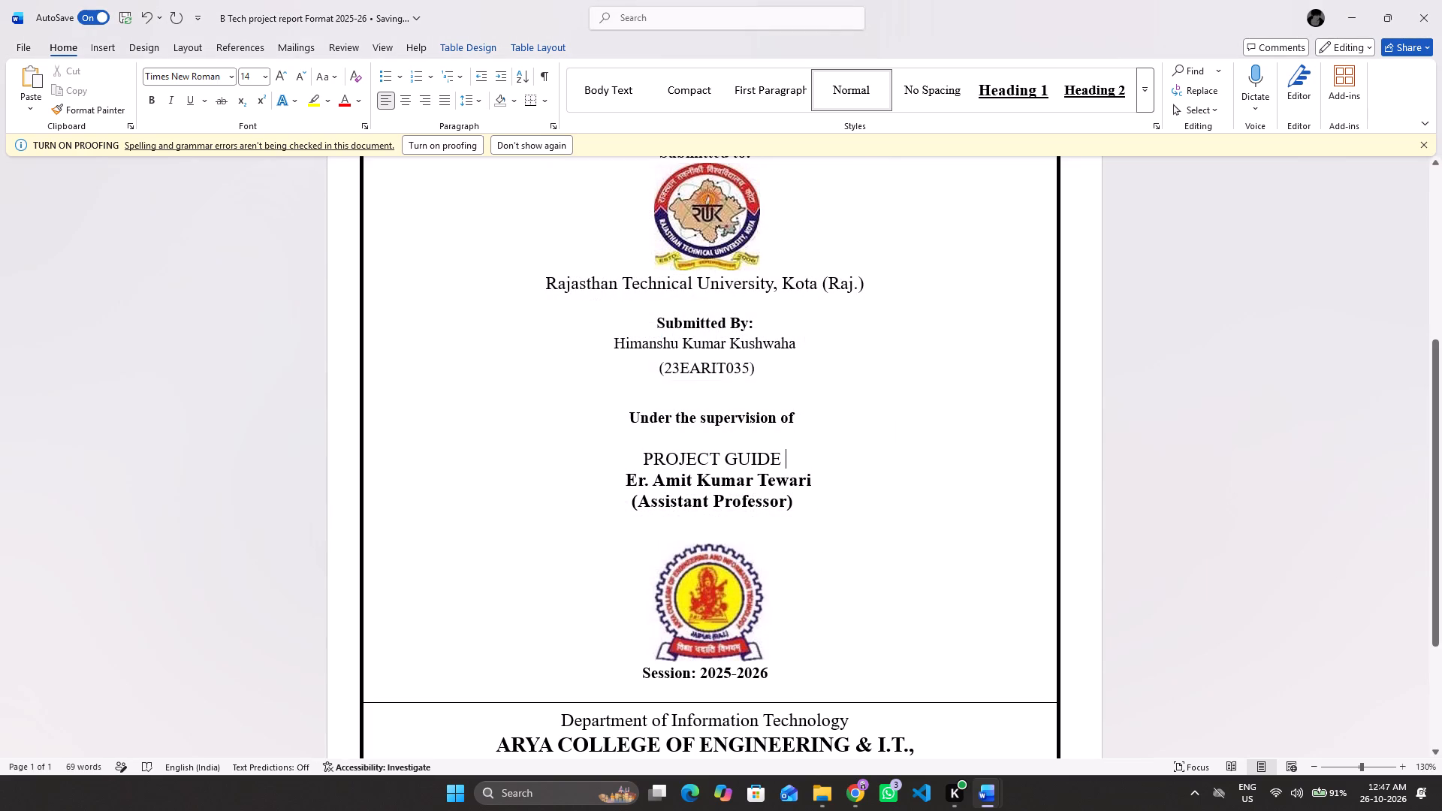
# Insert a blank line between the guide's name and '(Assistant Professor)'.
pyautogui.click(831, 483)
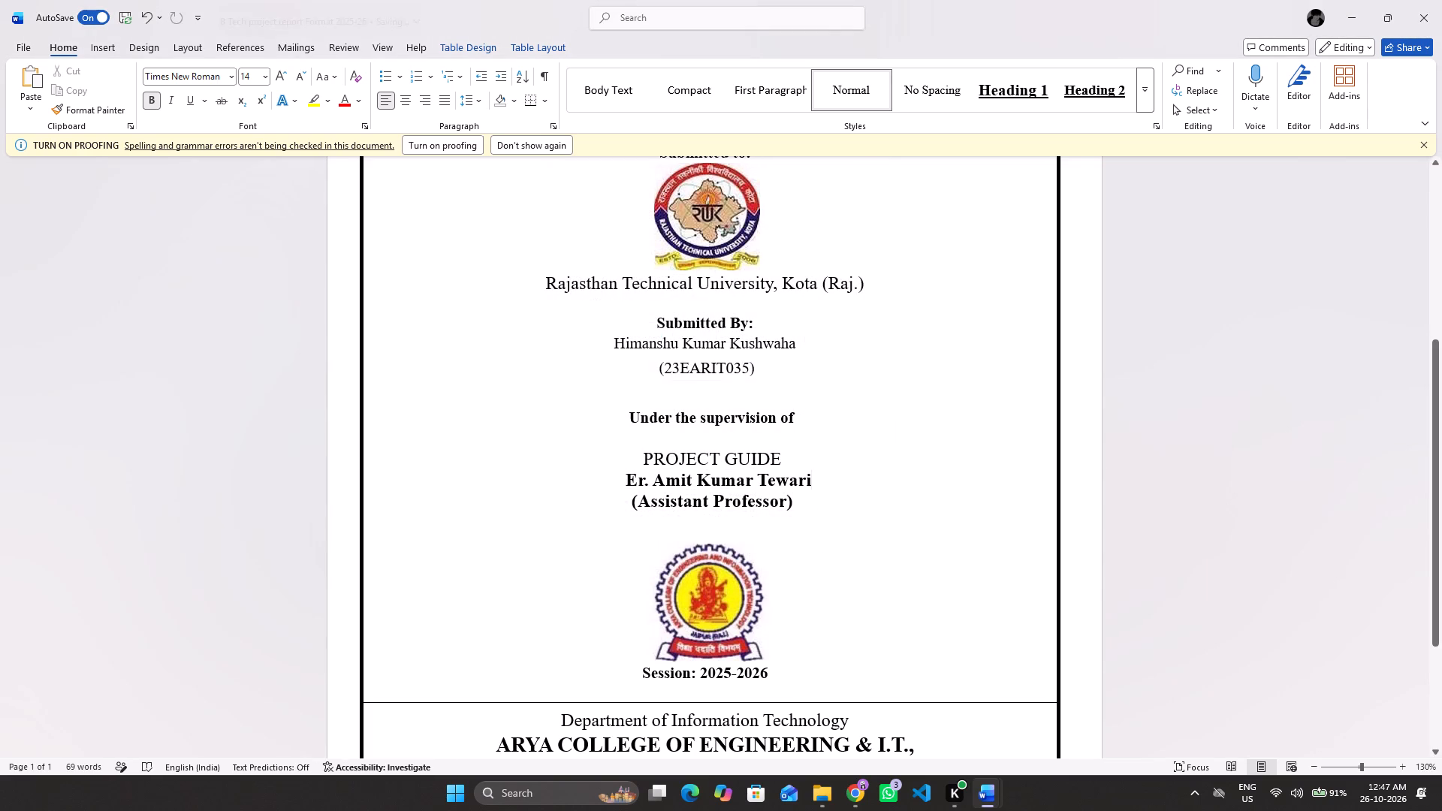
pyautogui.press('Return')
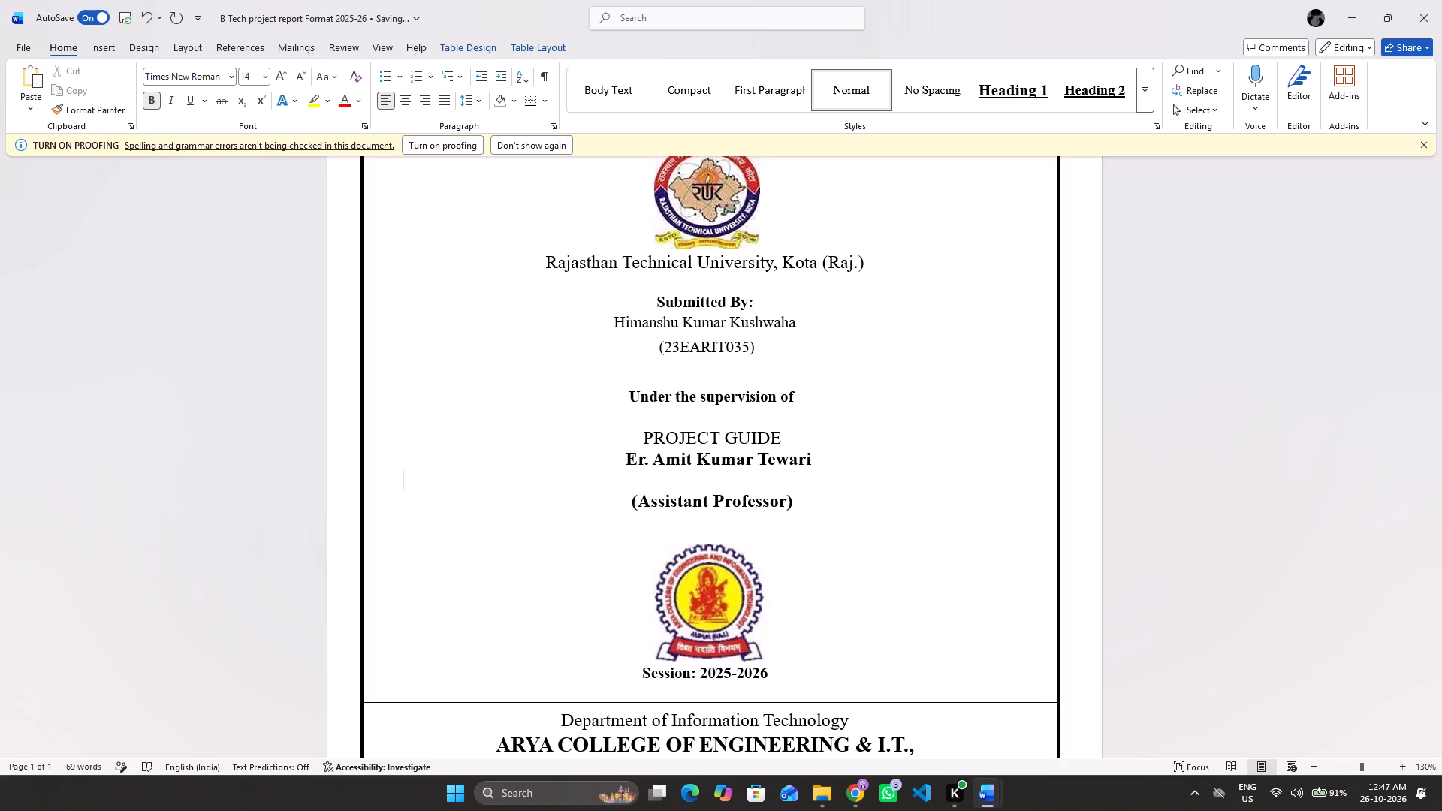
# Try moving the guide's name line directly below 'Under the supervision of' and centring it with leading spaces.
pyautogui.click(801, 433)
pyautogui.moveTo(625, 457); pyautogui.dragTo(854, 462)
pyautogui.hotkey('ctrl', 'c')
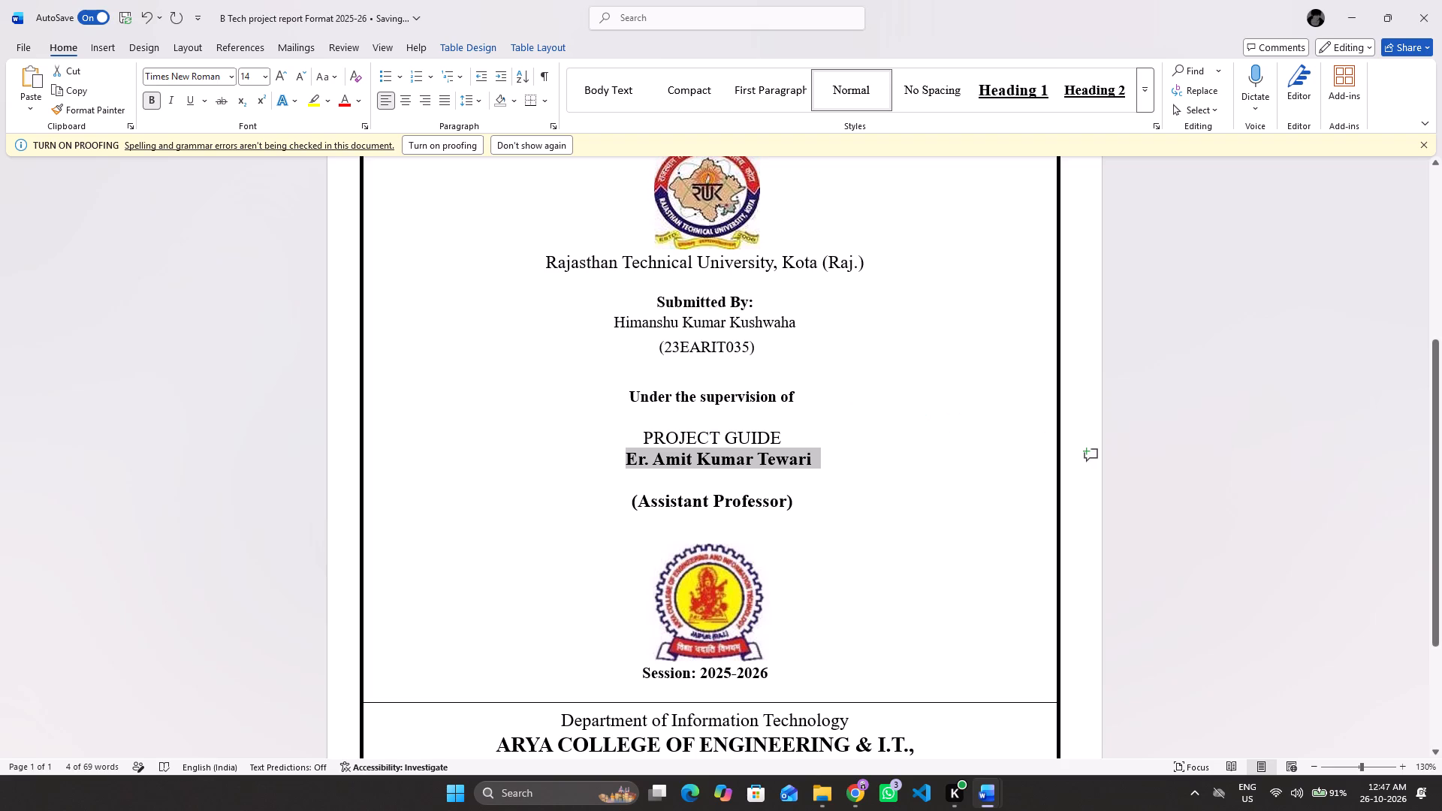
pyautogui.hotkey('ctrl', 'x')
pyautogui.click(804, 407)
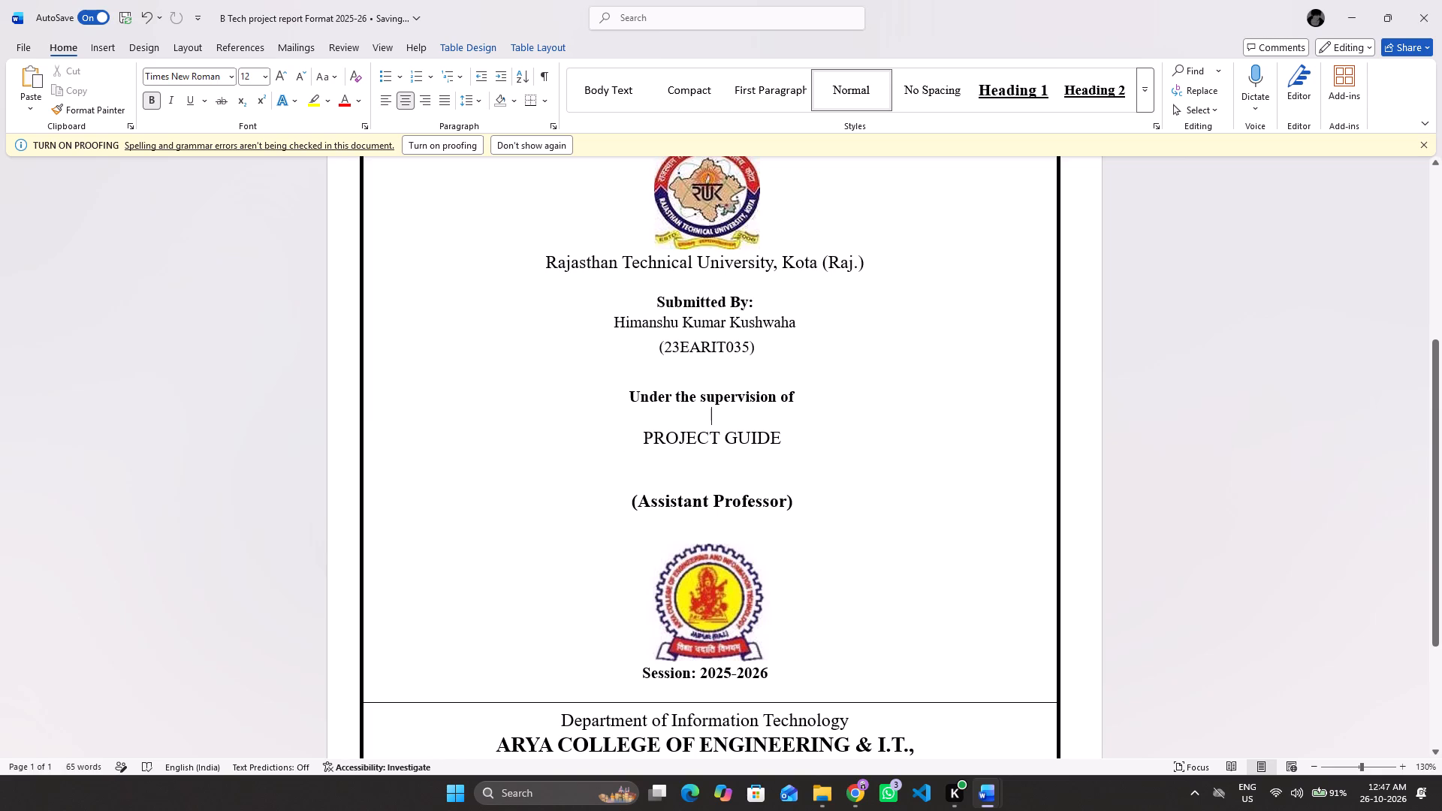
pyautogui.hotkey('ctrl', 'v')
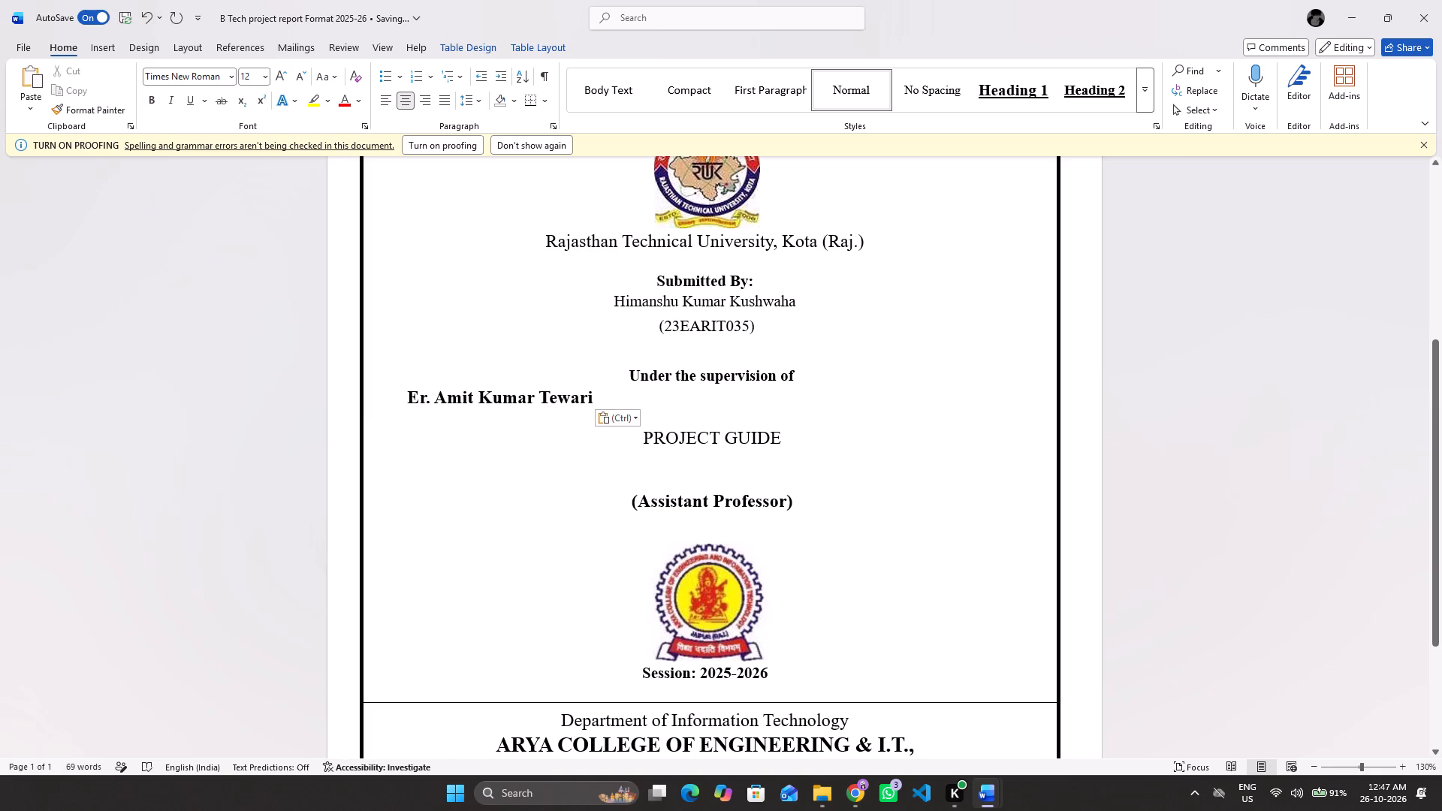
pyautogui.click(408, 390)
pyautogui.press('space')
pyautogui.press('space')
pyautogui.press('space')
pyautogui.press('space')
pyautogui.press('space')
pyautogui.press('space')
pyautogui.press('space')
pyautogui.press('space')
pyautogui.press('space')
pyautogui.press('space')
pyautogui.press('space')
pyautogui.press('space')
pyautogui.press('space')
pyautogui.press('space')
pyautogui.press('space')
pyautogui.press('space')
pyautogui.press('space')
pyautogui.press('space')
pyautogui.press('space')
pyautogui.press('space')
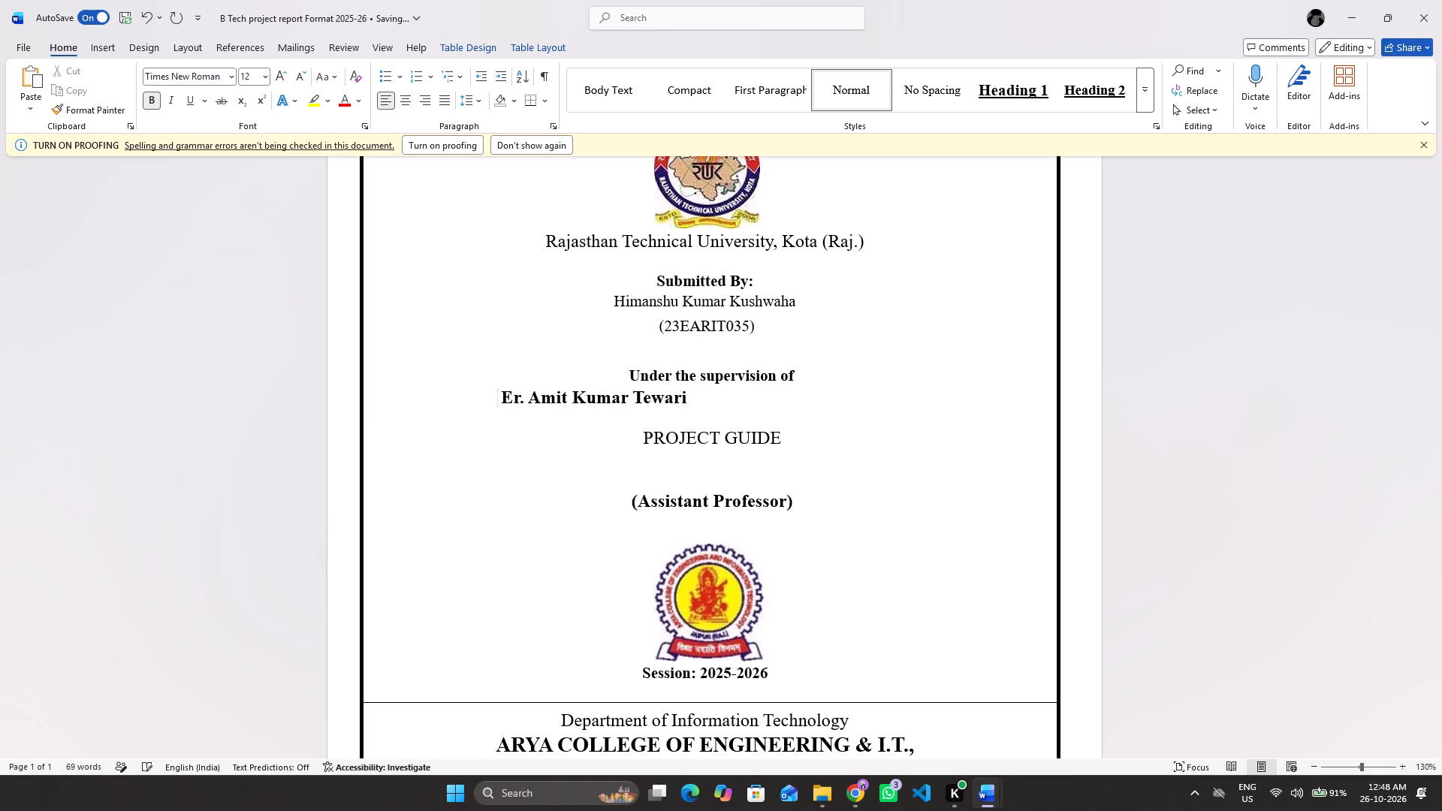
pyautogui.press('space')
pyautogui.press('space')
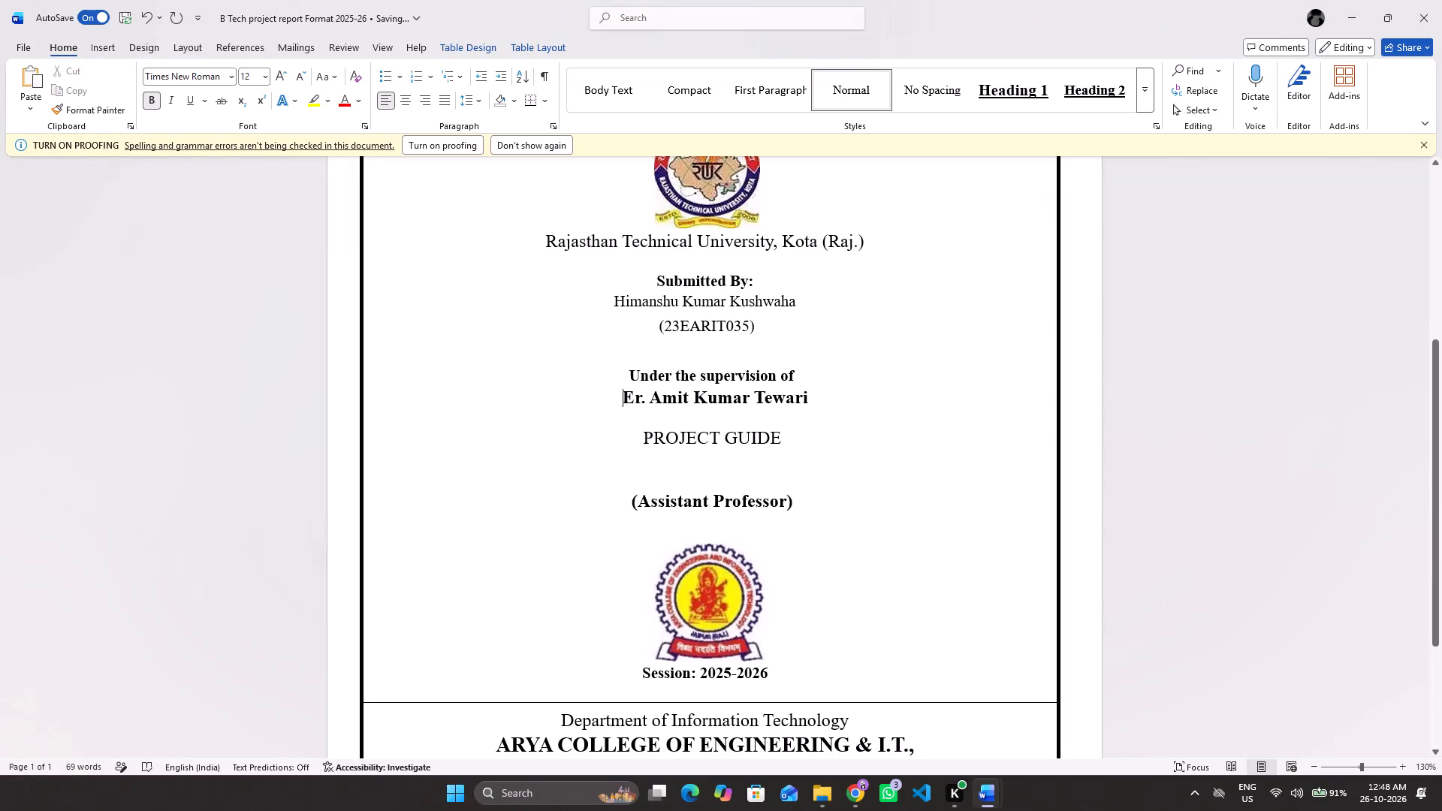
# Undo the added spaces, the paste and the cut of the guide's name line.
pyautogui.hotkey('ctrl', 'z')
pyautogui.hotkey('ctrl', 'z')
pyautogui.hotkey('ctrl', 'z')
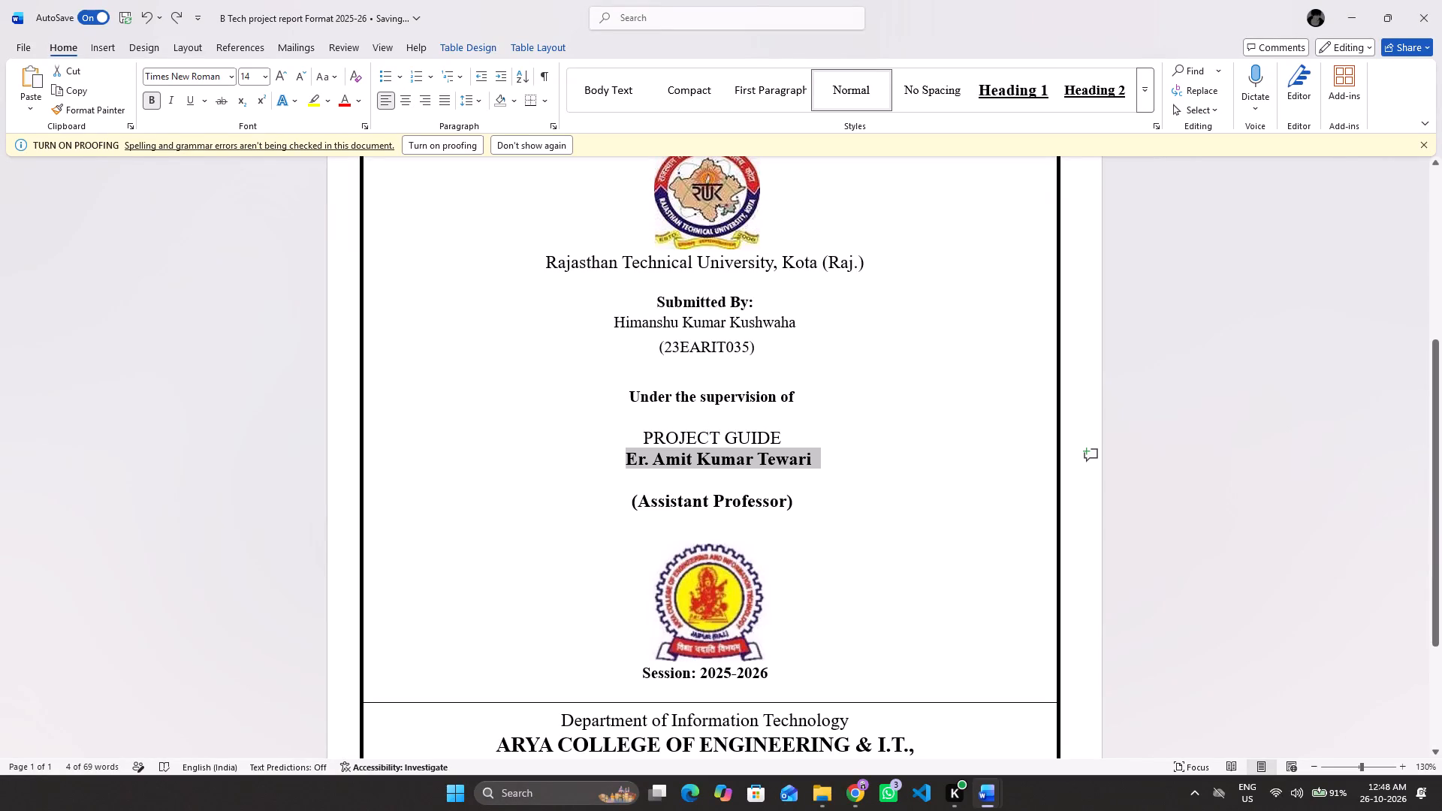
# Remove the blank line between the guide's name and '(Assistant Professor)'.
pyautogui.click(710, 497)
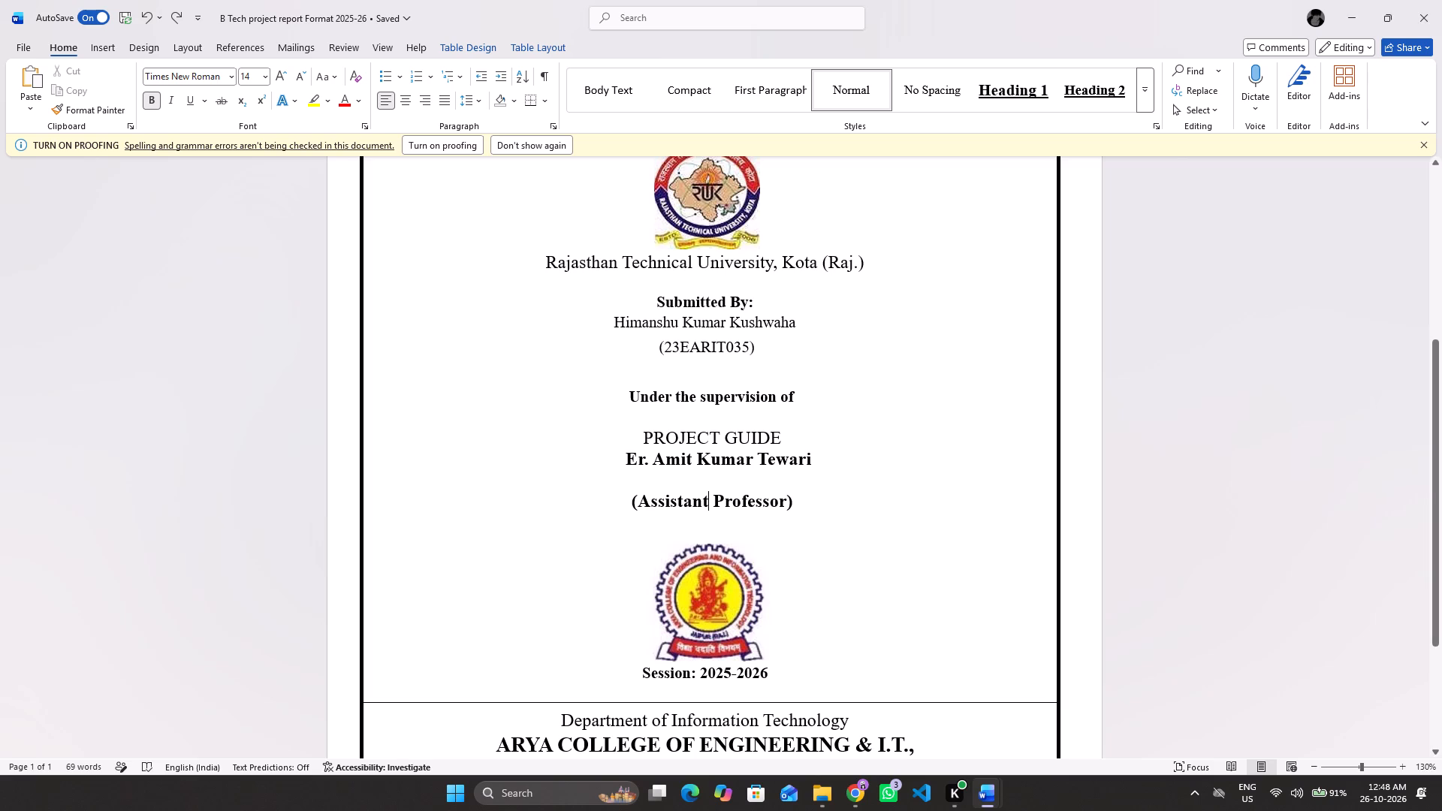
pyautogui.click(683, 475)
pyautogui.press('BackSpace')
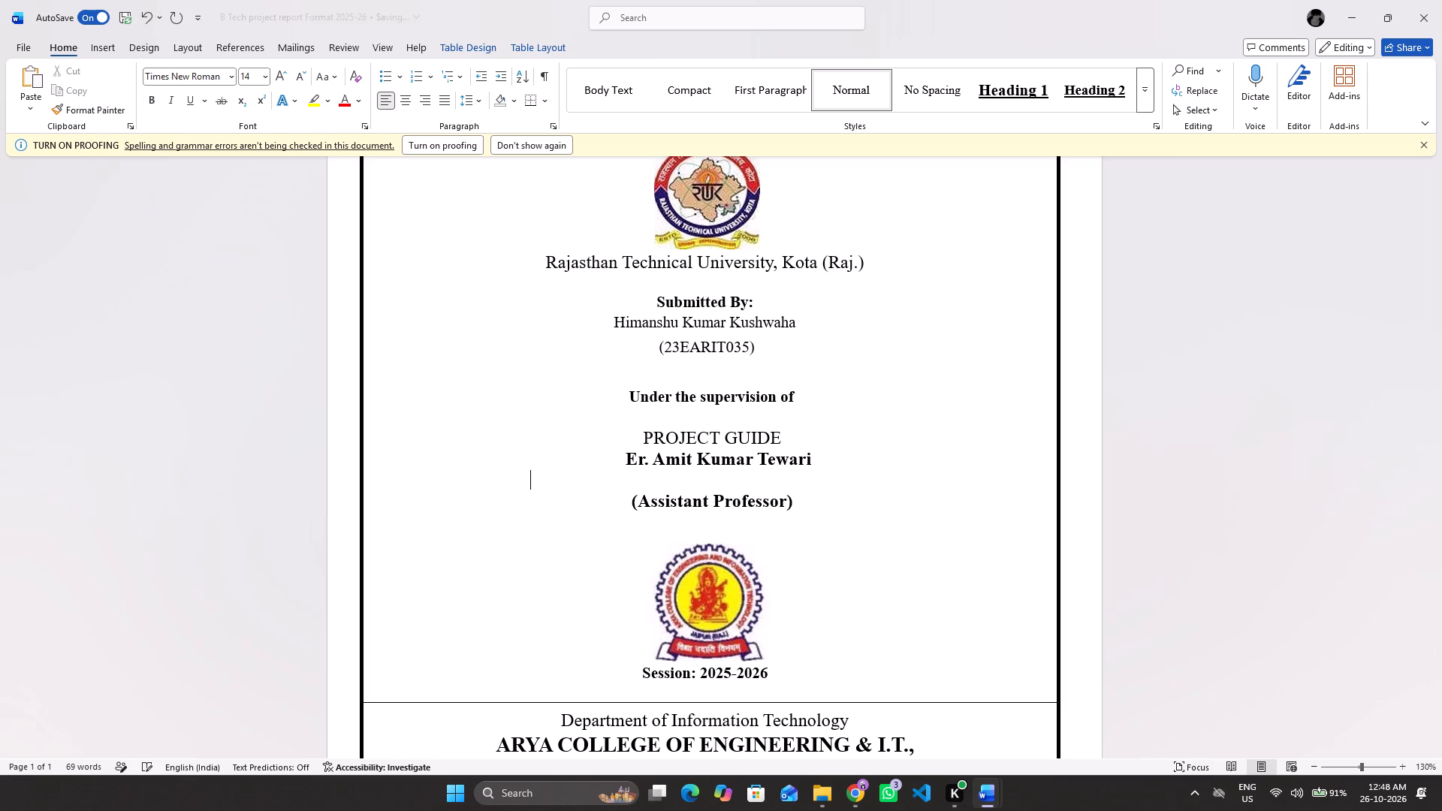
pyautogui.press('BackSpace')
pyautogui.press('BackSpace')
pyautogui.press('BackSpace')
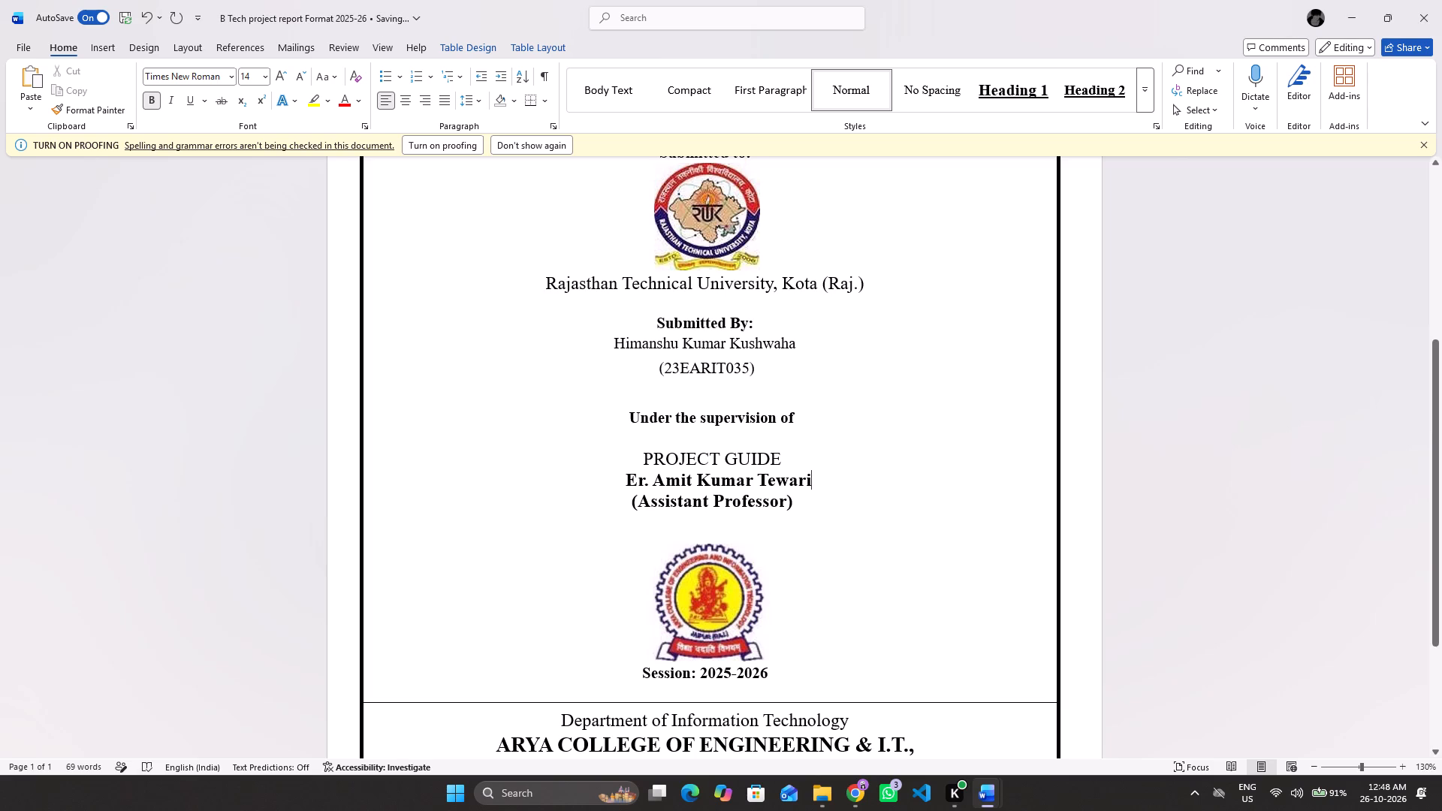
# Replace the round brackets around 'Assistant Professor' with square brackets and add one leading space to that line.
pyautogui.scroll(-1, 807, 424)
pyautogui.scroll(2, 807, 424)
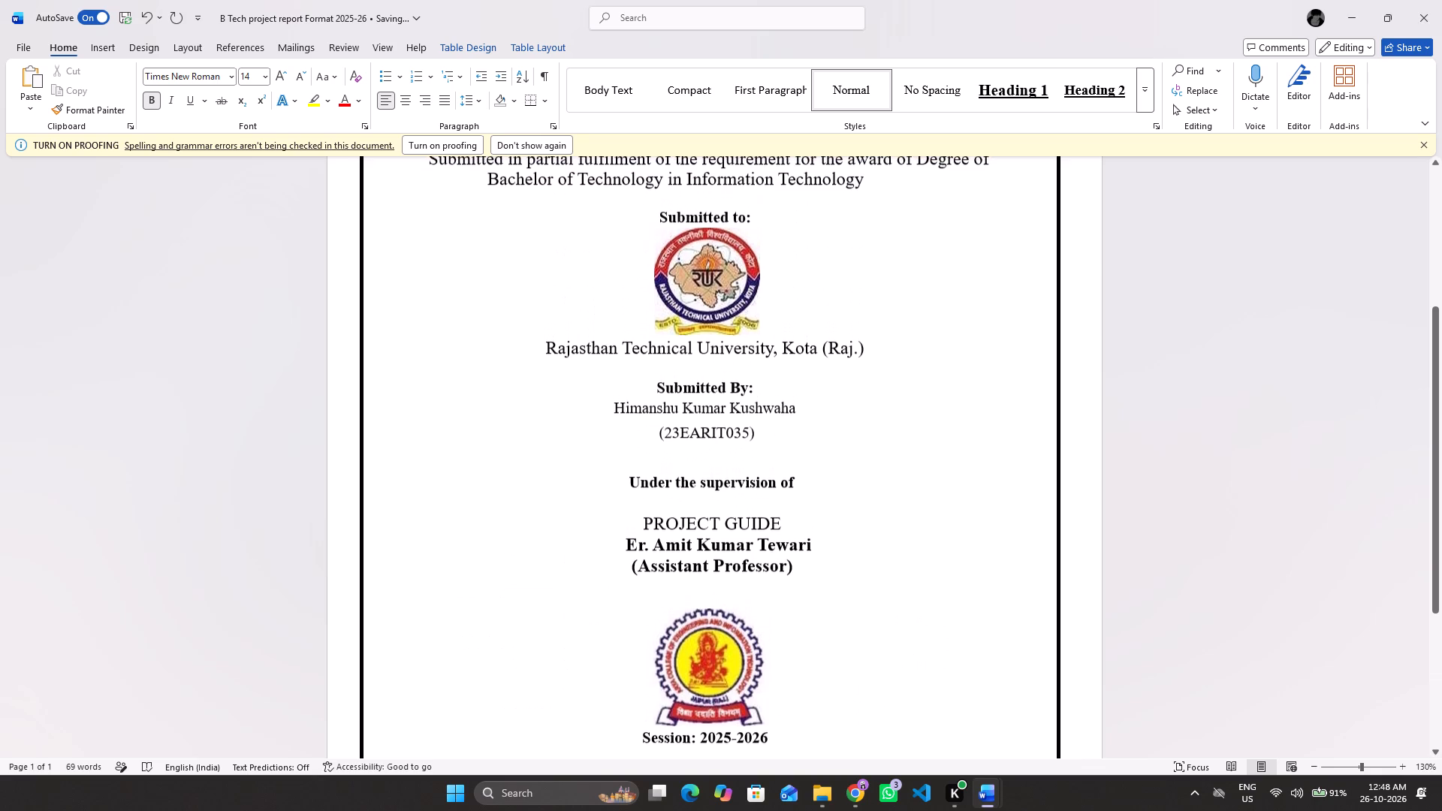
pyautogui.click(794, 562)
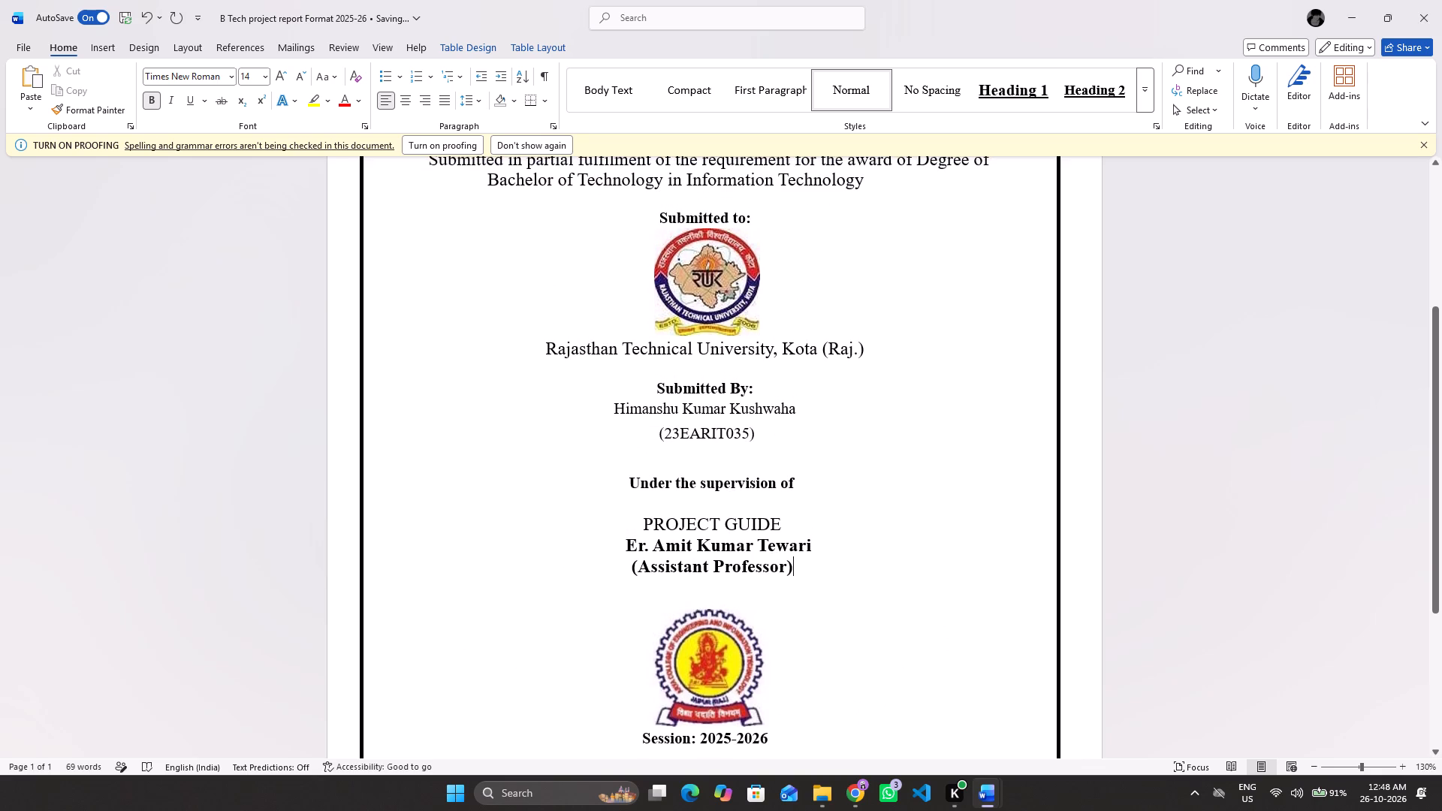
pyautogui.press('BackSpace')
pyautogui.hotkey('shift', '}')
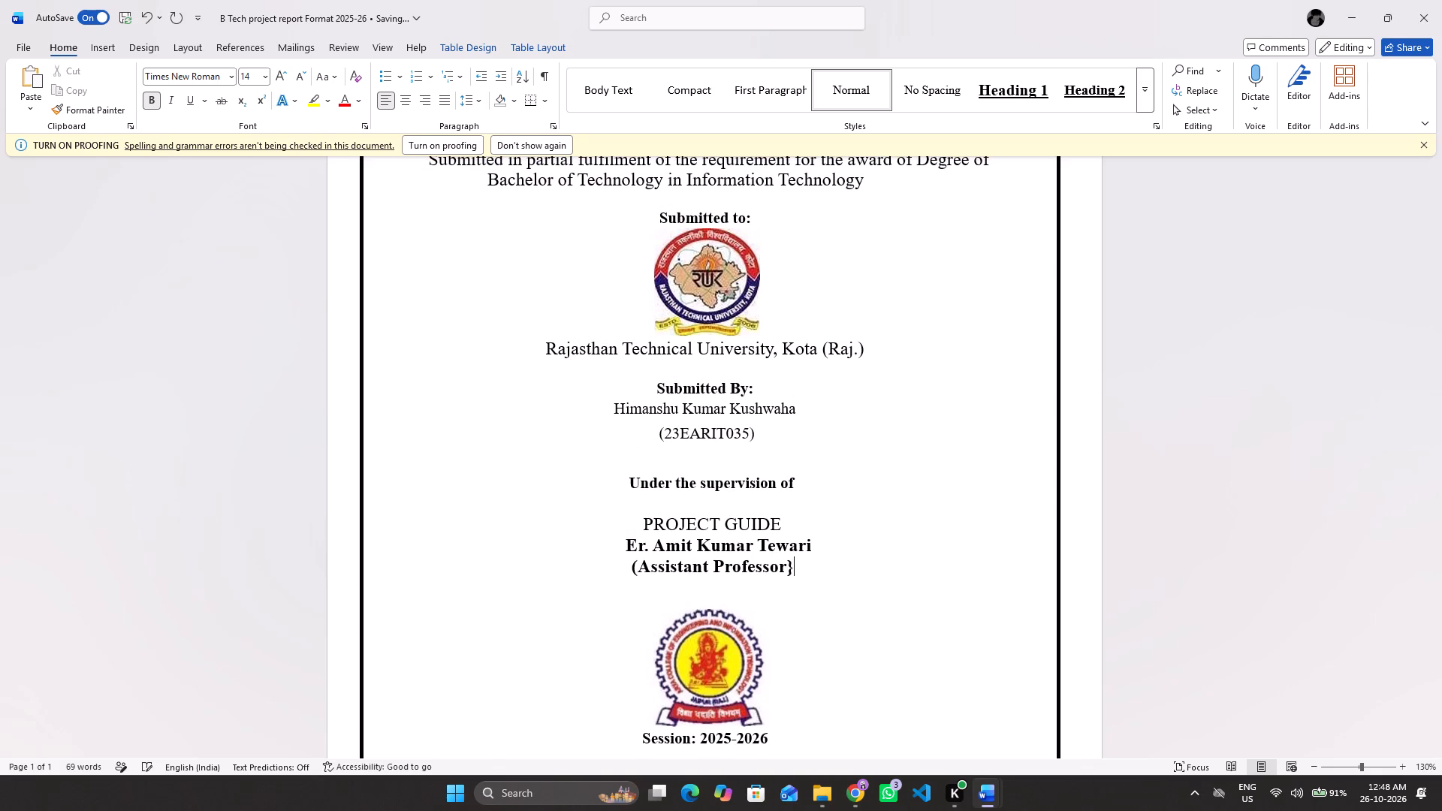
pyautogui.press('BackSpace')
pyautogui.press(']')
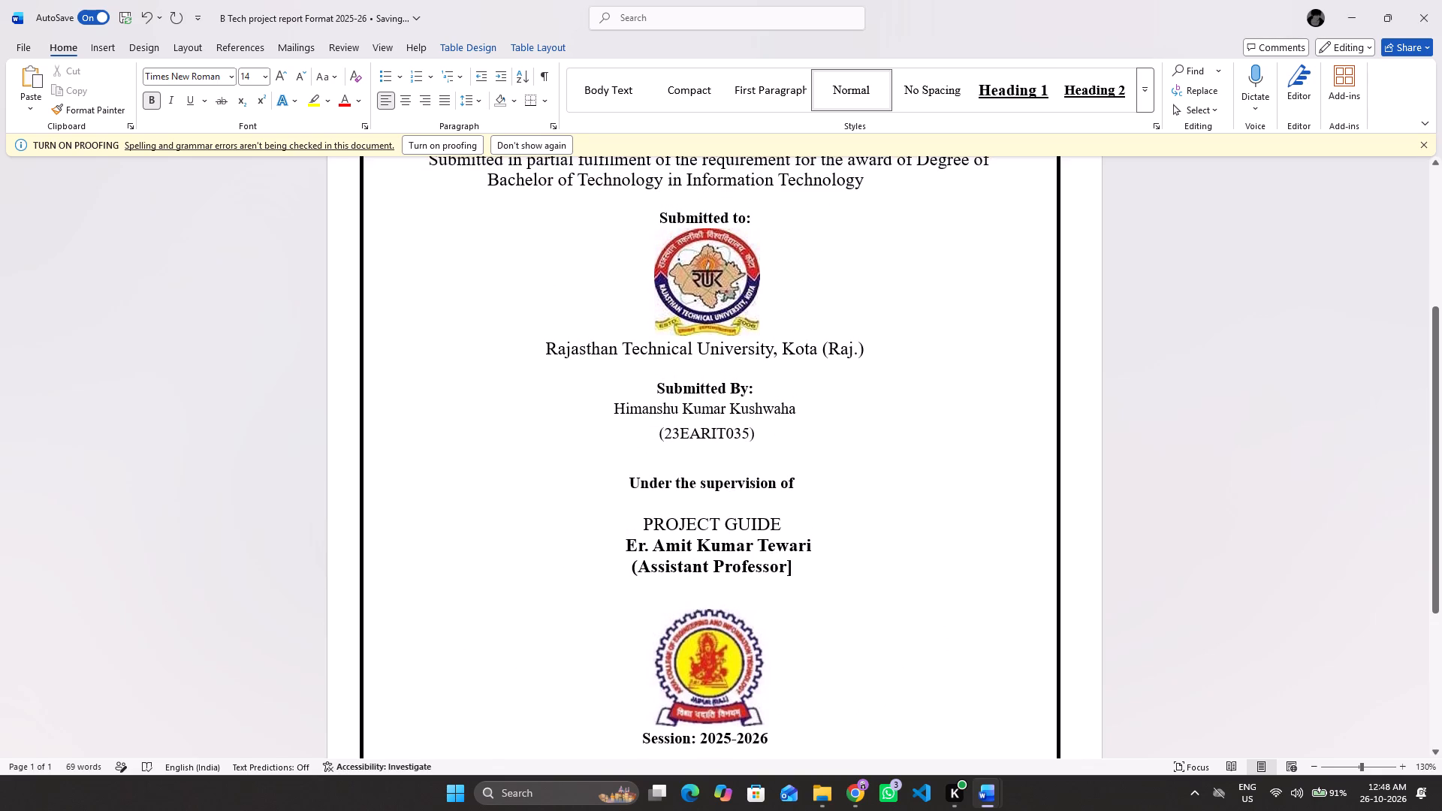
pyautogui.click(639, 565)
pyautogui.press('BackSpace')
pyautogui.press('[')
pyautogui.click(627, 568)
pyautogui.press('space')
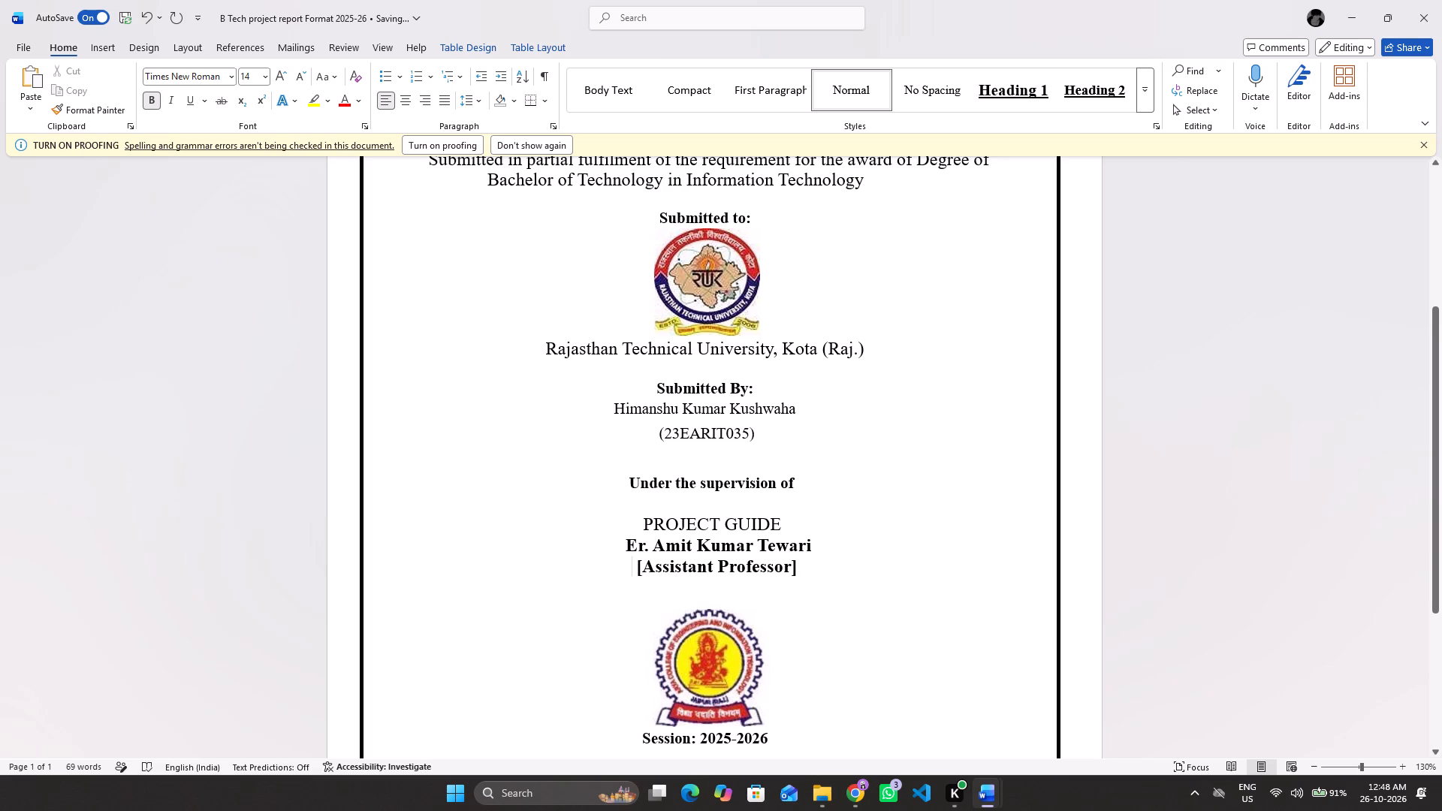
# Replace the 'PROJECT GUIDE' label under 'Under the supervision of' with 'INDRESTIAL TRAINING COORDINATOR'.
pyautogui.click(785, 511)
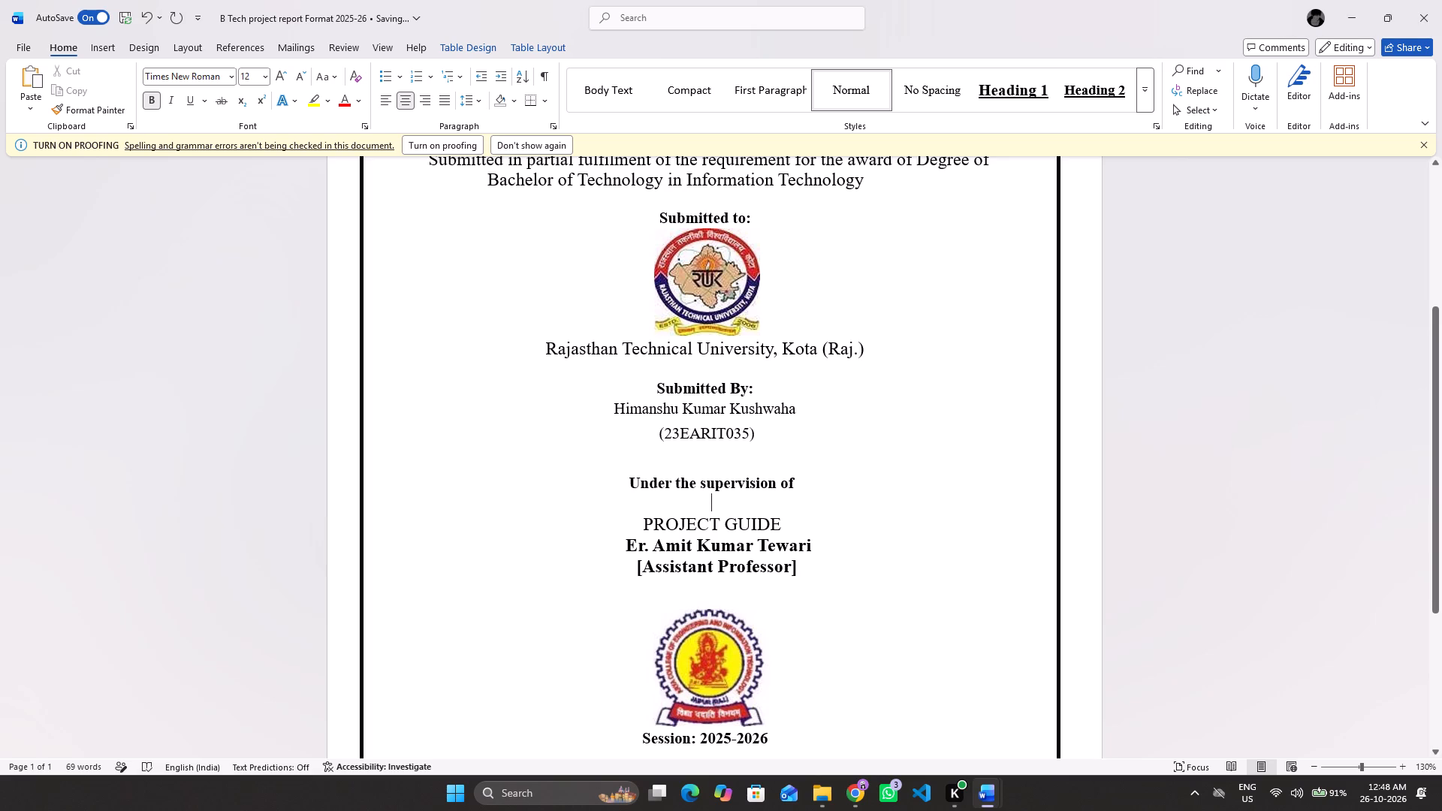
pyautogui.click(786, 521)
pyautogui.press('BackSpace')
pyautogui.press('BackSpace')
pyautogui.press('BackSpace')
pyautogui.press('BackSpace')
pyautogui.press('BackSpace')
pyautogui.press('BackSpace')
pyautogui.press('BackSpace')
pyautogui.press('BackSpace')
pyautogui.press('BackSpace')
pyautogui.press('BackSpace')
pyautogui.press('BackSpace')
pyautogui.press('BackSpace')
pyautogui.press('BackSpace')
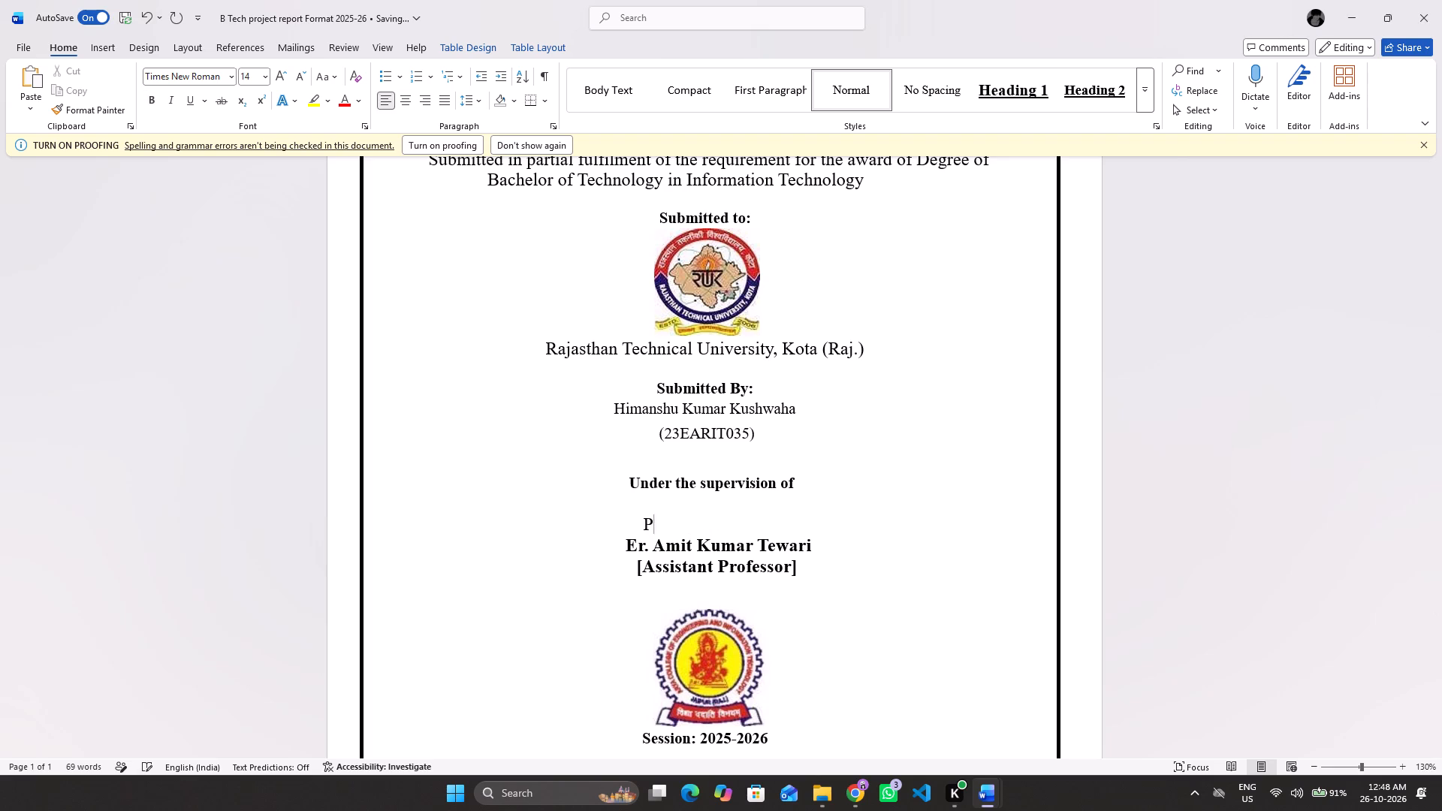
pyautogui.press('BackSpace')
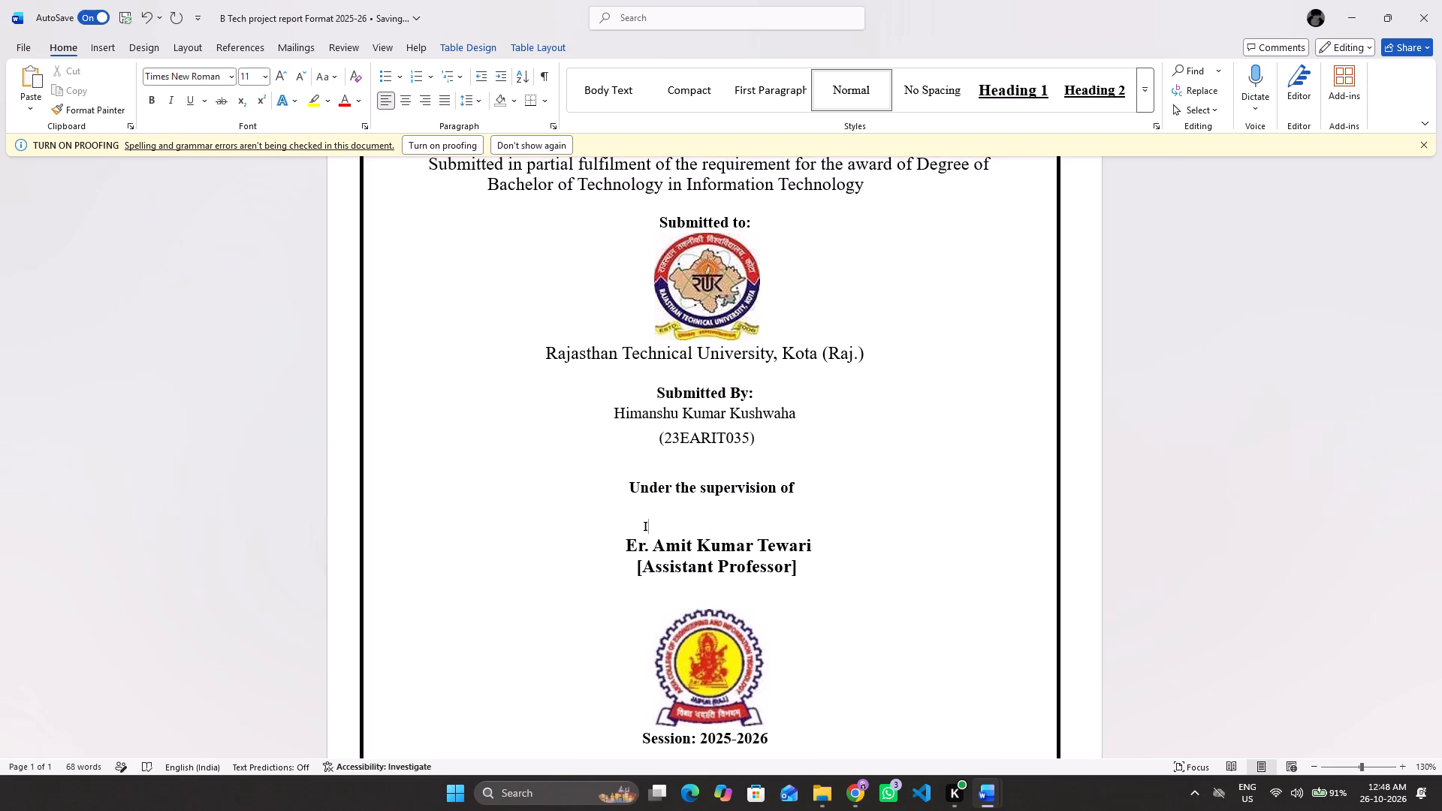
pyautogui.press('n')
pyautogui.write('DRES')
pyautogui.press('t')
pyautogui.write('IAL')
pyautogui.press('space')
pyautogui.write('TRA')
pyautogui.write('INING')
pyautogui.press('space')
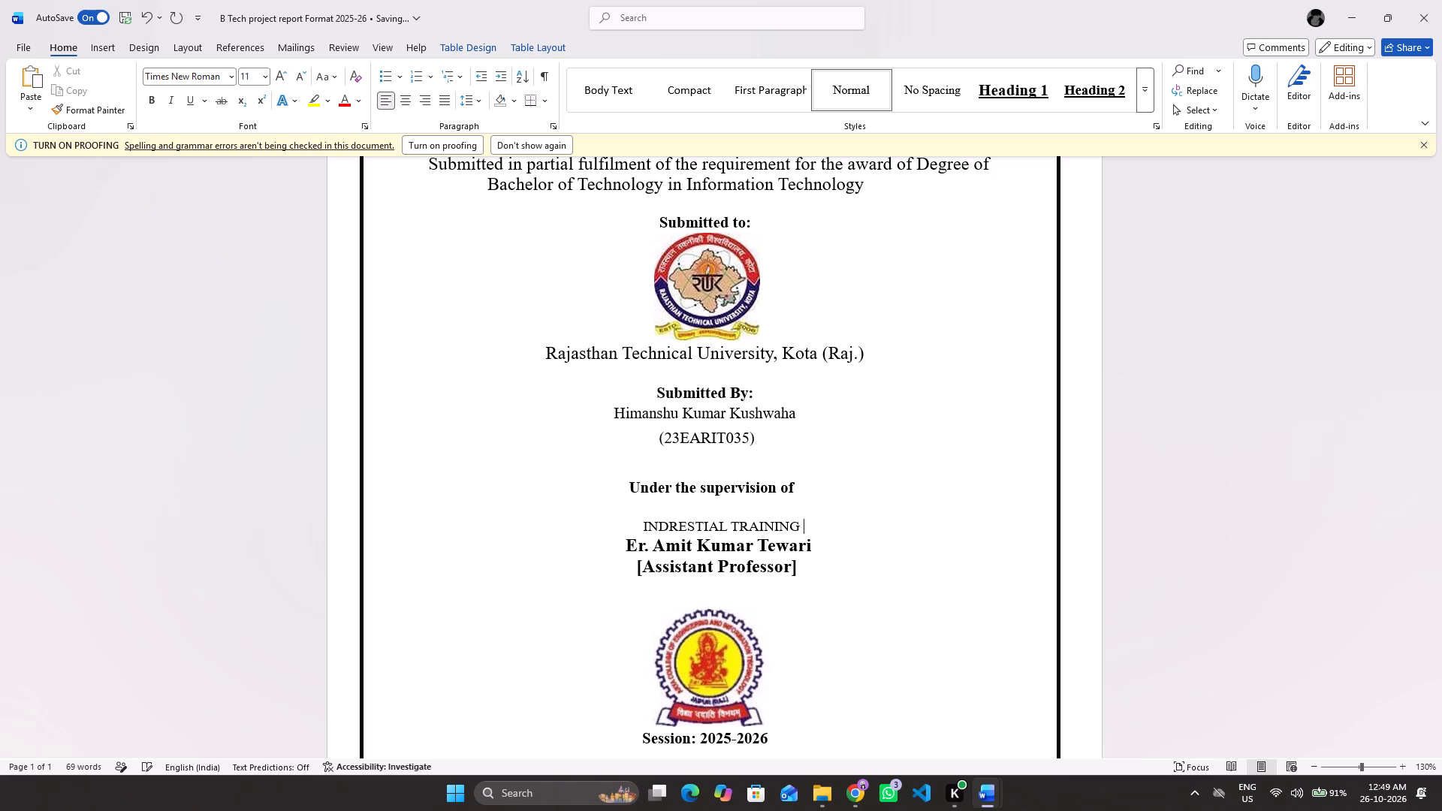
pyautogui.write('COORDINAT')
pyautogui.write('OR')
# Remove leading spaces before 'INDRESTIAL TRAINING COORDINATOR' to bring the line nearer the page centre.
pyautogui.click(638, 526)
pyautogui.press('BackSpace')
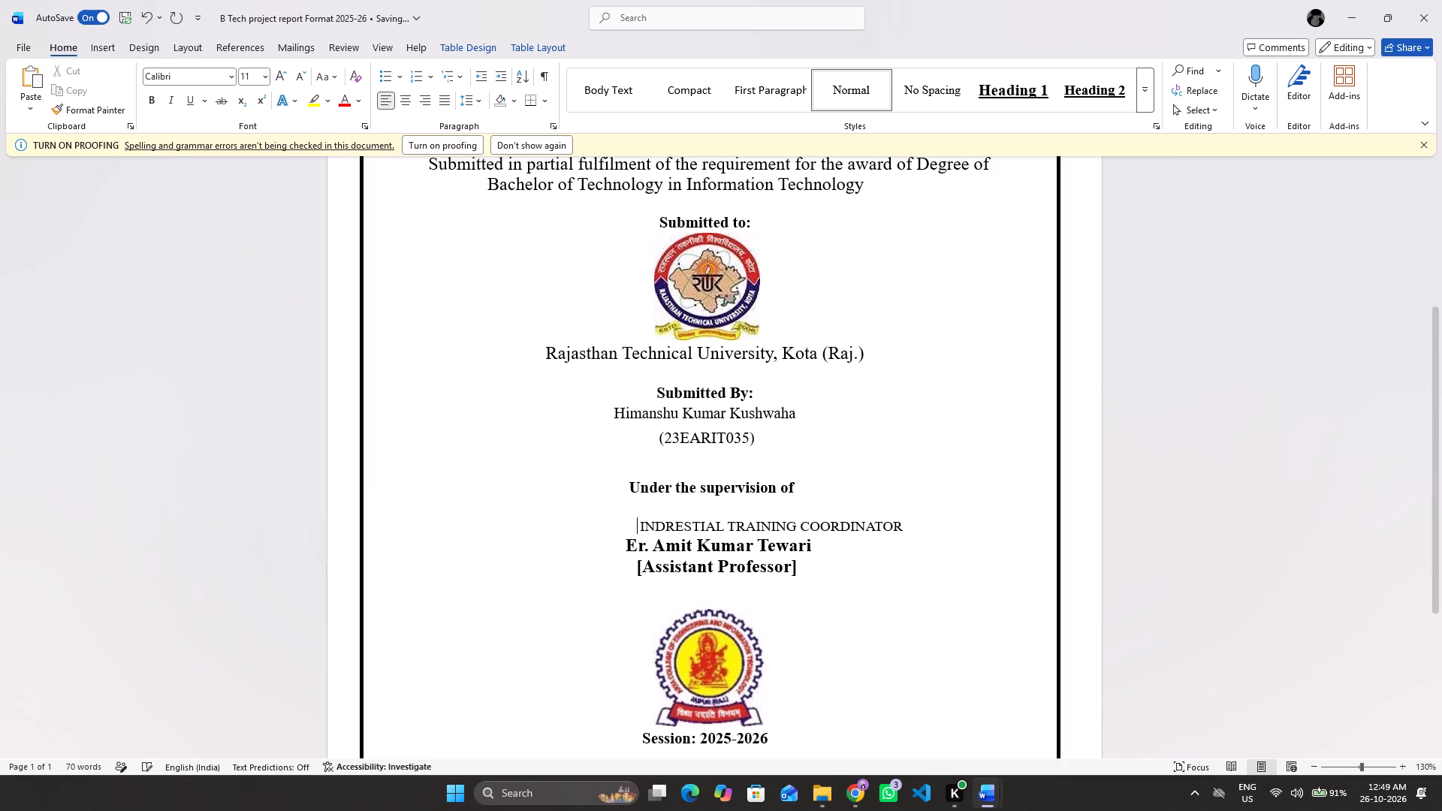
pyautogui.press('BackSpace')
pyautogui.press('BackSpace')
pyautogui.press('BackSpace')
pyautogui.press('BackSpace')
pyautogui.press('BackSpace')
pyautogui.press('BackSpace')
pyautogui.press('BackSpace')
pyautogui.press('BackSpace')
pyautogui.press('BackSpace')
pyautogui.press('BackSpace')
pyautogui.press('BackSpace')
pyautogui.press('BackSpace')
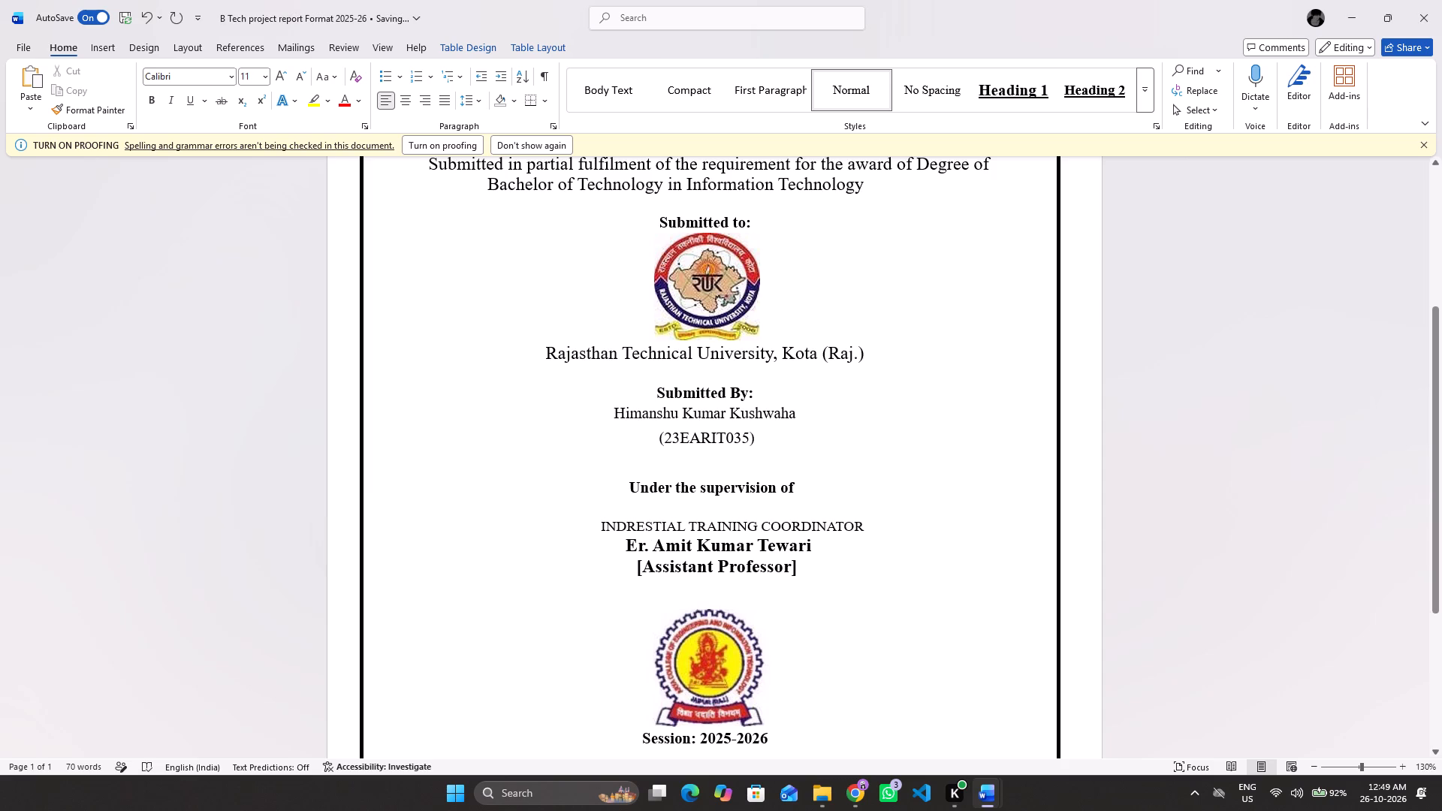
# Set the font size of the 'INDRESTIAL TRAINING COORDINATOR' line to 14.
pyautogui.moveTo(594, 524); pyautogui.dragTo(863, 523)
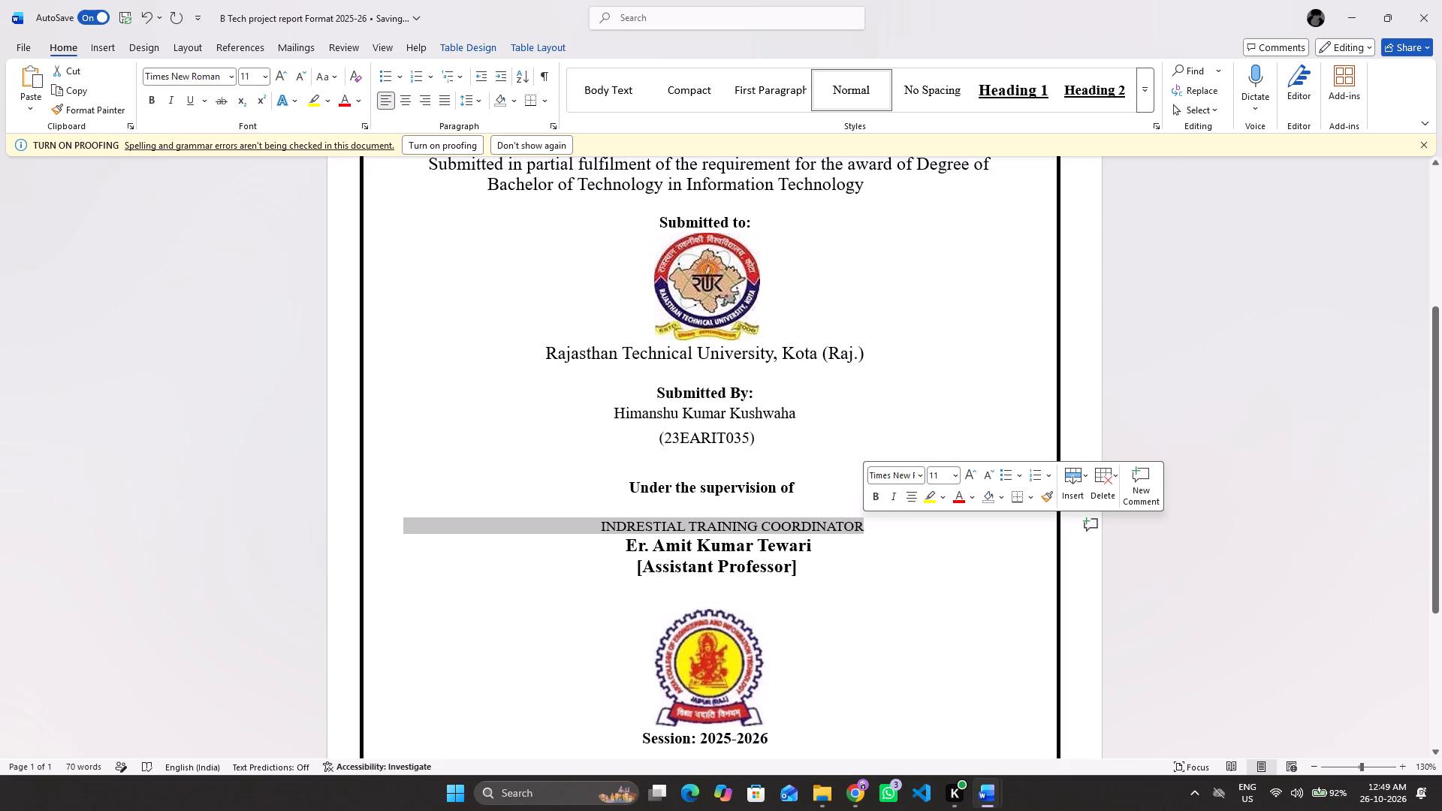
pyautogui.click(953, 474)
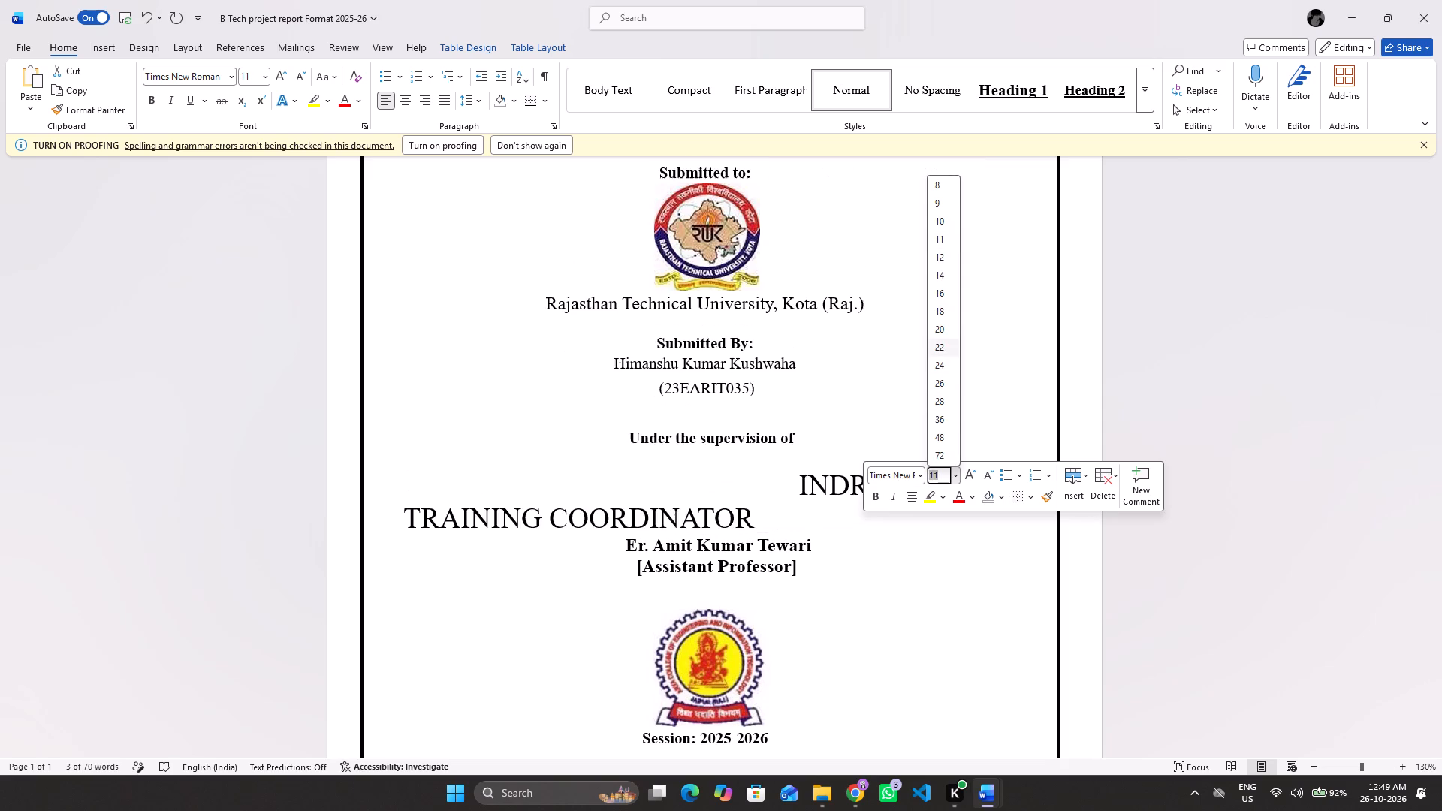
pyautogui.click(942, 279)
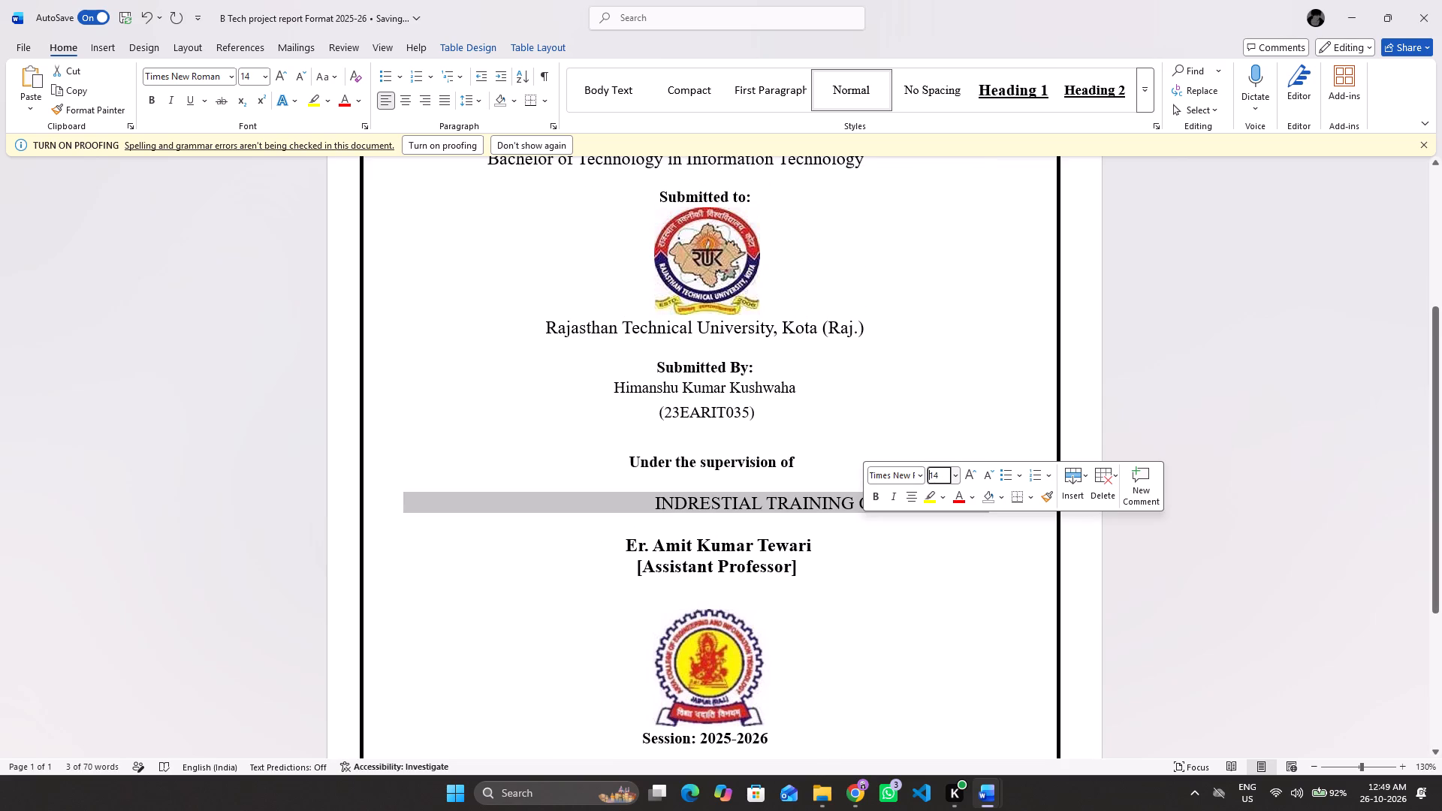
# Delete more leading spaces so the enlarged 'INDRESTIAL TRAINING COORDINATOR' line sits centred above the coordinator's name.
pyautogui.click(631, 508)
pyautogui.press('BackSpace')
pyautogui.press('BackSpace')
pyautogui.press('BackSpace')
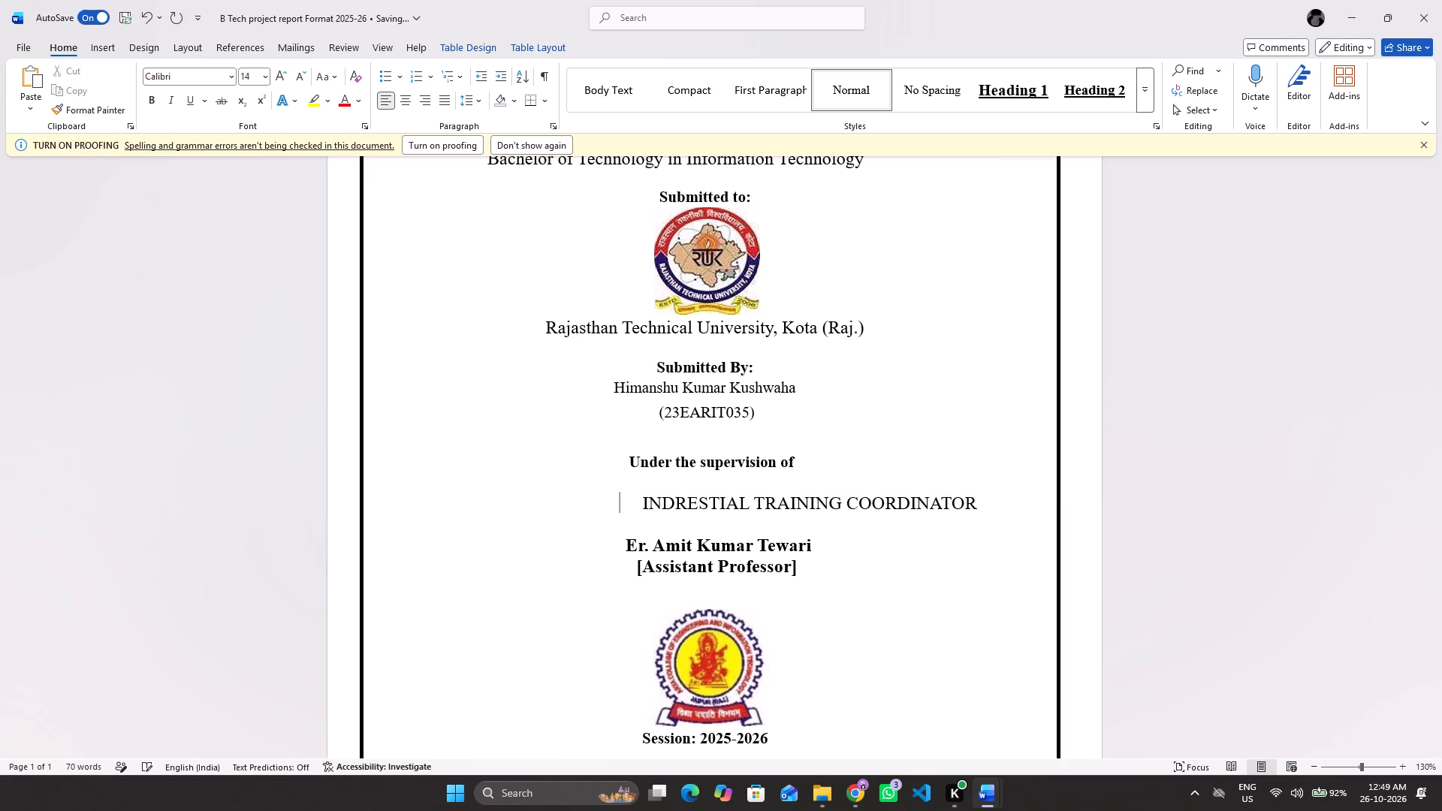
pyautogui.press('BackSpace')
pyautogui.press('BackSpace')
pyautogui.press('BackSpace')
pyautogui.press('BackSpace')
pyautogui.press('BackSpace')
pyautogui.press('BackSpace')
pyautogui.press('BackSpace')
pyautogui.press('BackSpace')
pyautogui.press('BackSpace')
pyautogui.press('BackSpace')
pyautogui.press('BackSpace')
pyautogui.press('BackSpace')
pyautogui.press('BackSpace')
pyautogui.press('BackSpace')
pyautogui.press('BackSpace')
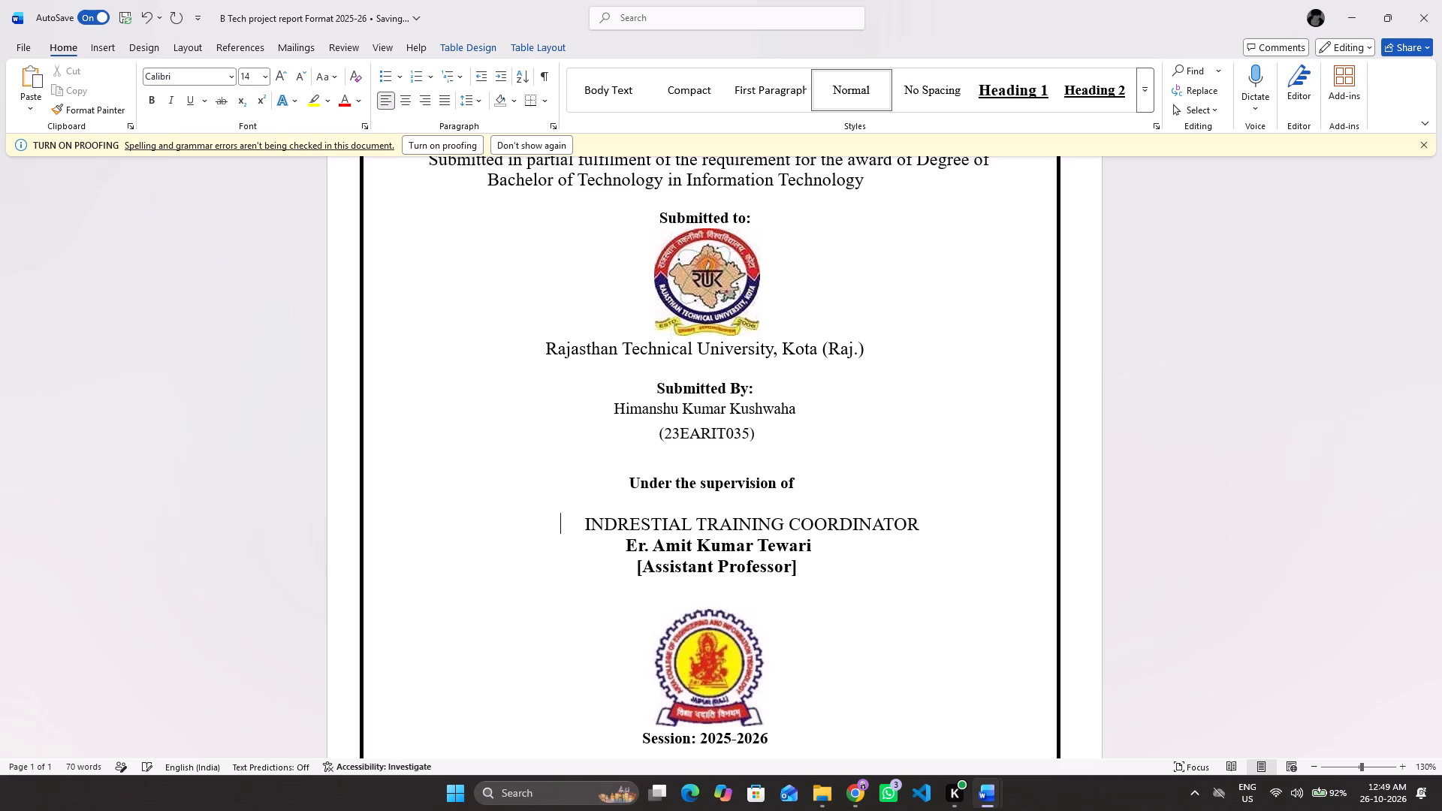
pyautogui.press('BackSpace')
pyautogui.press('BackSpace')
pyautogui.press('BackSpace')
pyautogui.press('BackSpace')
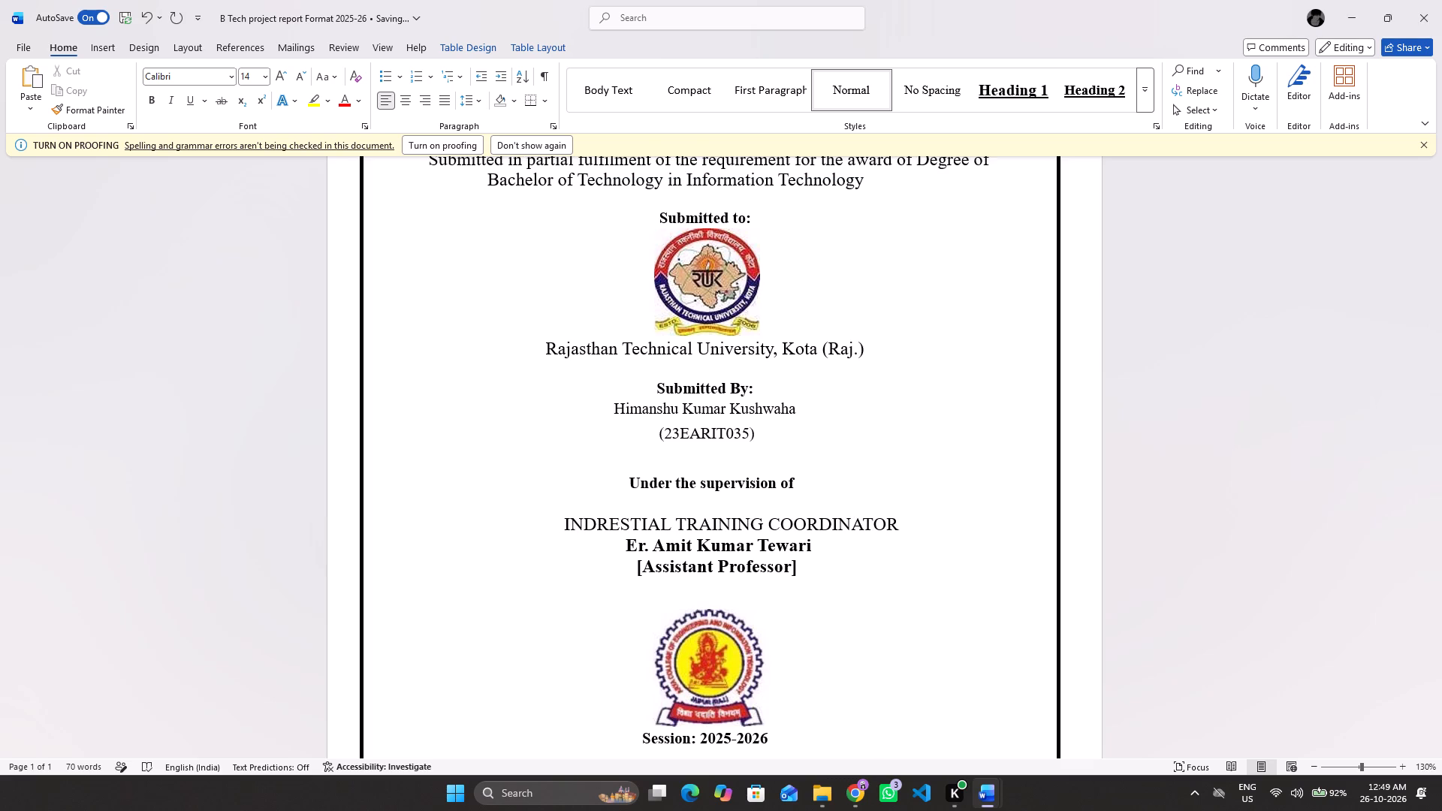
pyautogui.scroll(-2, 631, 508)
pyautogui.keyDown('ctrl'); pyautogui.scroll(-2, 631, 508); pyautogui.keyUp('ctrl')
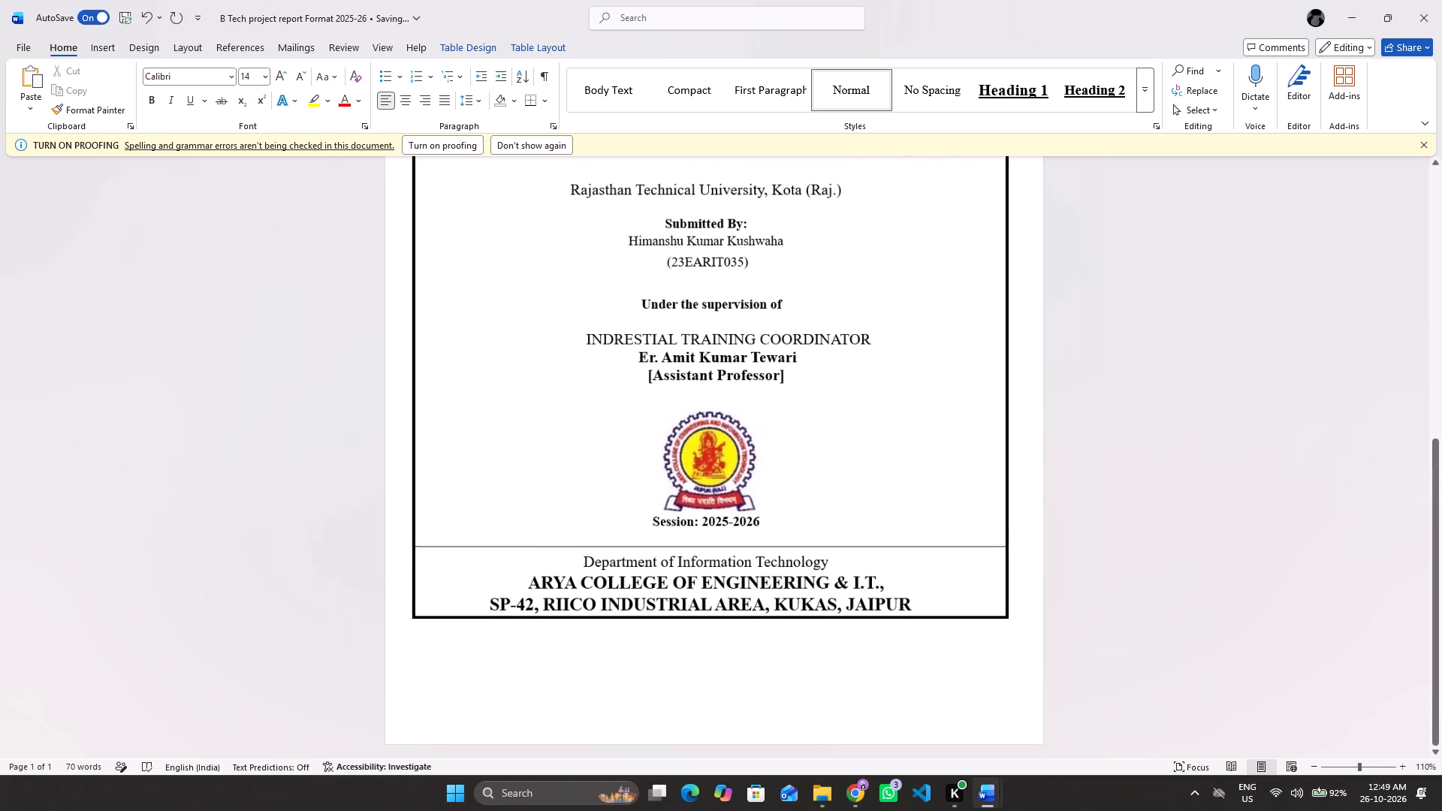
pyautogui.keyDown('ctrl'); pyautogui.scroll(-2, 631, 508); pyautogui.keyUp('ctrl')
pyautogui.scroll(1, 631, 508)
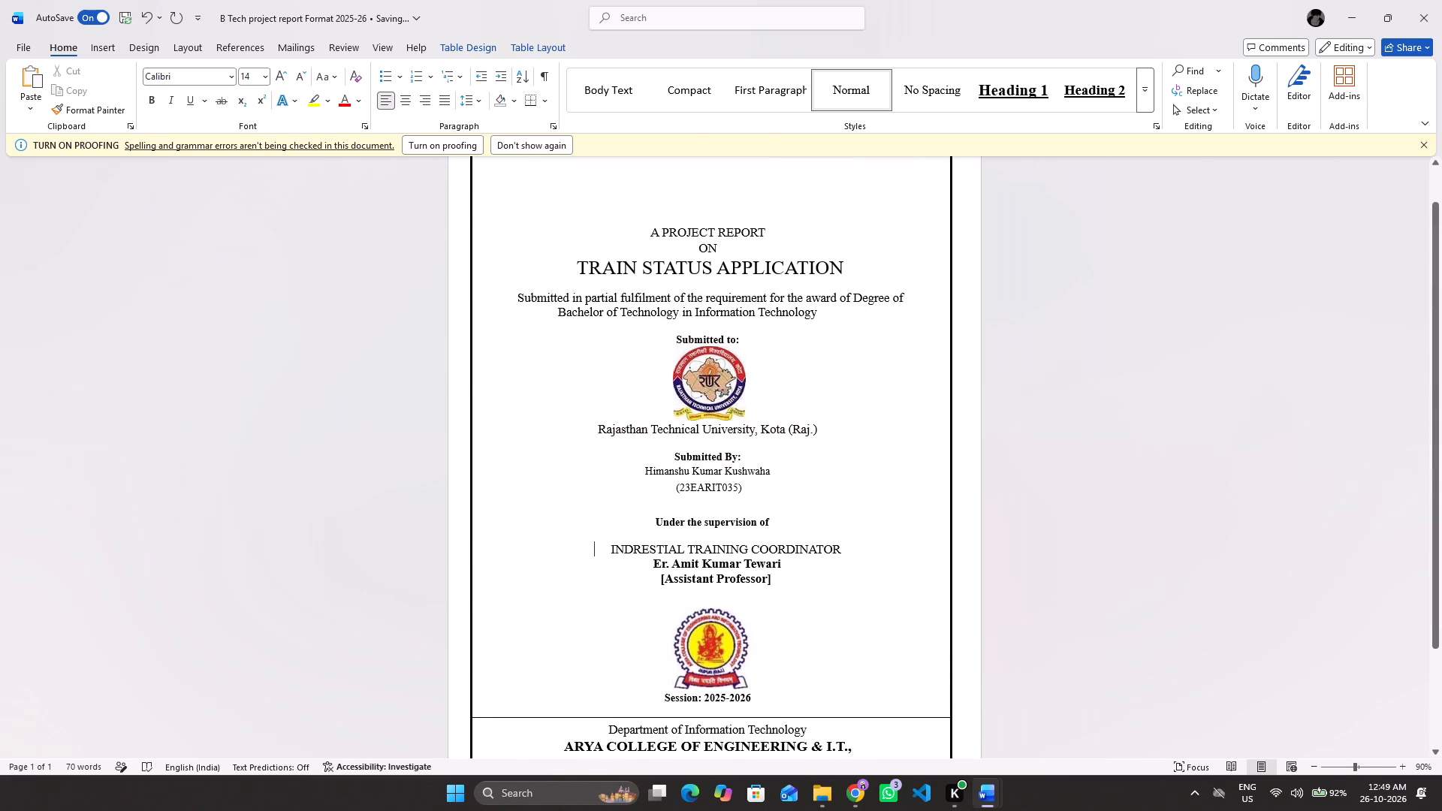
pyautogui.keyDown('ctrl'); pyautogui.scroll(4, 724, 556); pyautogui.keyUp('ctrl')
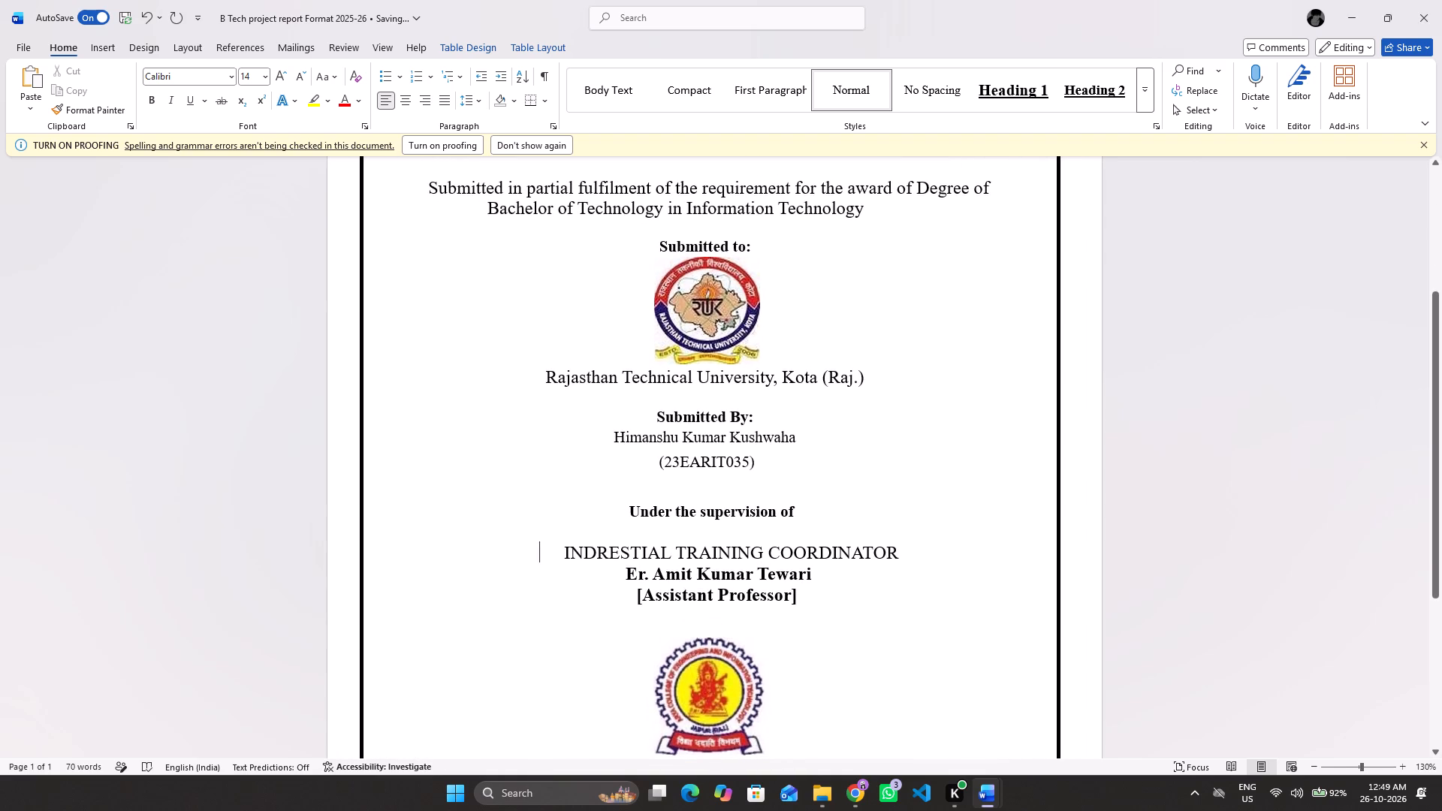
pyautogui.press('BackSpace')
pyautogui.press('BackSpace')
pyautogui.press('BackSpace')
pyautogui.press('BackSpace')
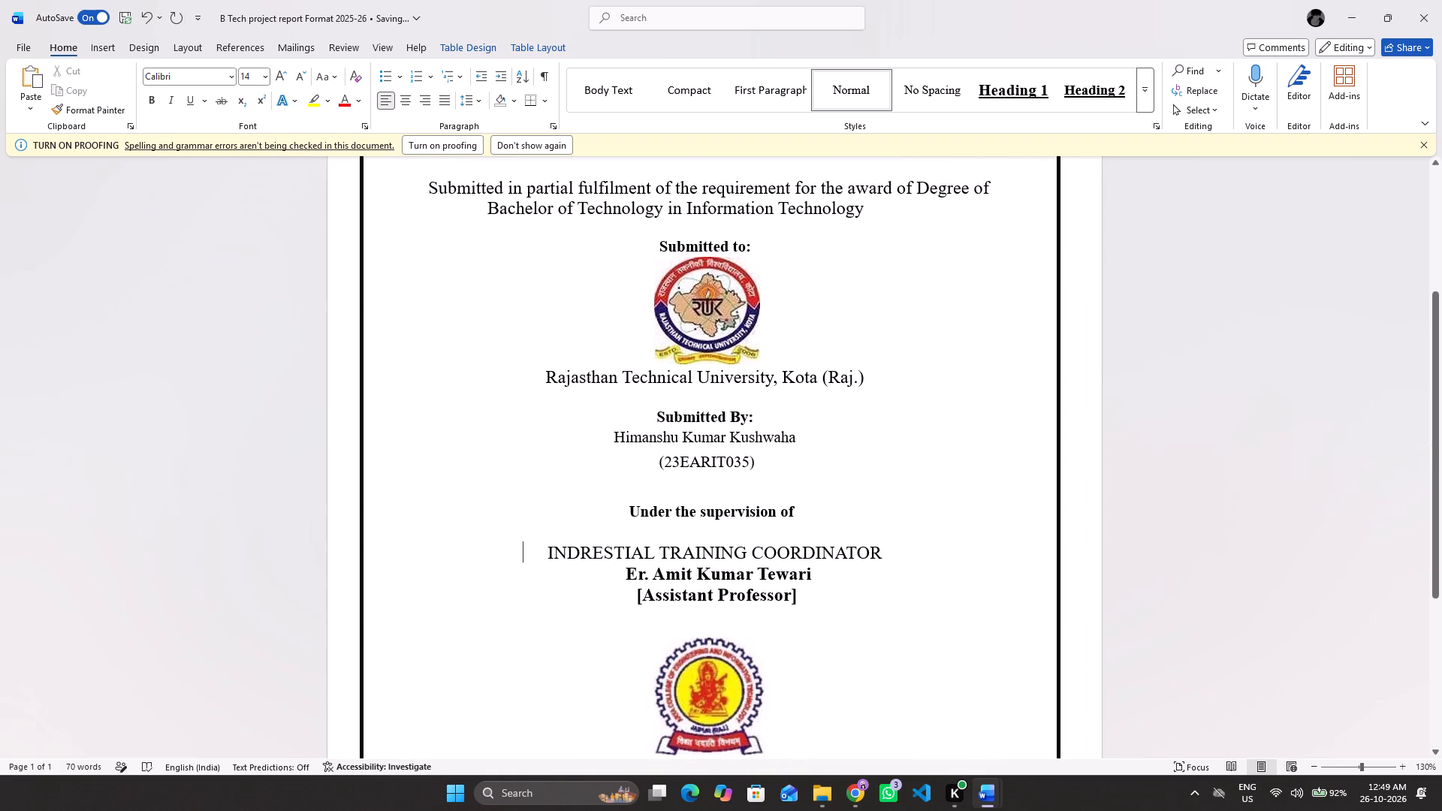
# Change the article in the cover page's top heading so it reads 'AN PROJECT REPORT'.
pyautogui.scroll(3, 768, 399)
pyautogui.click(655, 285)
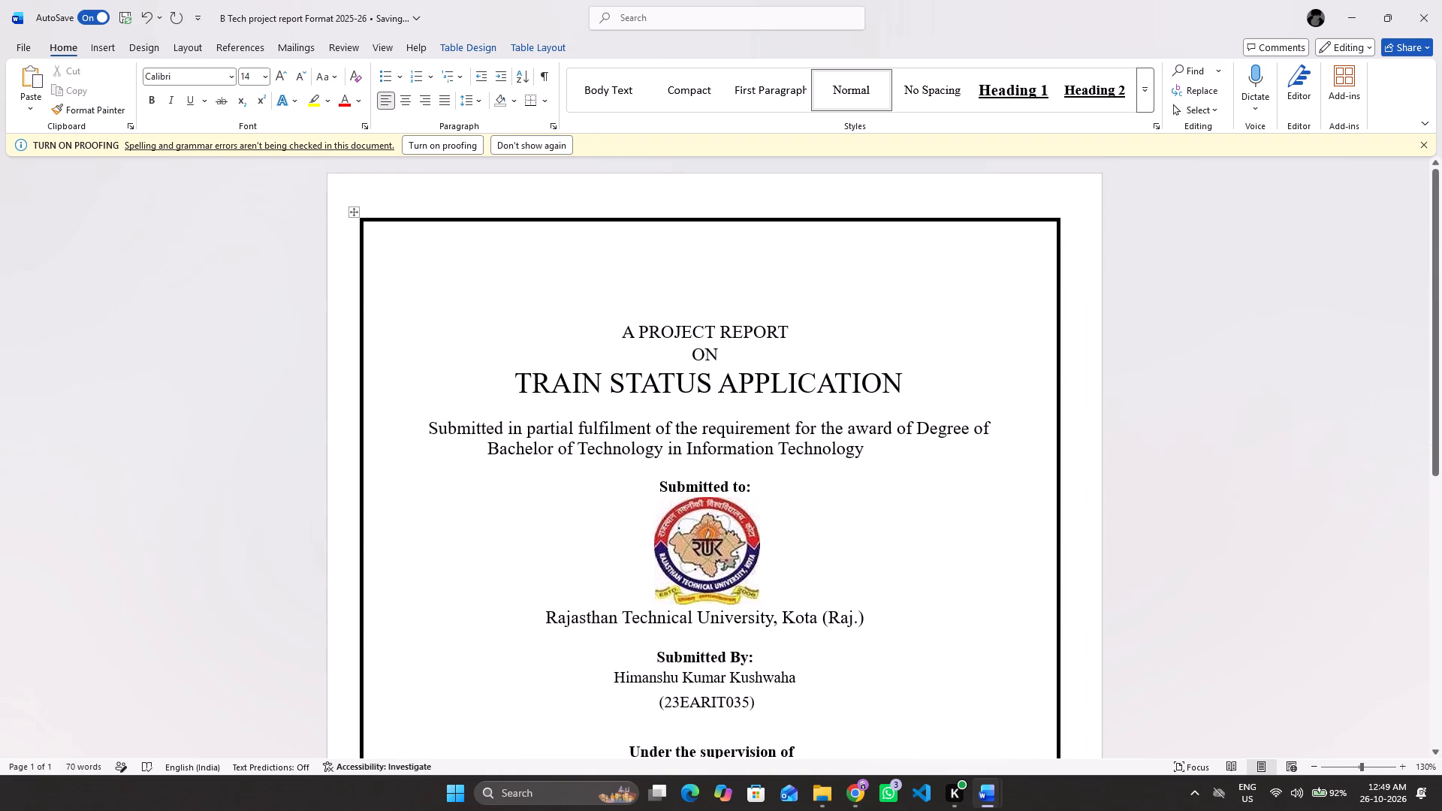
pyautogui.click(625, 333)
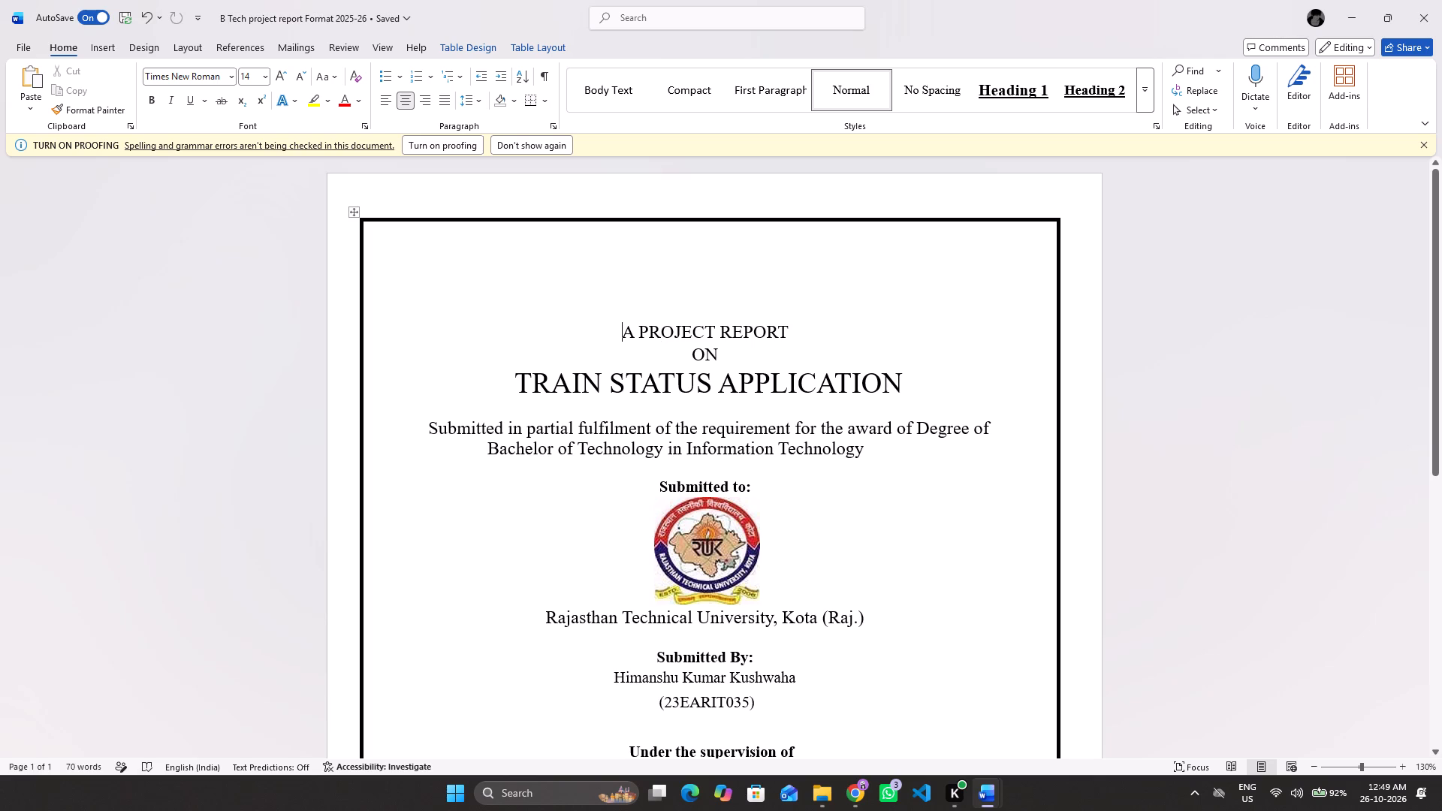
pyautogui.click(636, 332)
pyautogui.press('n')
pyautogui.press('space')
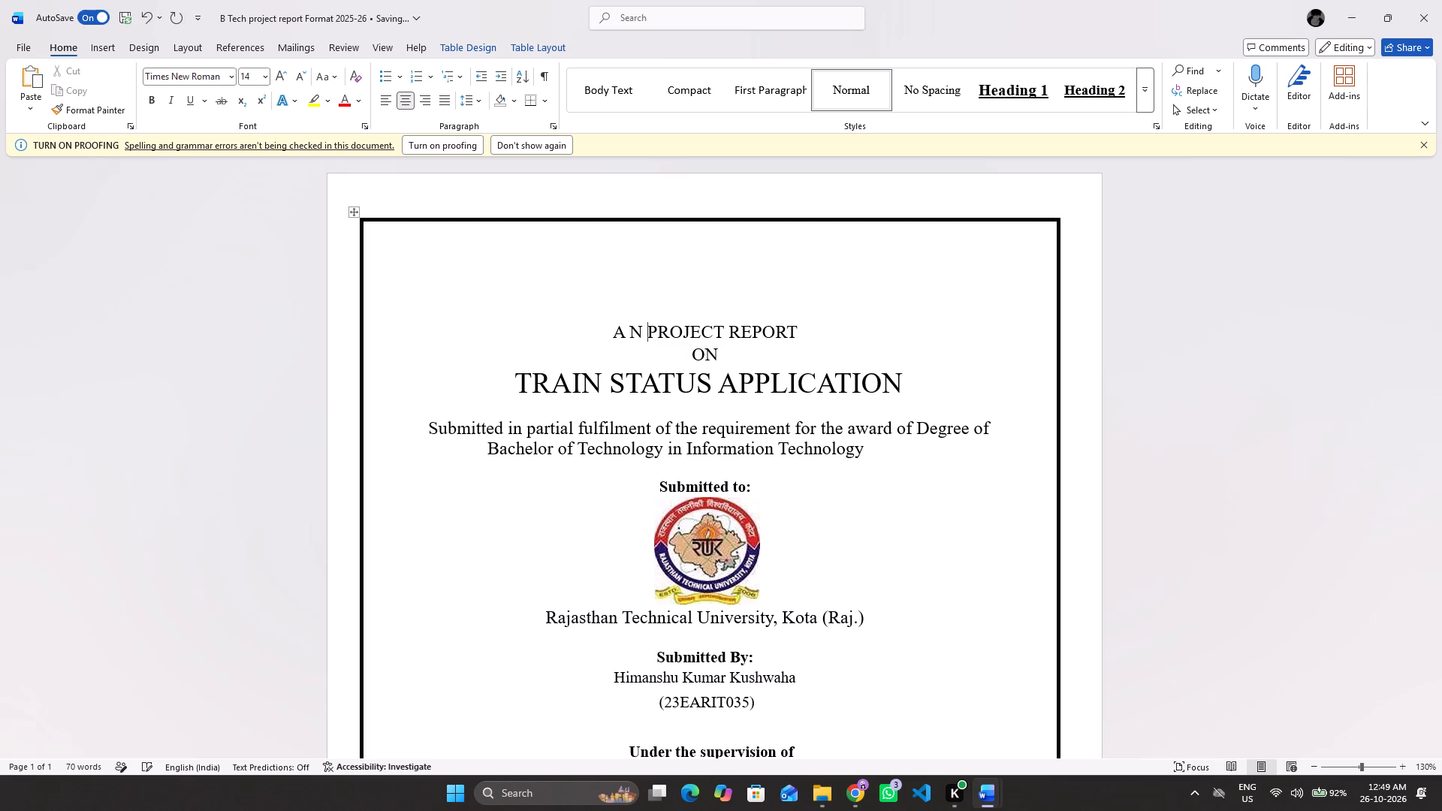
pyautogui.click(632, 329)
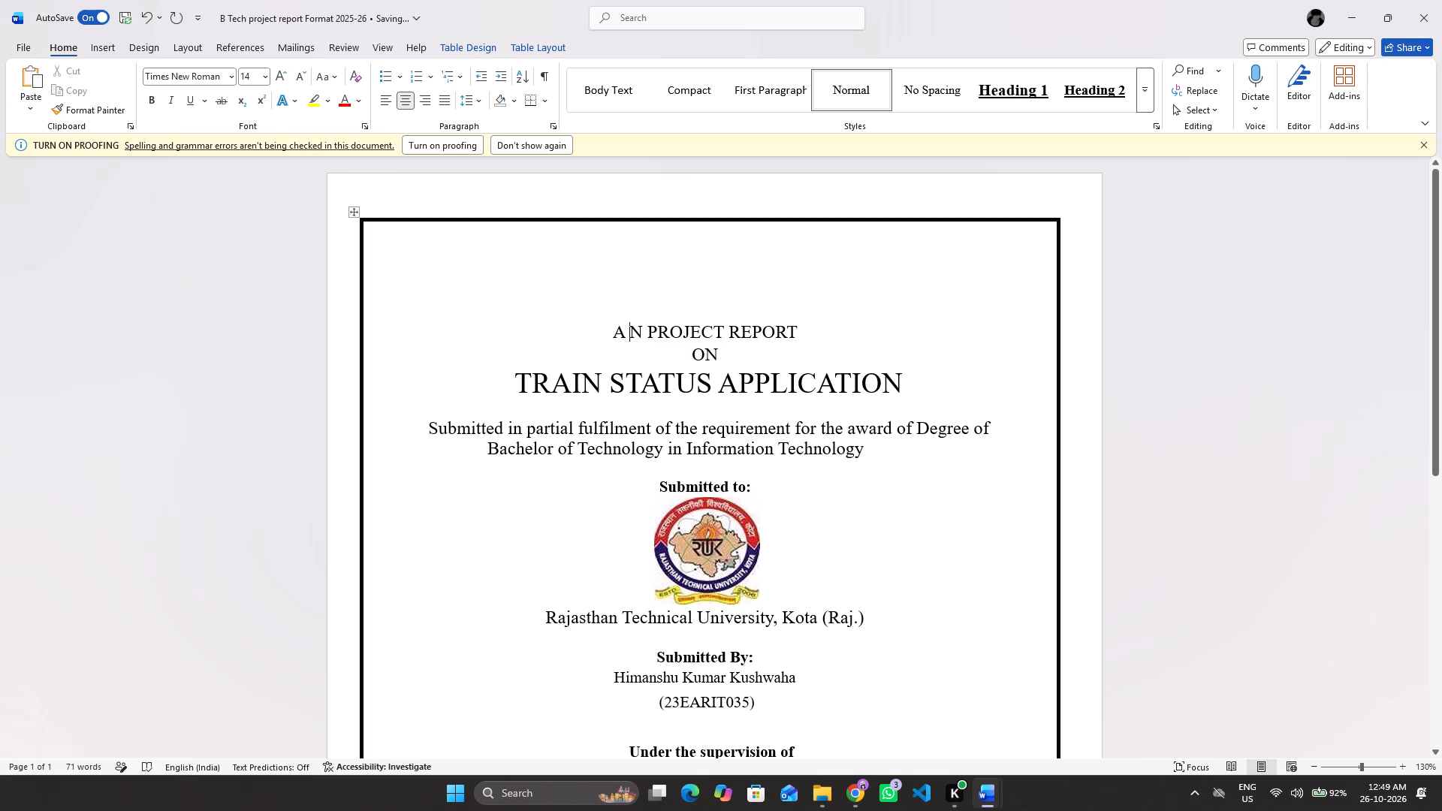
pyautogui.press('BackSpace')
# Copy 'INDRESTIAL TRAINING' from the coordinator line and paste it before 'REPORT' in the cover page's top heading.
pyautogui.scroll(-2, 690, 385)
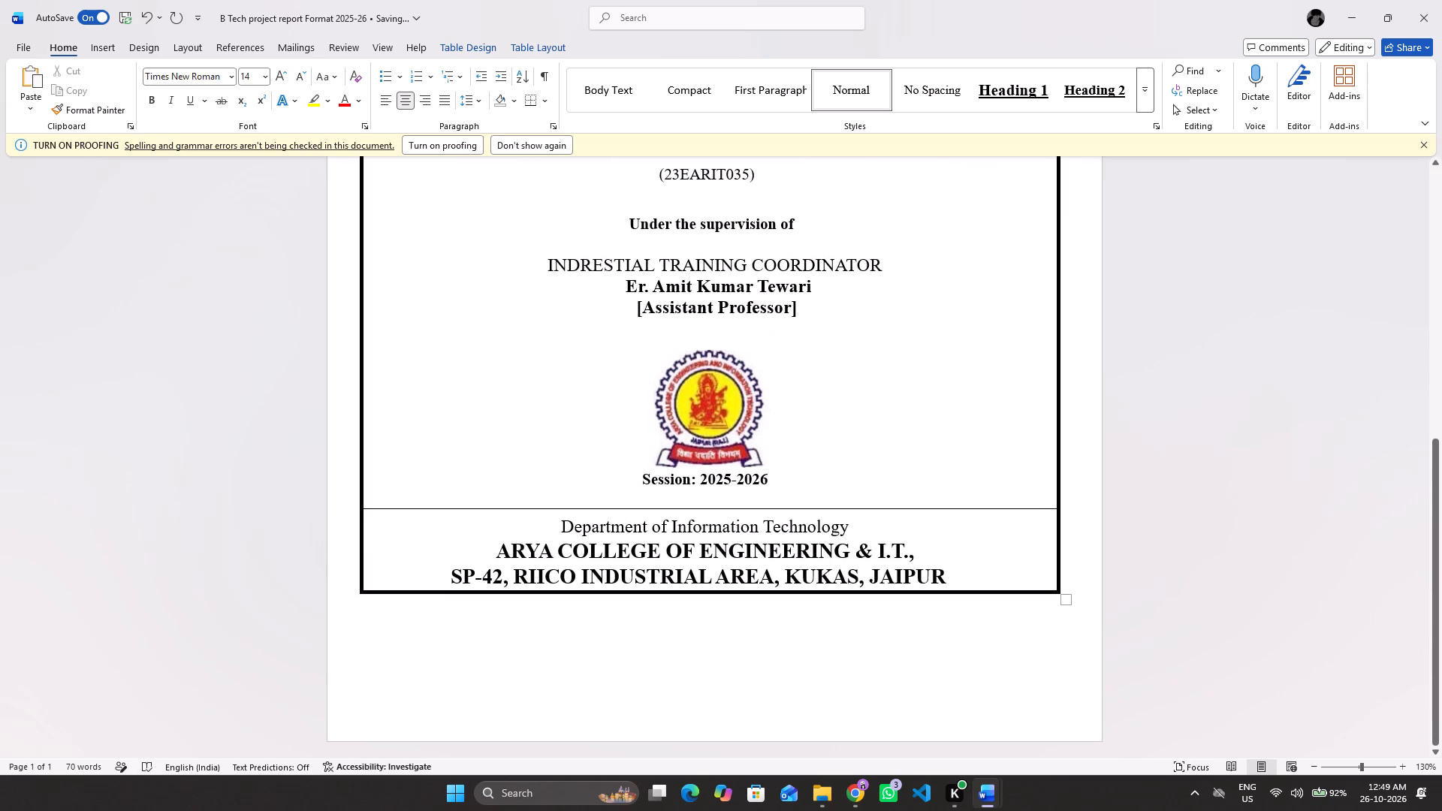
pyautogui.moveTo(546, 264); pyautogui.dragTo(635, 263)
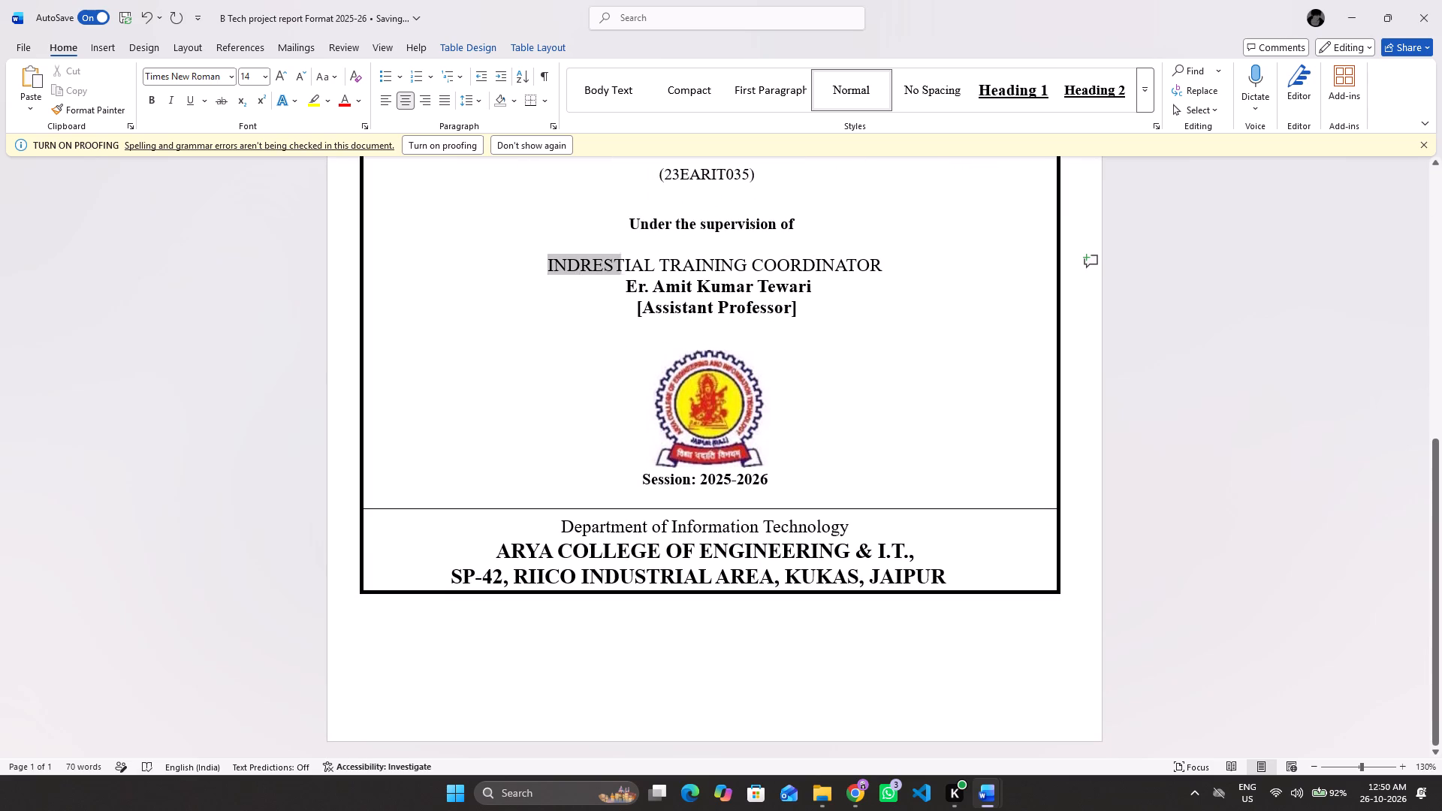
pyautogui.moveTo(635, 263); pyautogui.dragTo(744, 270)
pyautogui.hotkey('ctrl', 'c')
pyautogui.scroll(3, 744, 270)
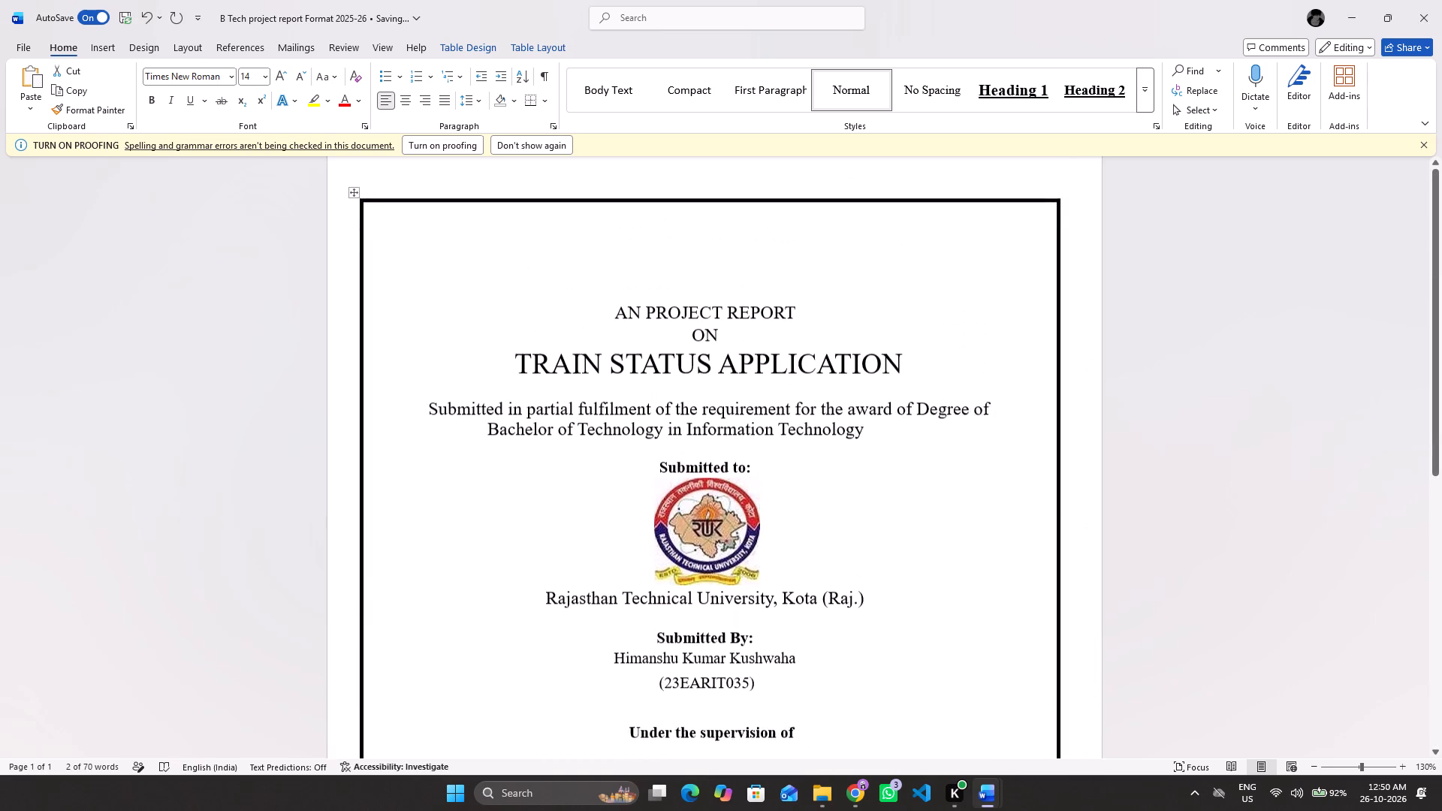
pyautogui.click(802, 329)
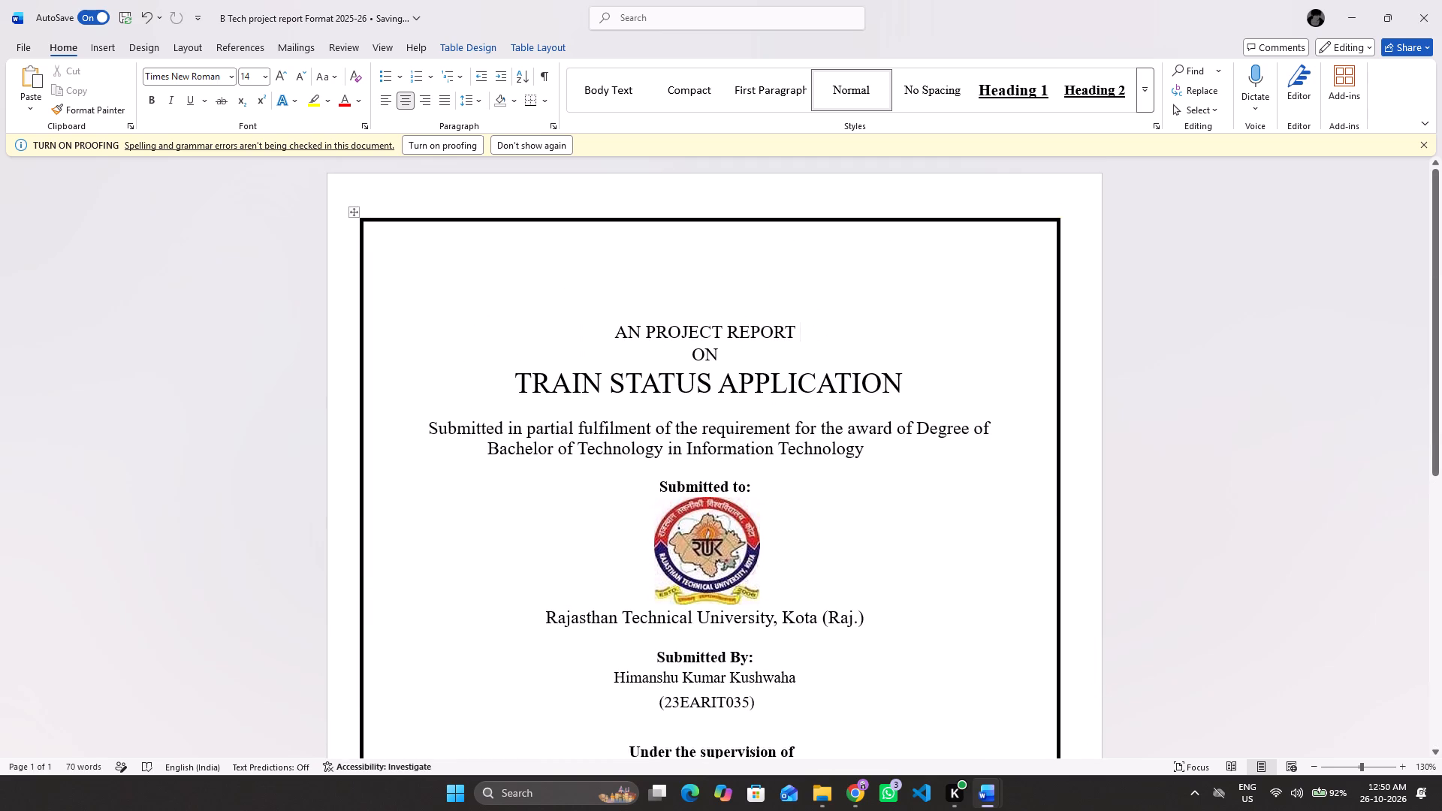
pyautogui.click(720, 330)
pyautogui.press('space')
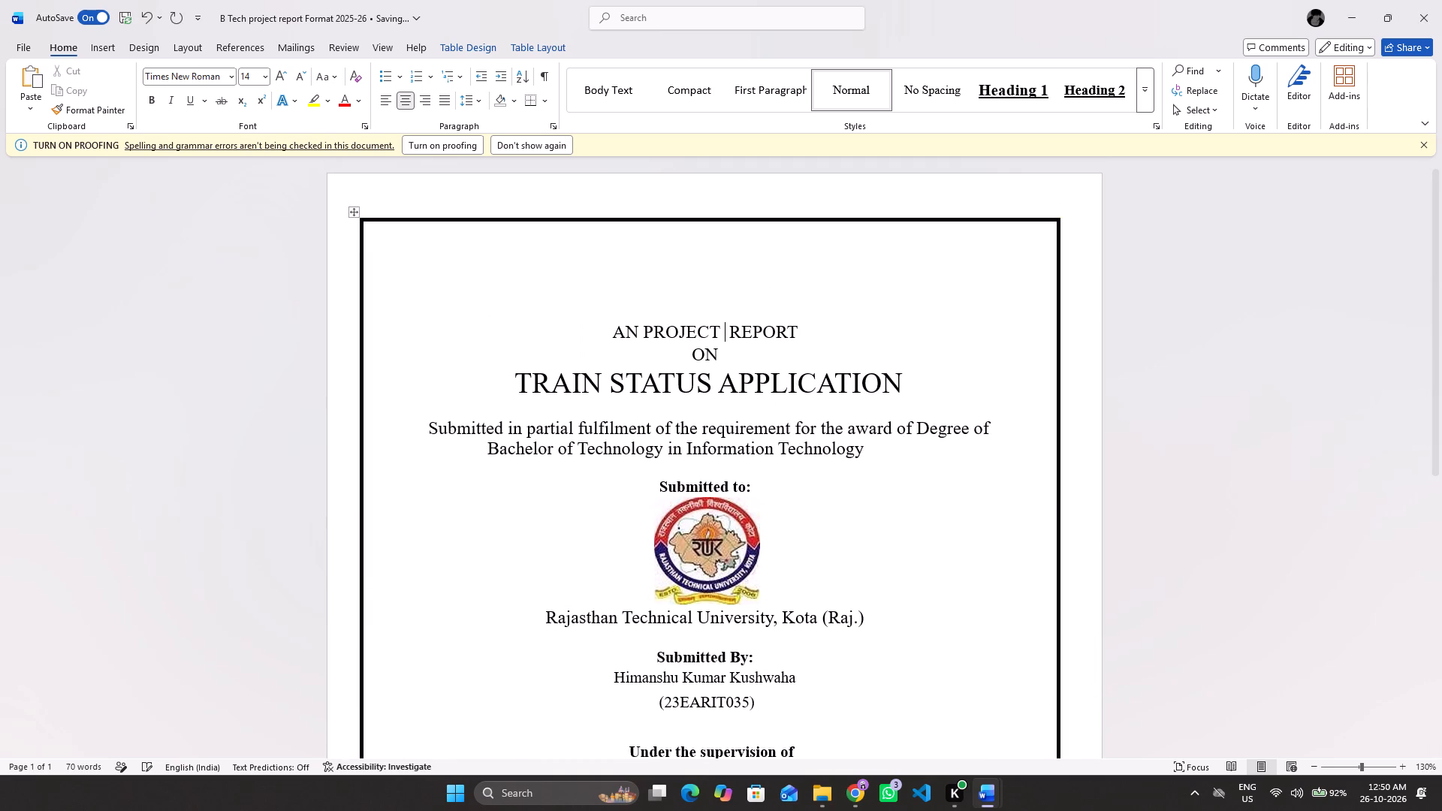
pyautogui.hotkey('ctrl', 'v')
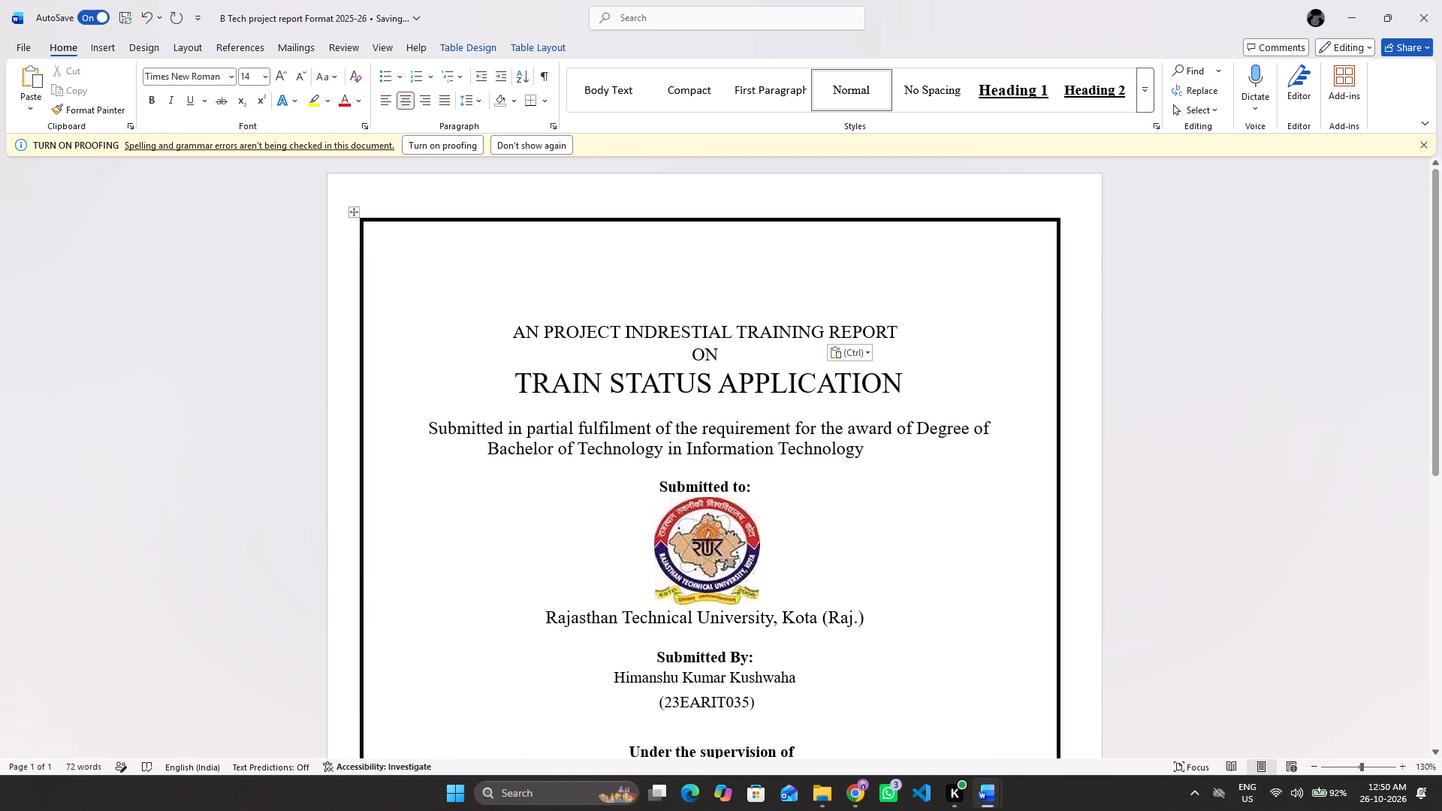
# In Chrome, open Google's English to Hindi translator and dictate 'Event Management and queues generator website full stack web development using the munstac'.
pyautogui.click(771, 353)
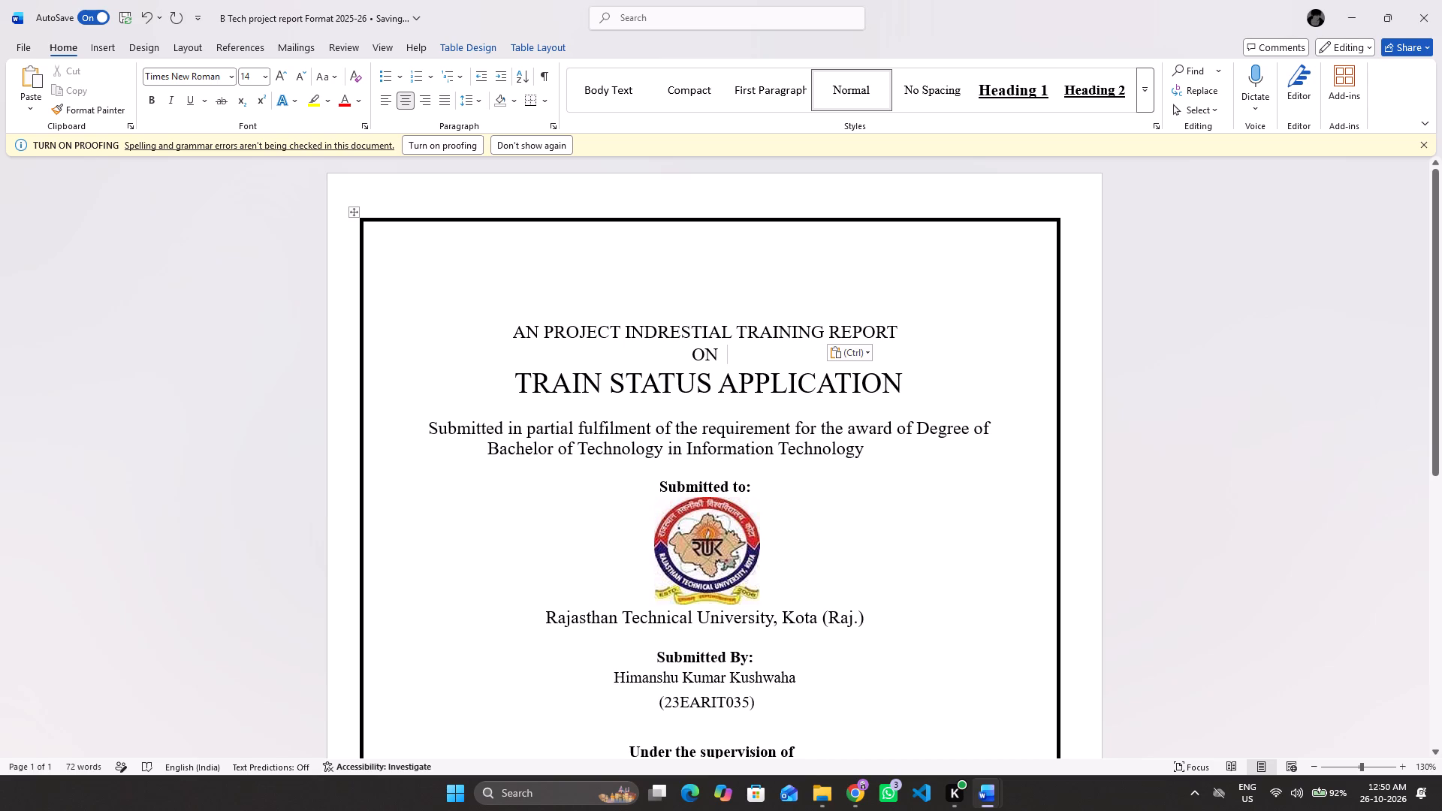
pyautogui.moveTo(517, 378); pyautogui.dragTo(584, 376)
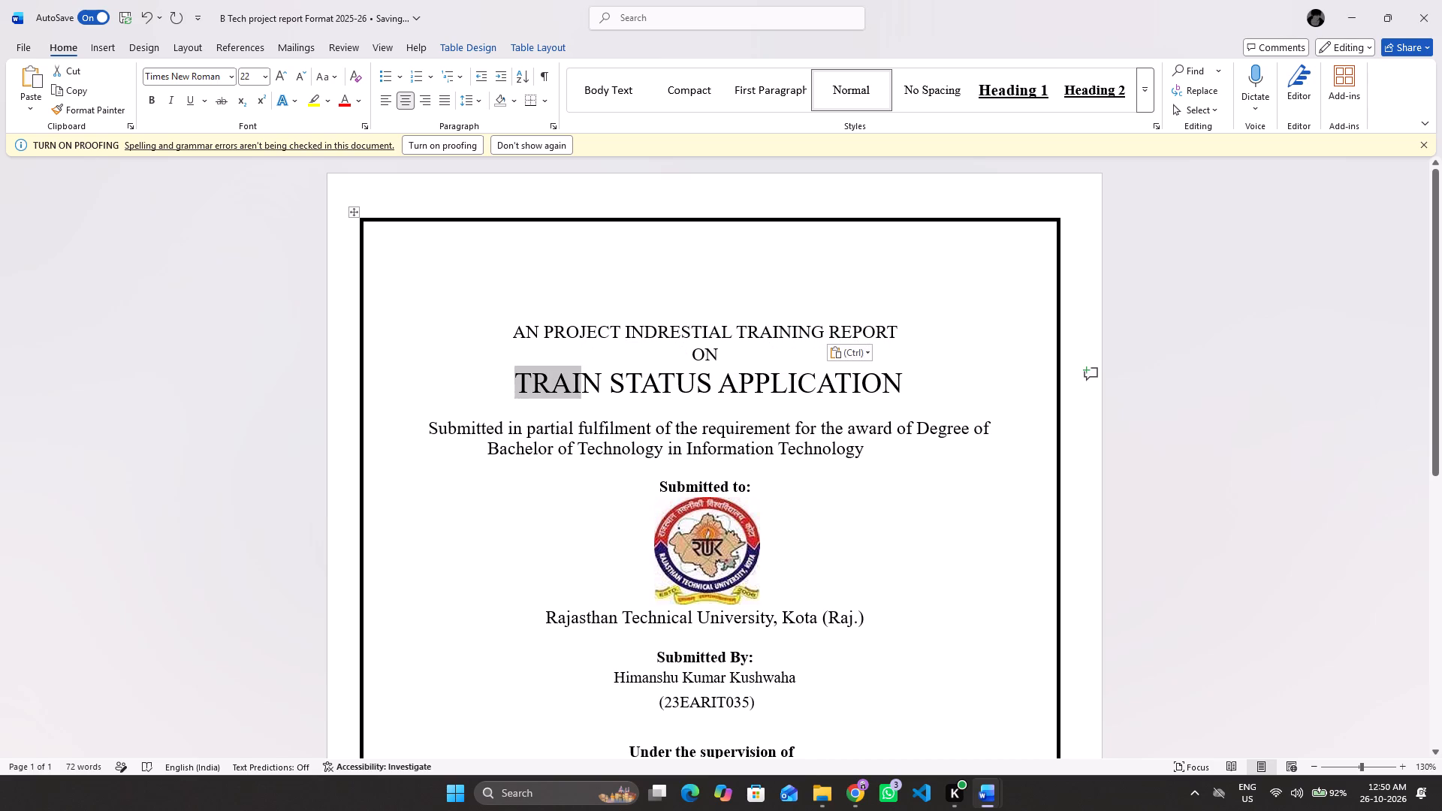
pyautogui.click(913, 384)
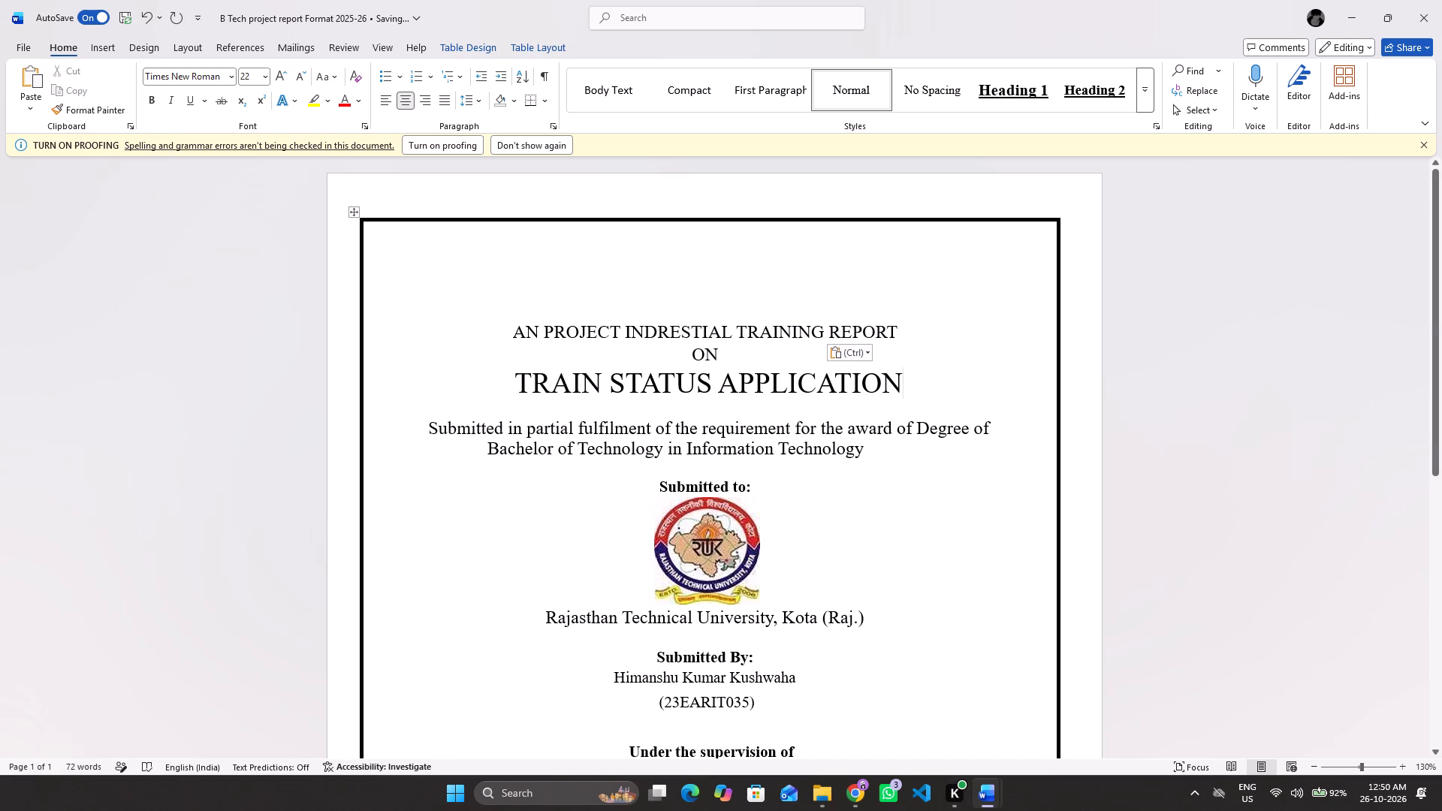
pyautogui.click(860, 788)
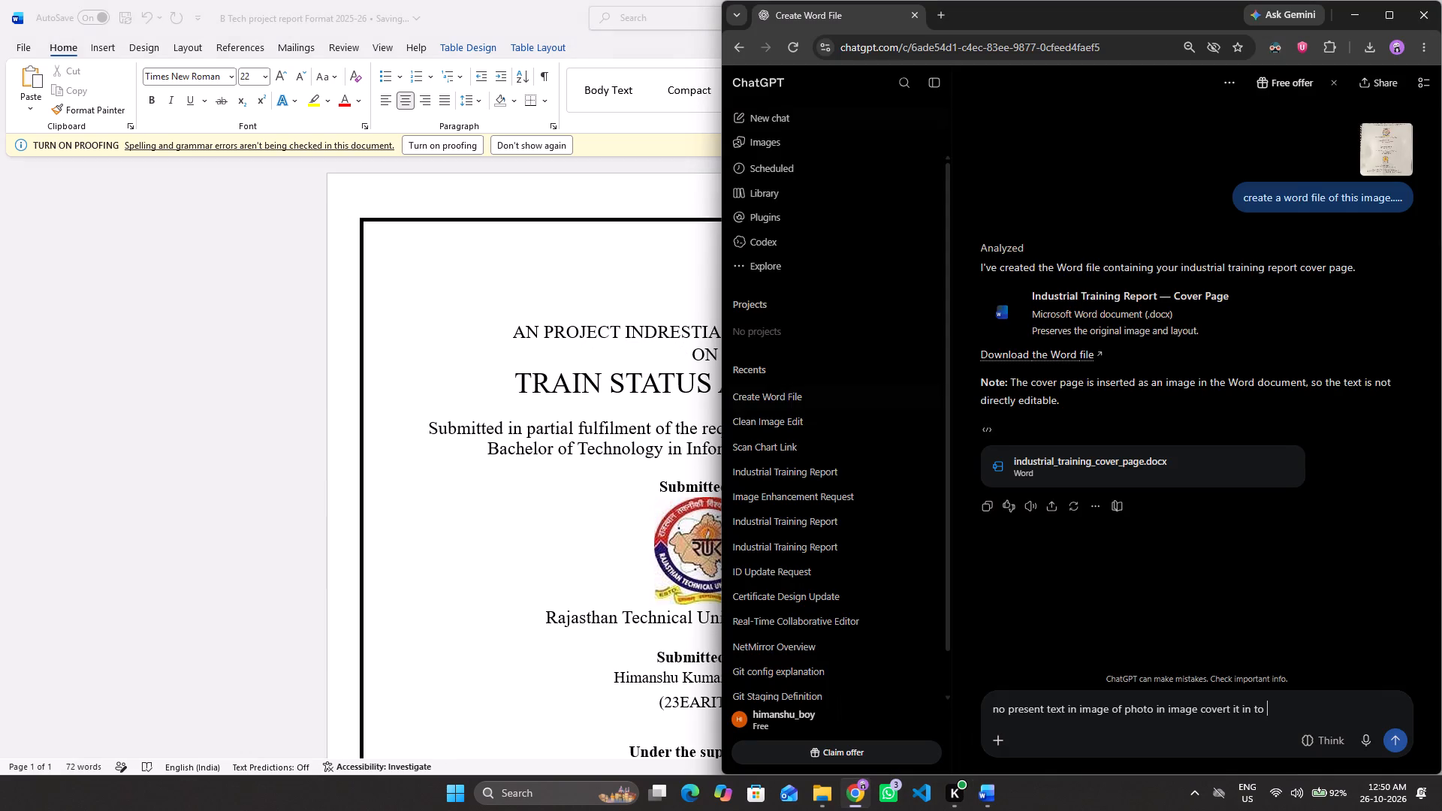
pyautogui.click(934, 17)
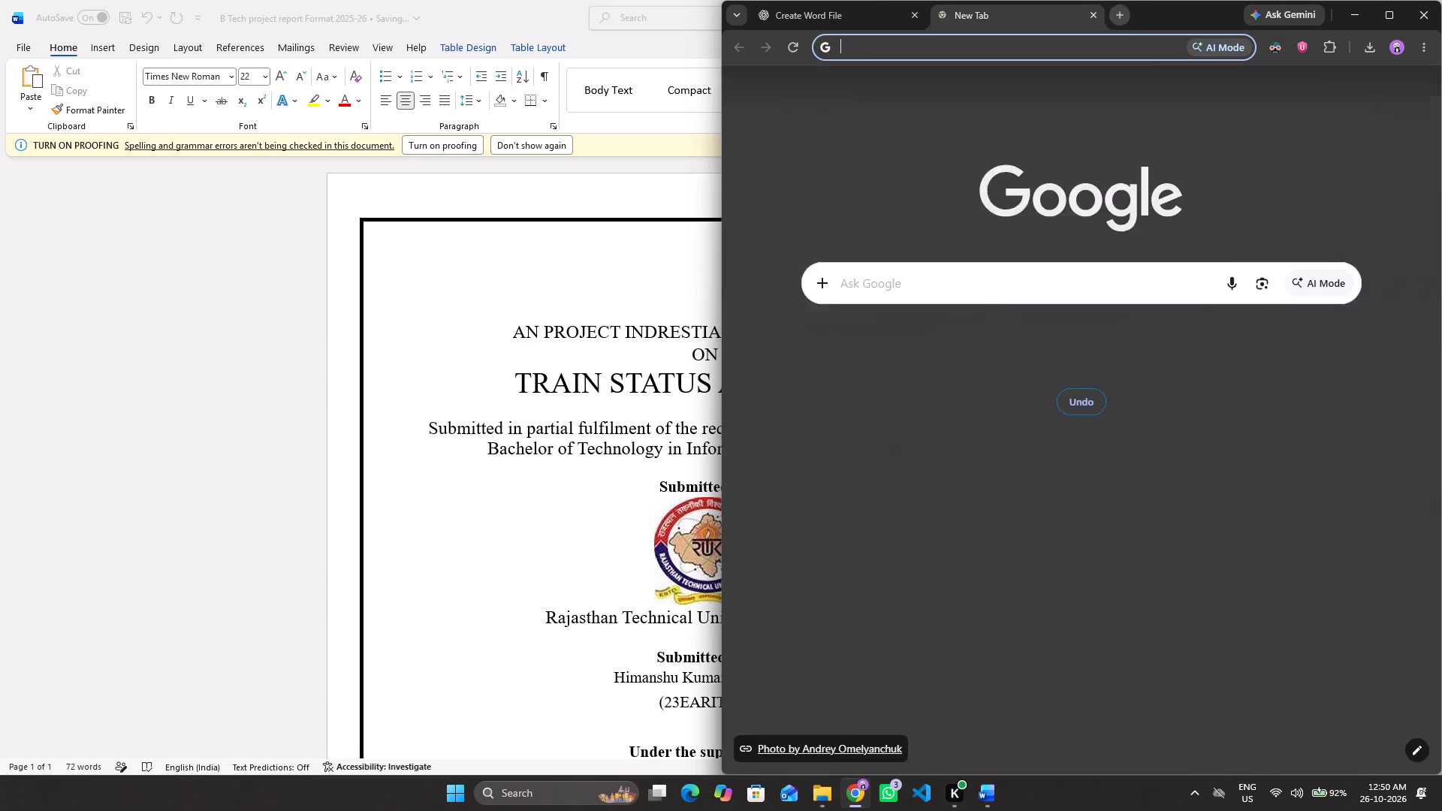
pyautogui.click(873, 52)
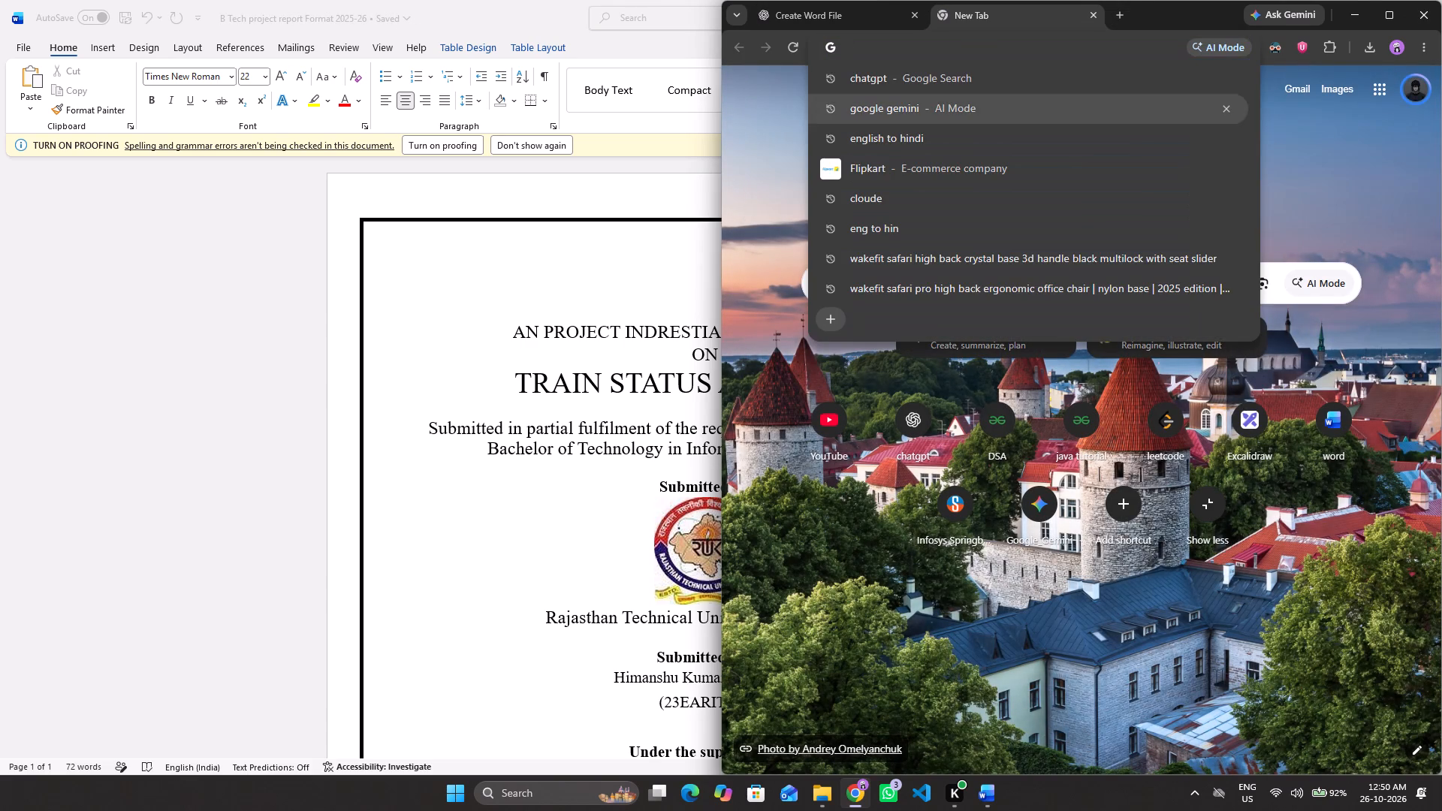
pyautogui.click(867, 150)
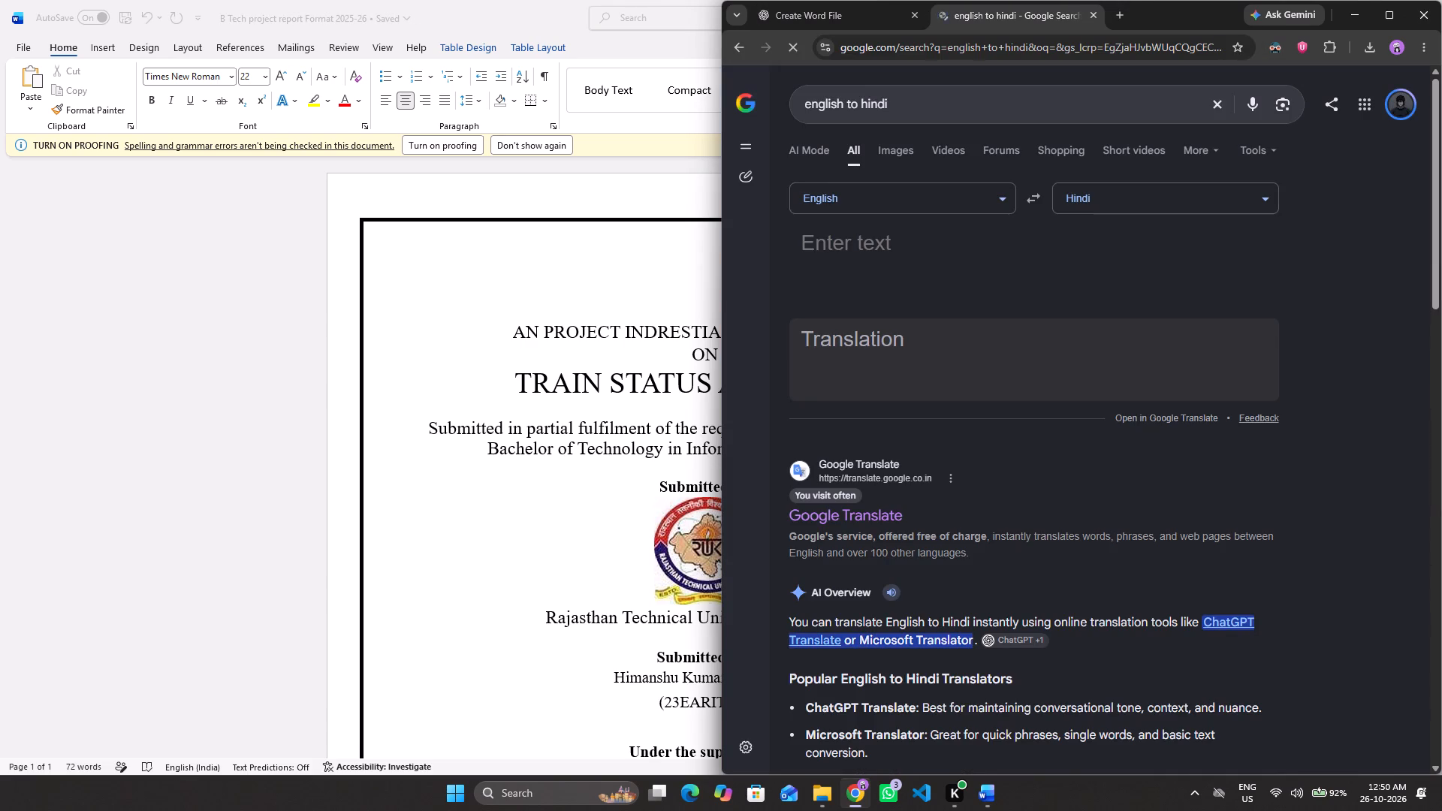
pyautogui.click(819, 286)
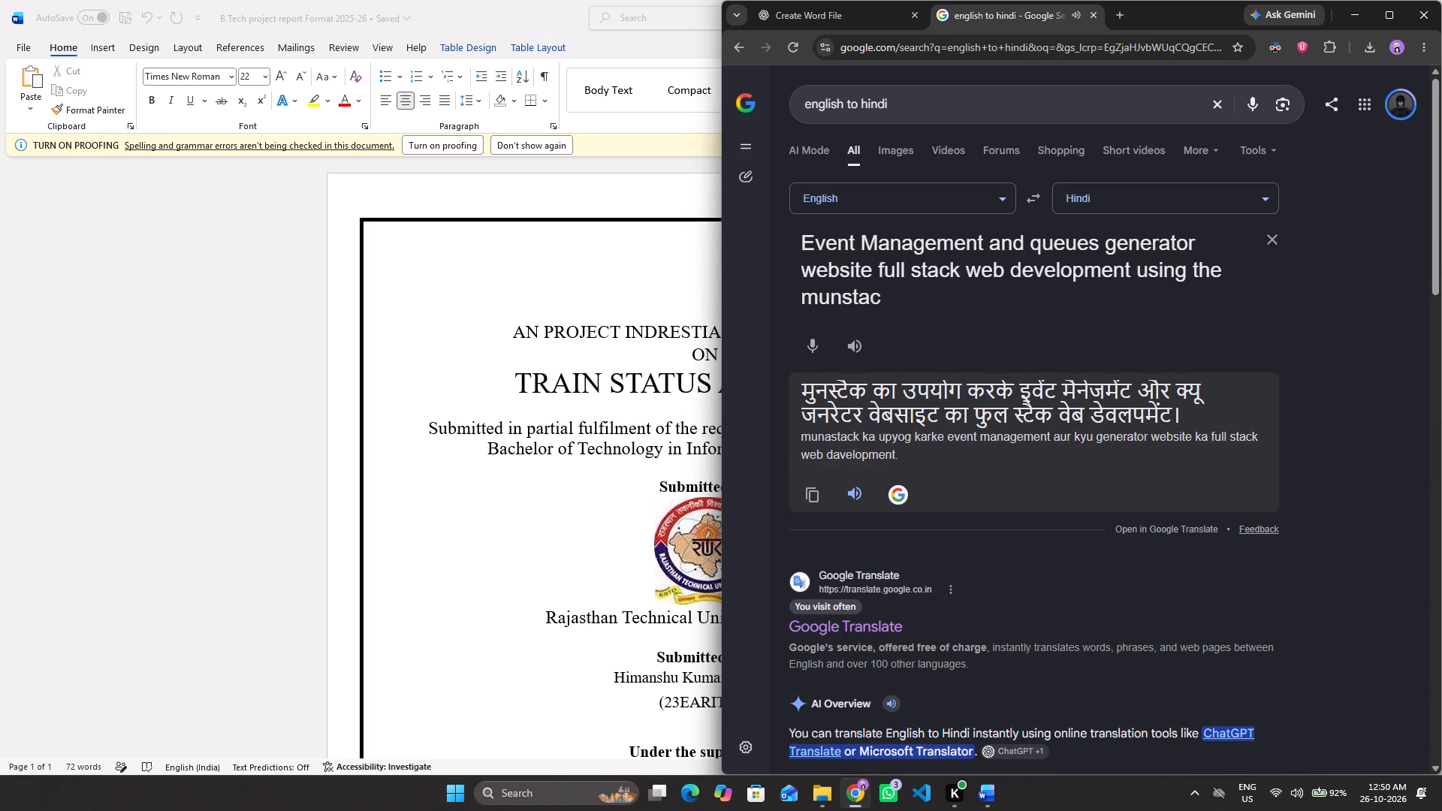
pyautogui.click(857, 490)
# Copy the dictated English text and paste it after 'TRAIN STATUS APPLICATION' on the cover page in Word.
pyautogui.moveTo(803, 236); pyautogui.dragTo(894, 286)
pyautogui.hotkey('ctrl', 'c')
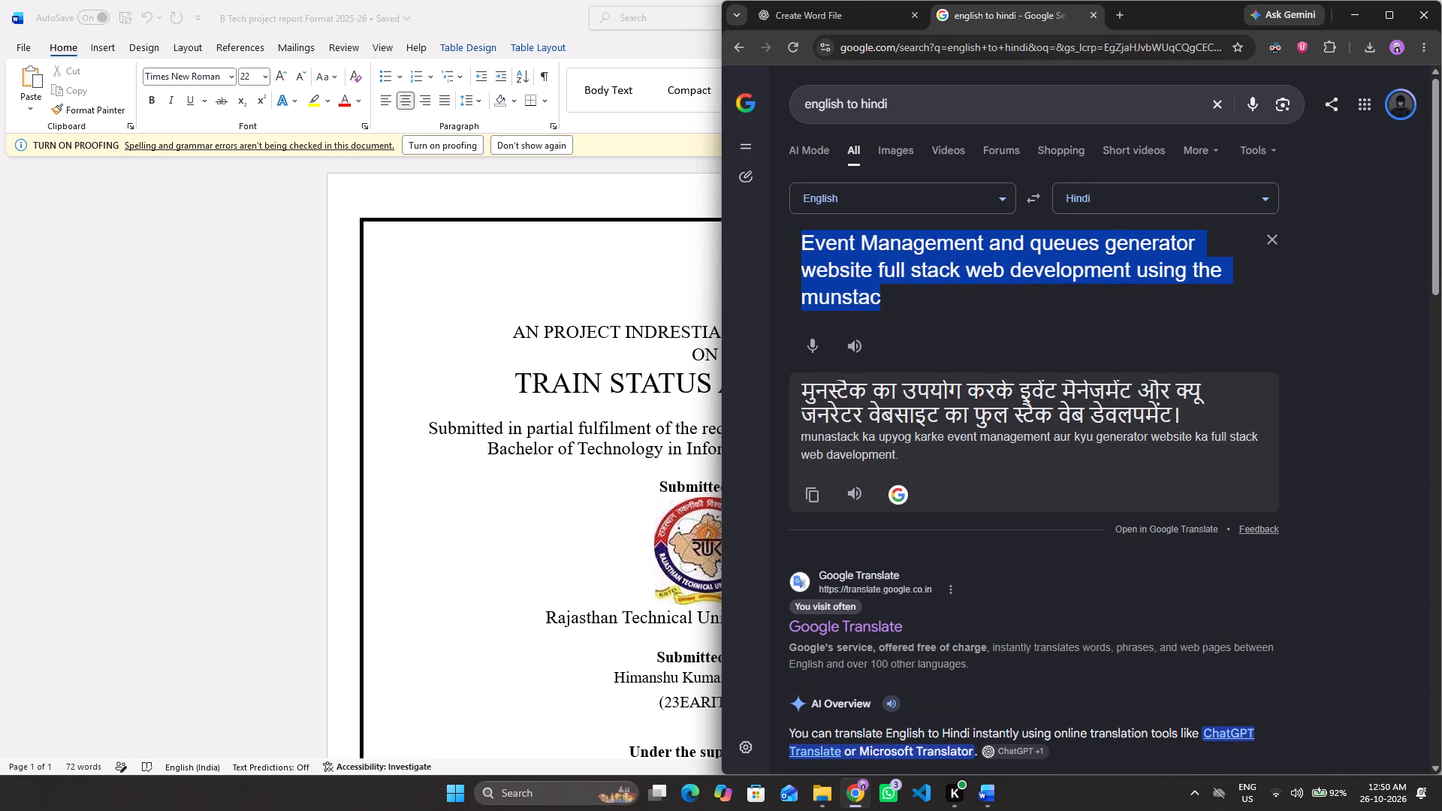
pyautogui.click(642, 317)
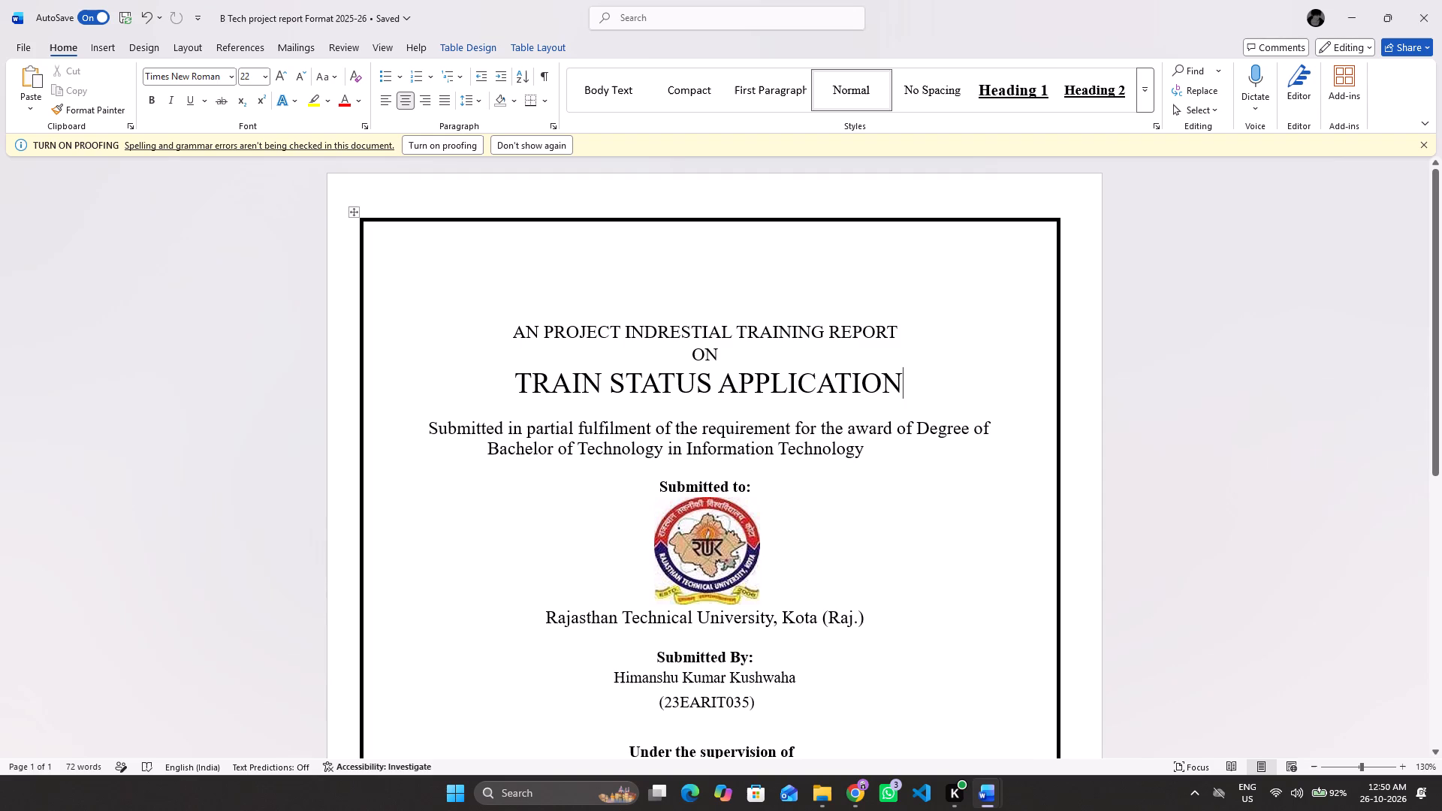
pyautogui.hotkey('ctrl', 'v')
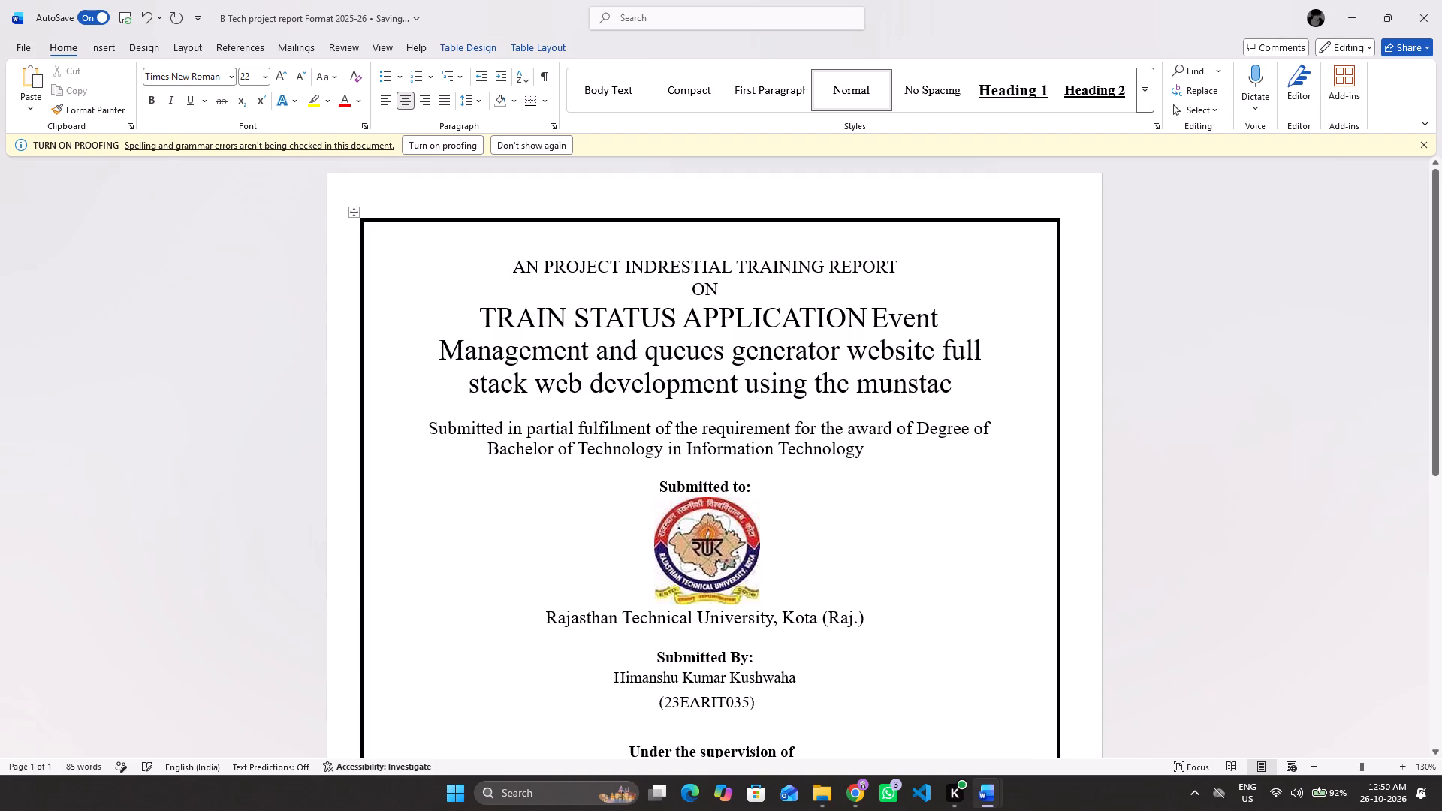
# Enclose the whole report title below 'ON' in double quotation marks.
pyautogui.hotkey('shift', '"')
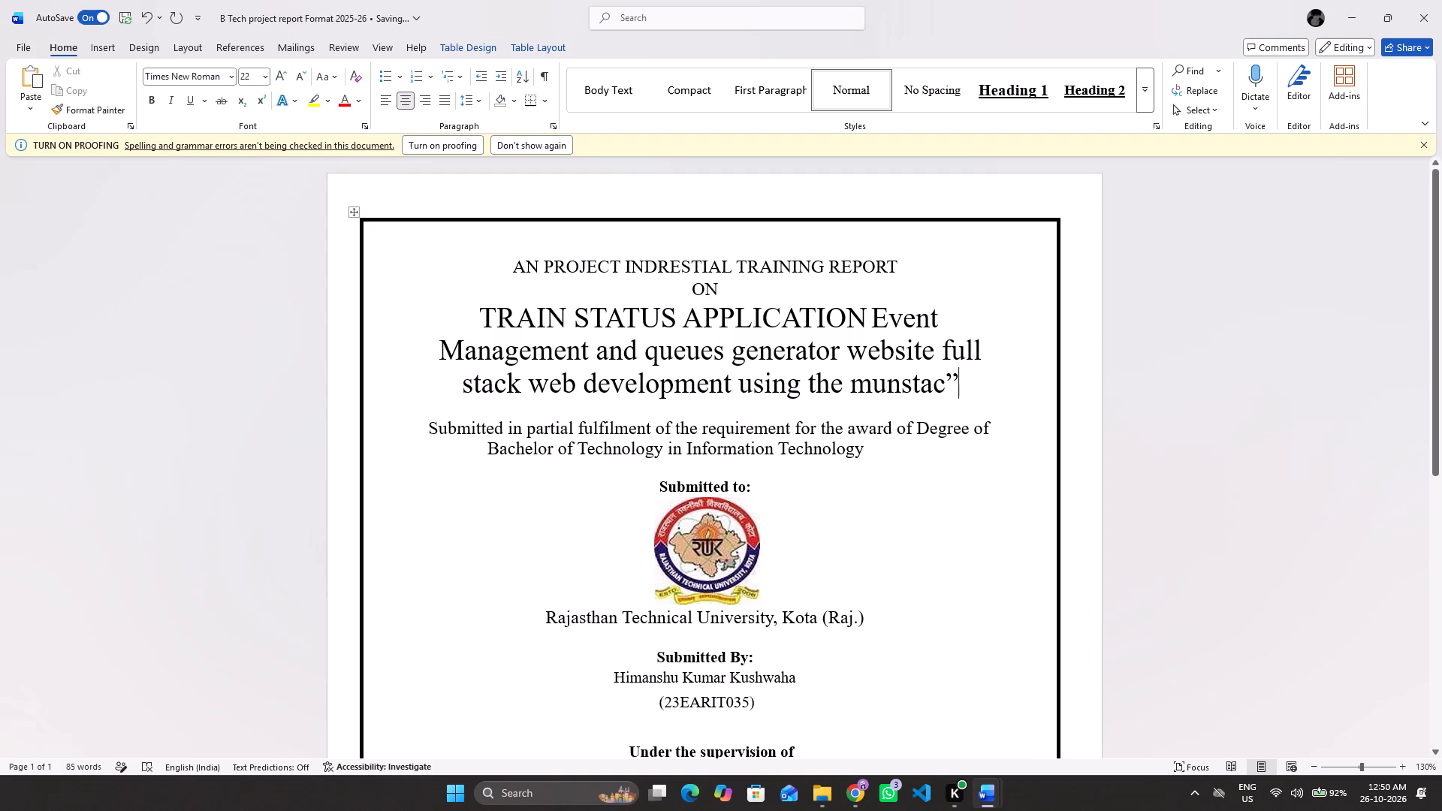
pyautogui.click(477, 323)
pyautogui.hotkey('shift', '"')
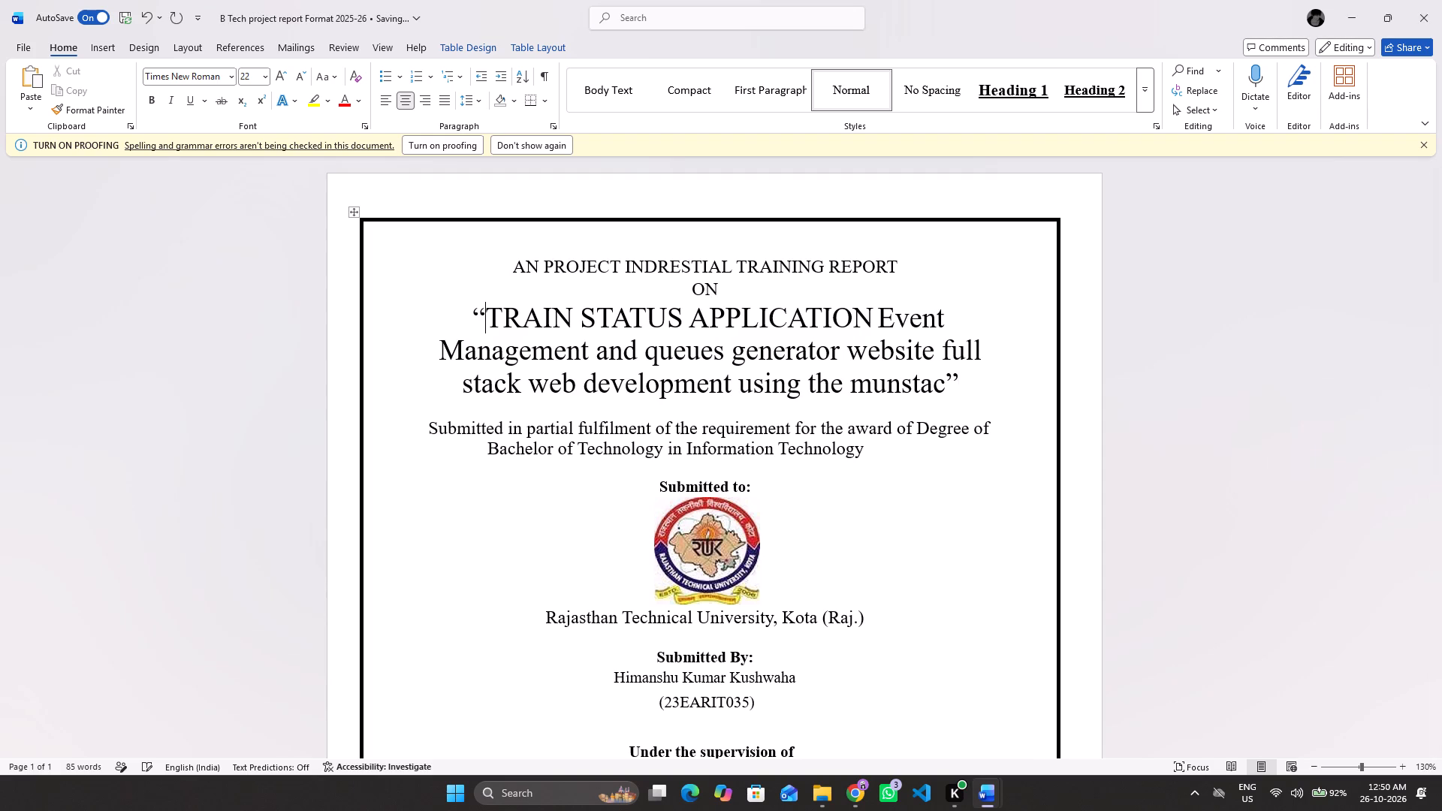
# Delete 'TRAIN STATUS APPLICATION' from the quoted title, keeping the opening quotation mark before 'Event Management'.
pyautogui.moveTo(489, 315); pyautogui.dragTo(573, 312)
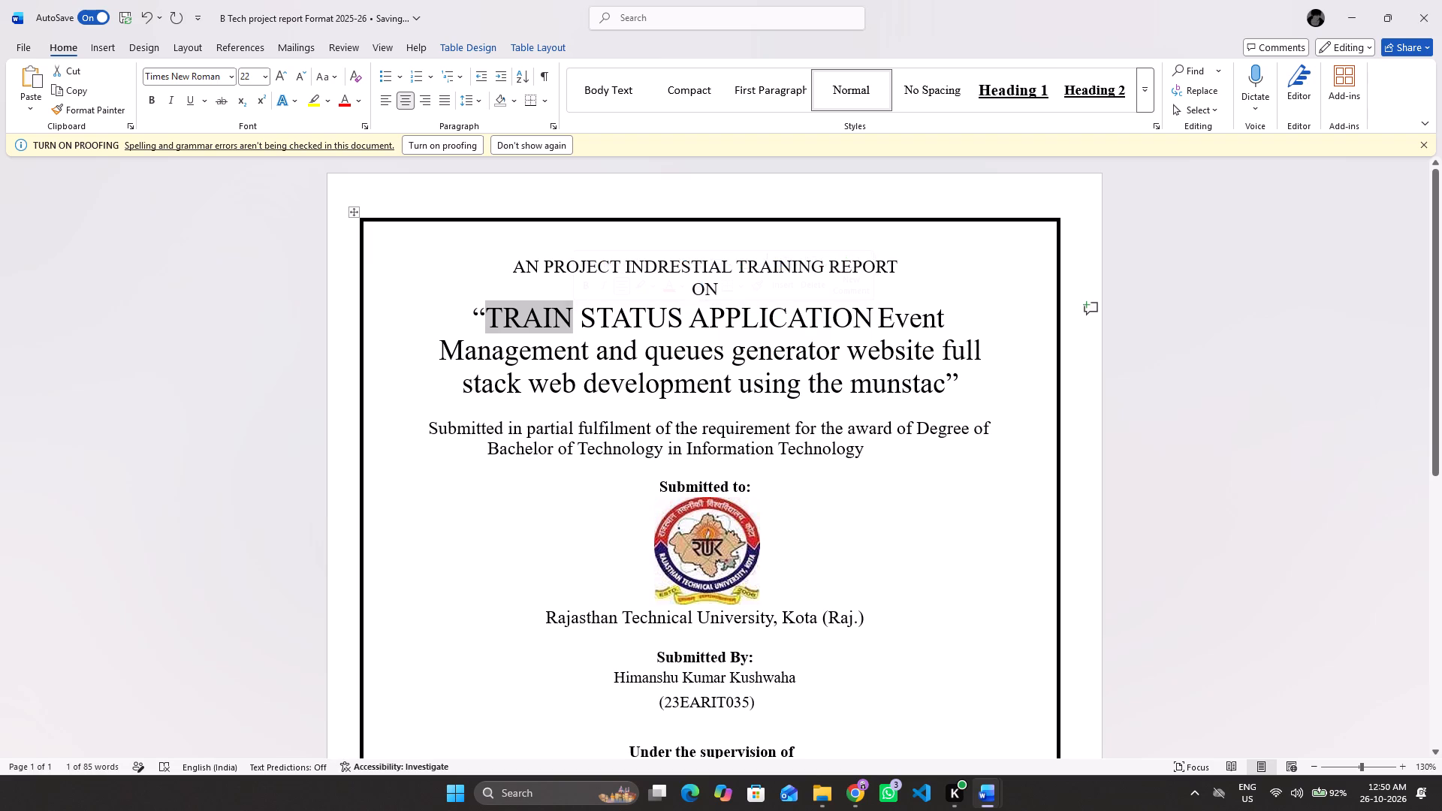
pyautogui.click(483, 306)
pyautogui.moveTo(483, 306); pyautogui.dragTo(817, 307)
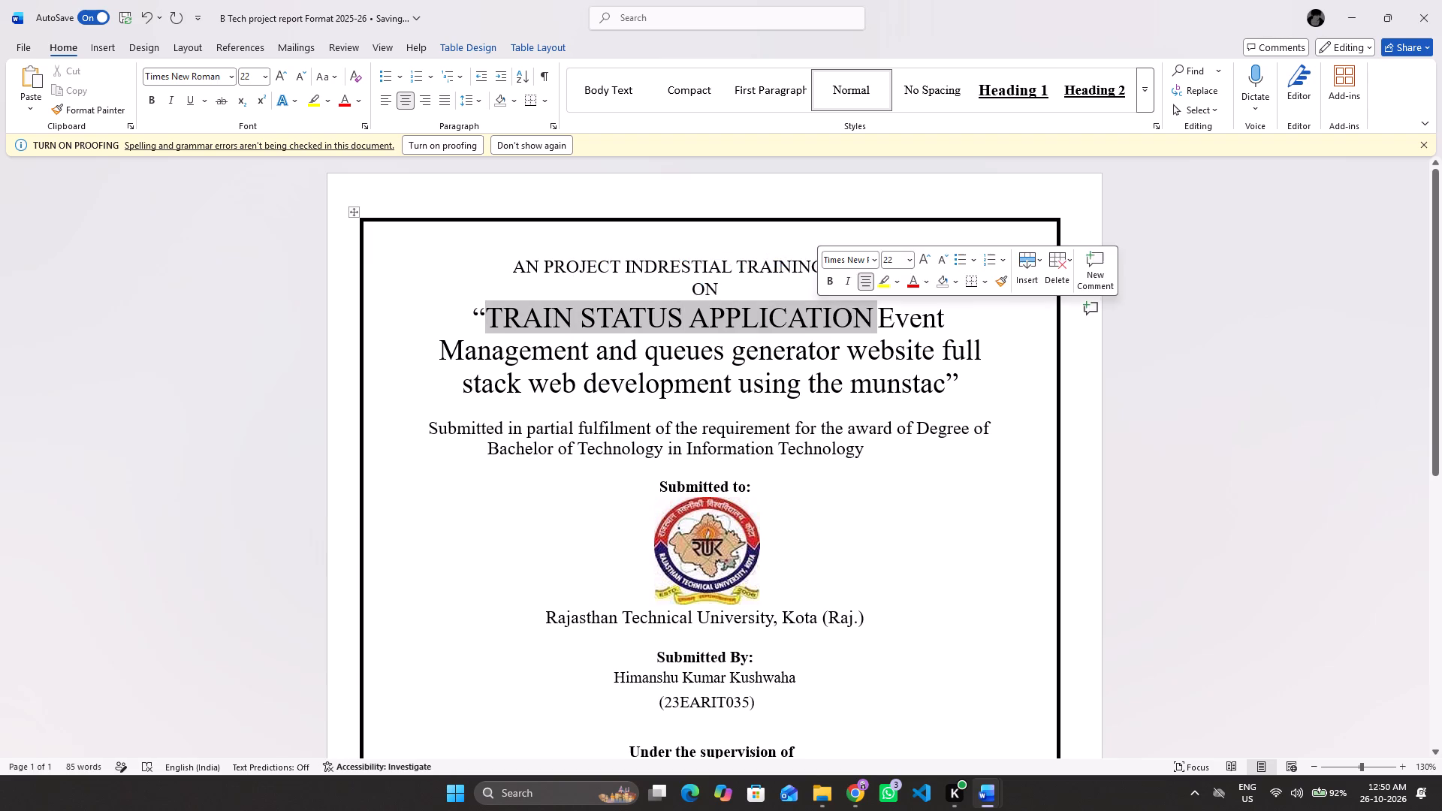
pyautogui.press('BackSpace')
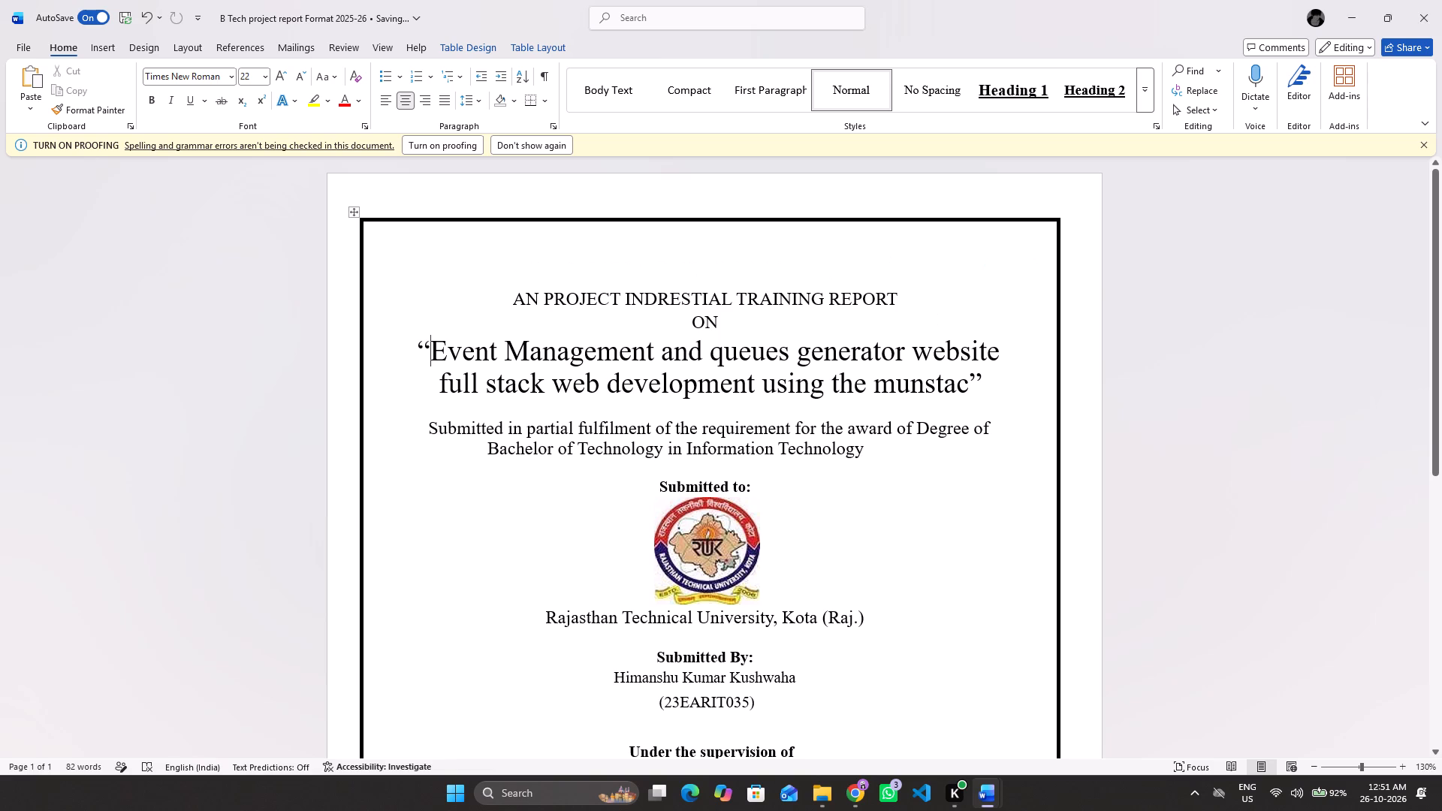
# Replace the word 'queues' in the report title with 'QUIZ'.
pyautogui.click(724, 349)
pyautogui.press('q')
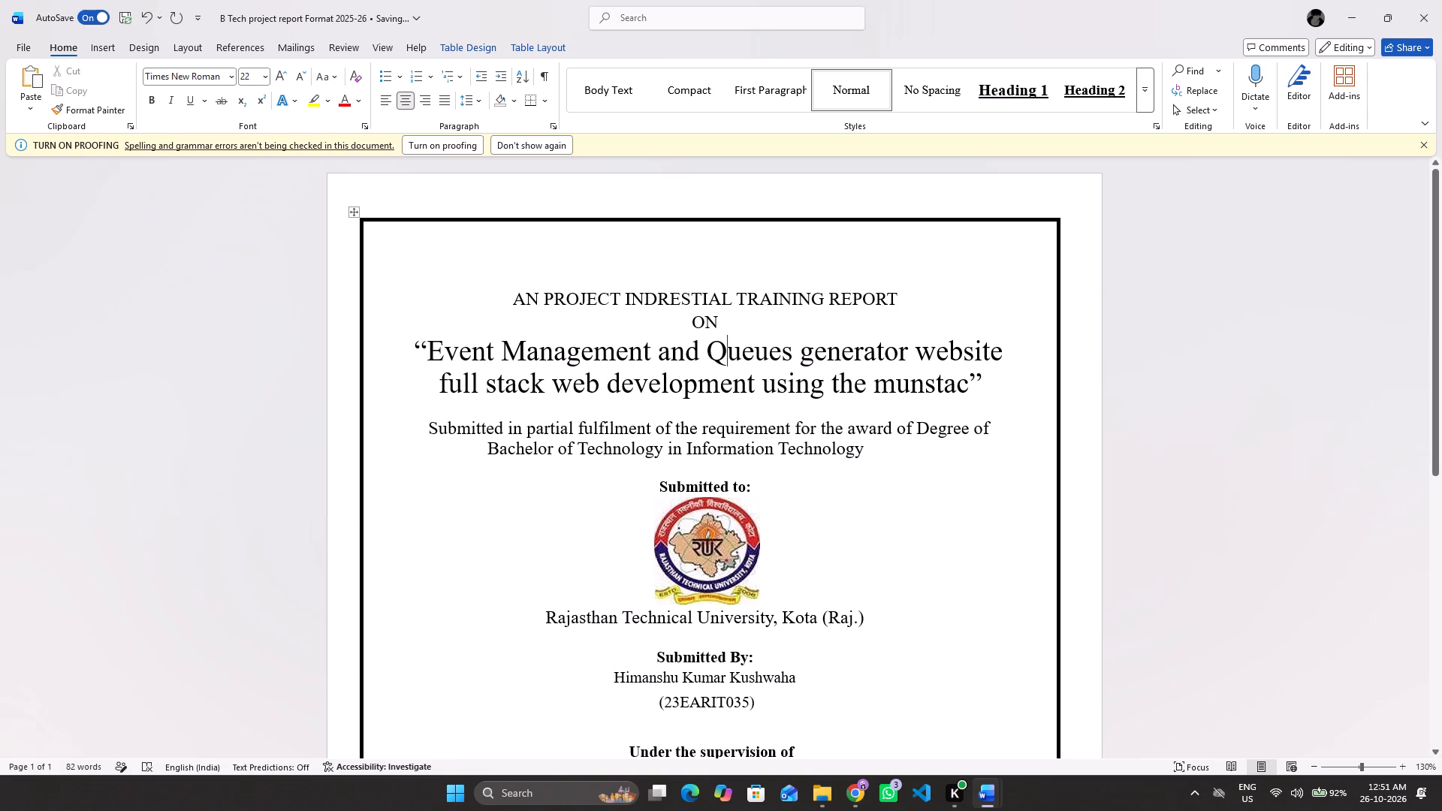
pyautogui.click(789, 351)
pyautogui.press('BackSpace')
pyautogui.press('BackSpace')
pyautogui.press('BackSpace')
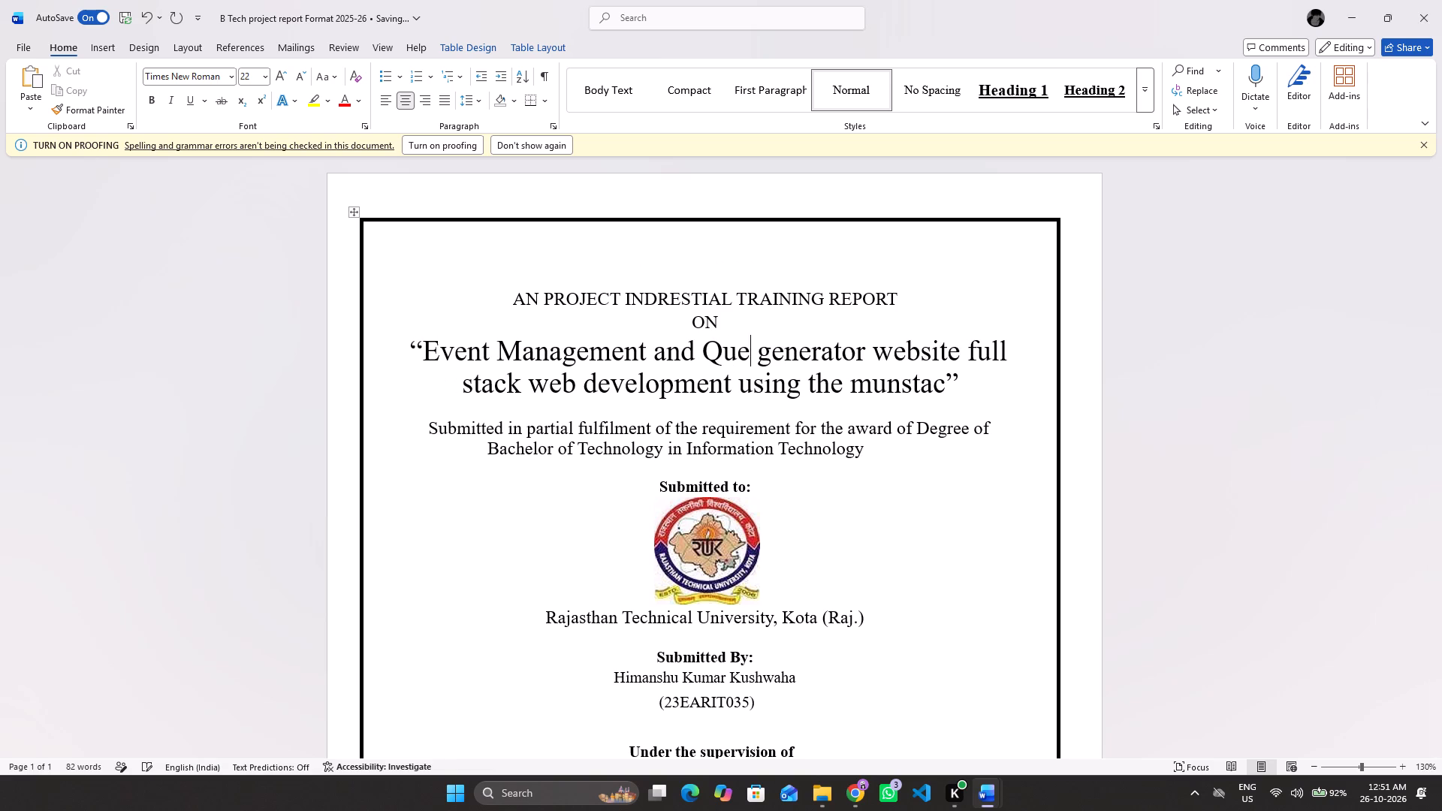
pyautogui.press('BackSpace')
pyautogui.press('BackSpace')
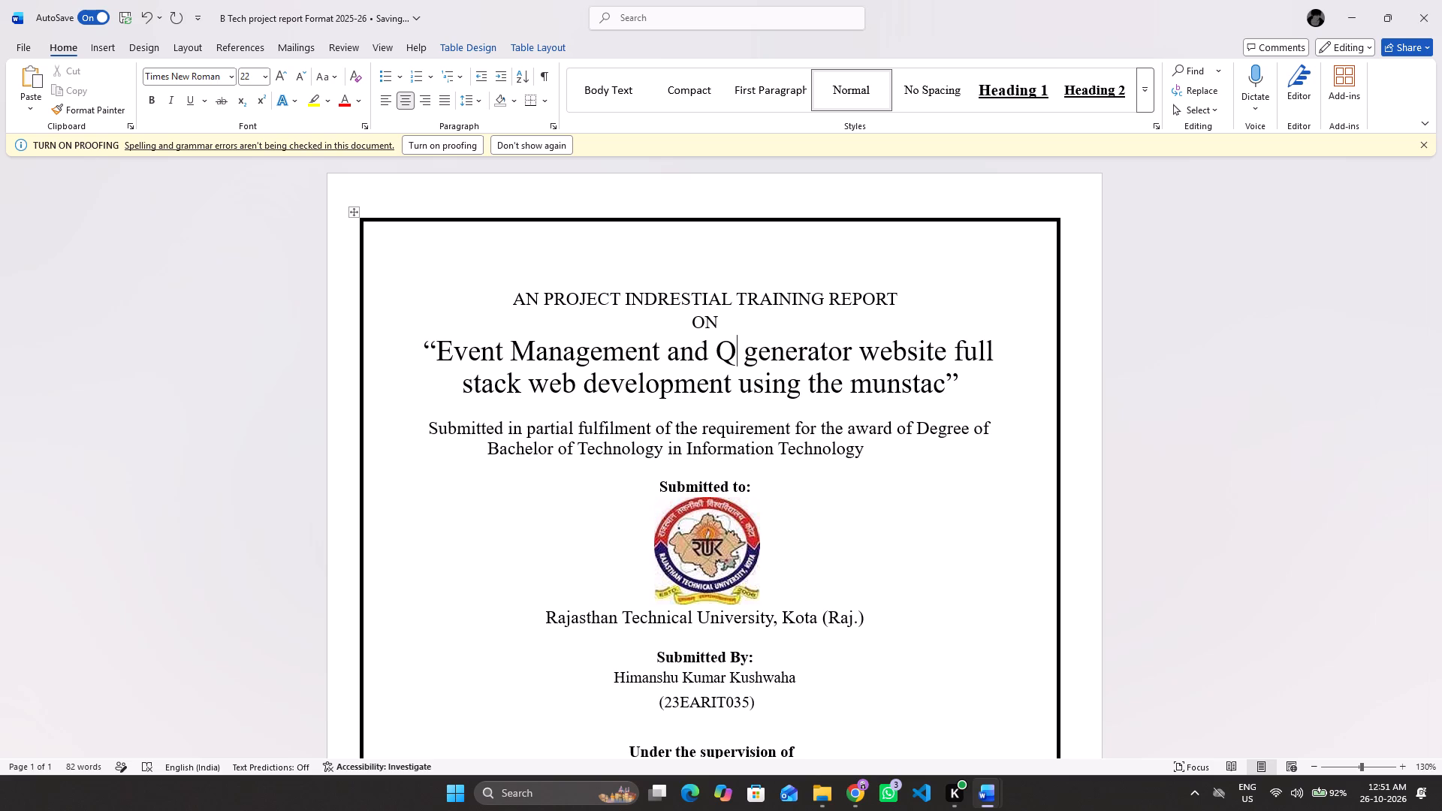
pyautogui.press('u')
pyautogui.press('i')
pyautogui.press('z')
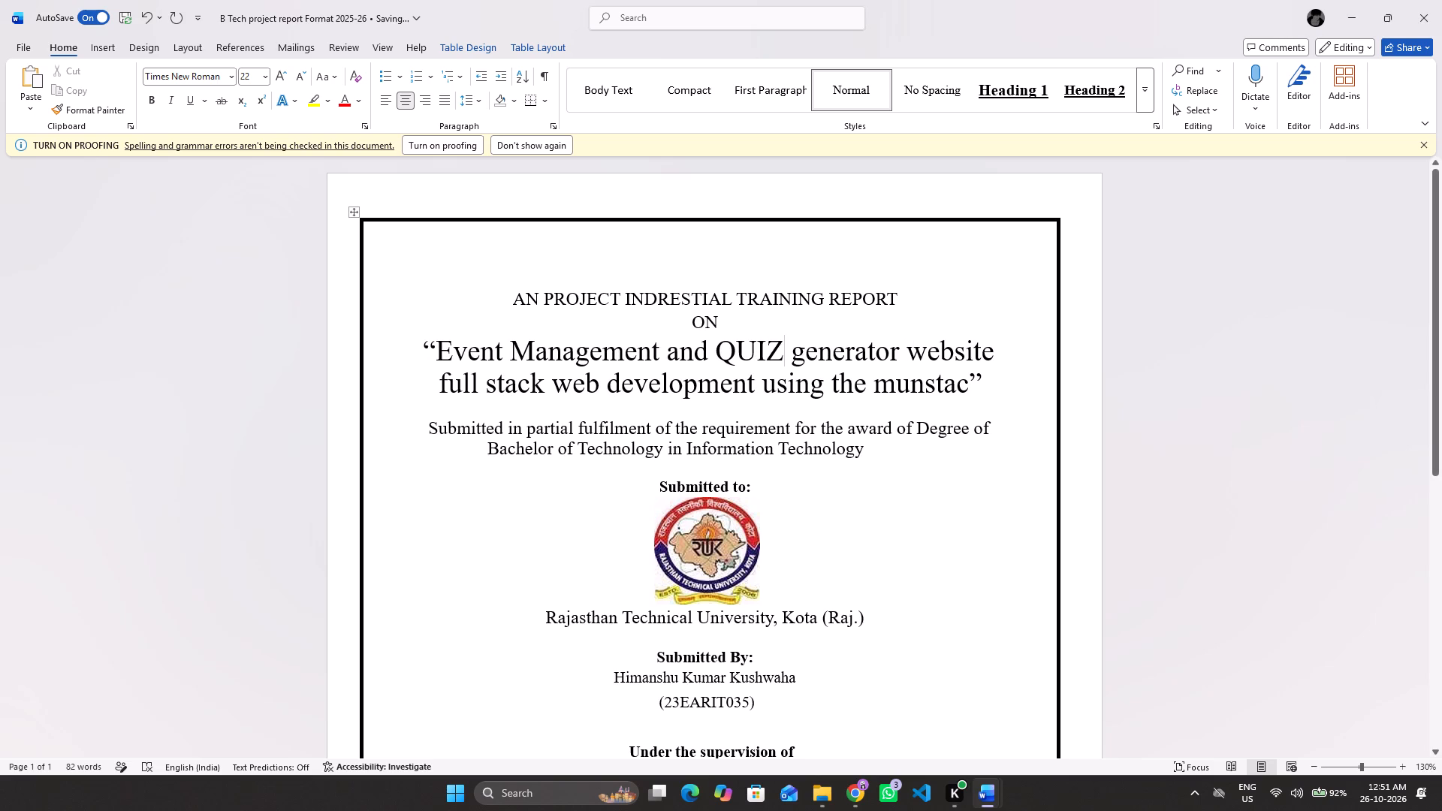
# Retype the word 'generator' in the report title in capitals as 'GENERATOR'.
pyautogui.click(895, 349)
pyautogui.moveTo(792, 355); pyautogui.dragTo(917, 363)
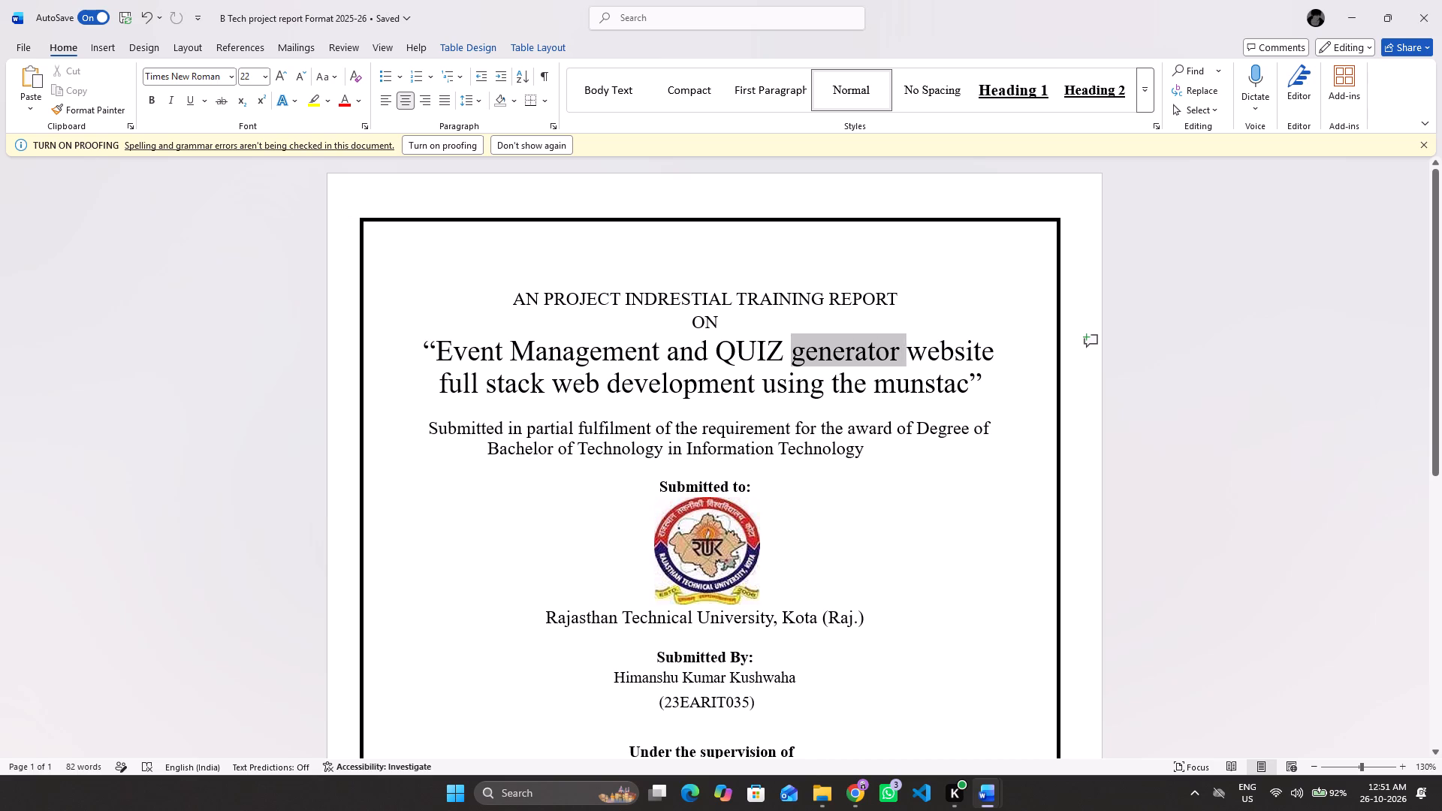
pyautogui.moveTo(917, 363); pyautogui.dragTo(948, 381)
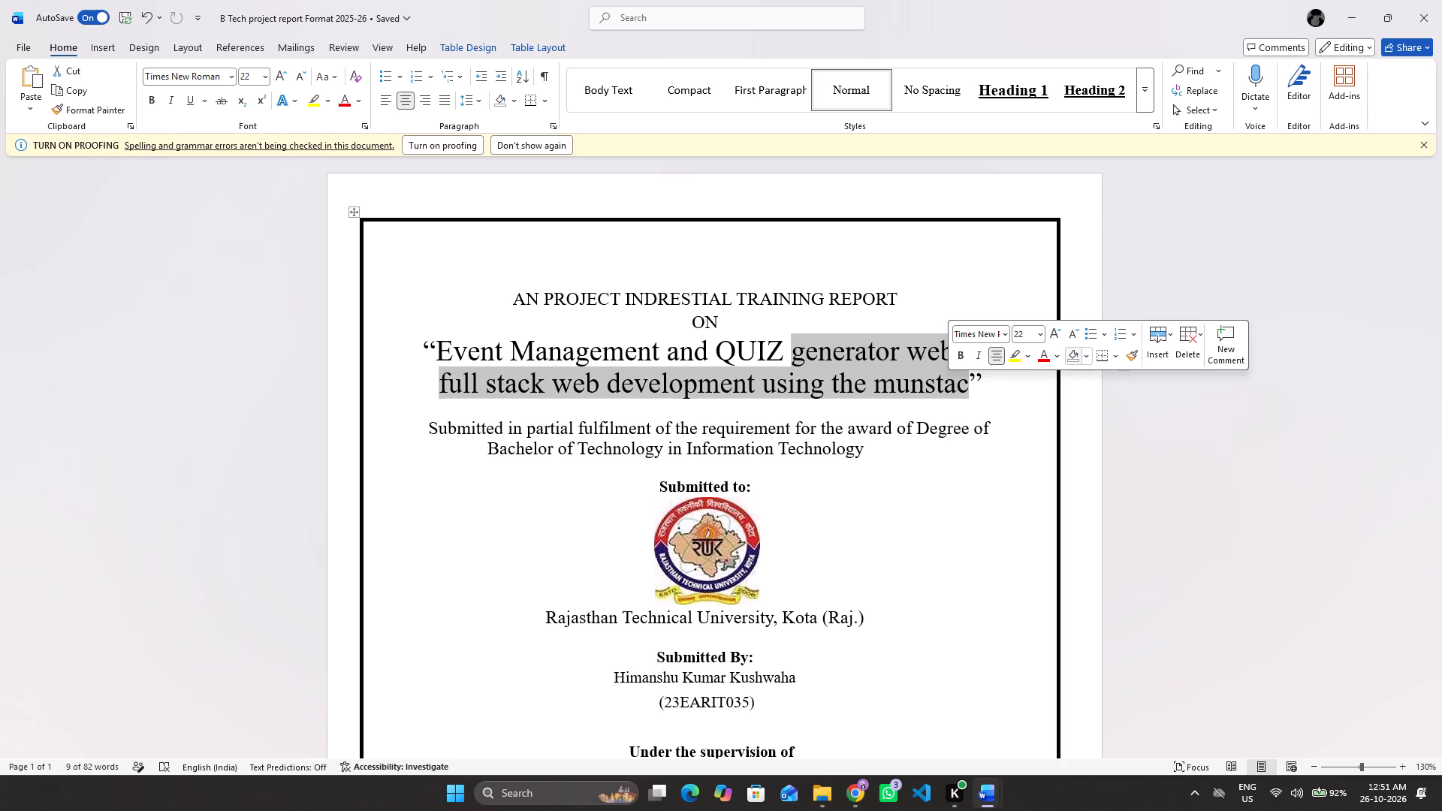
pyautogui.click(900, 354)
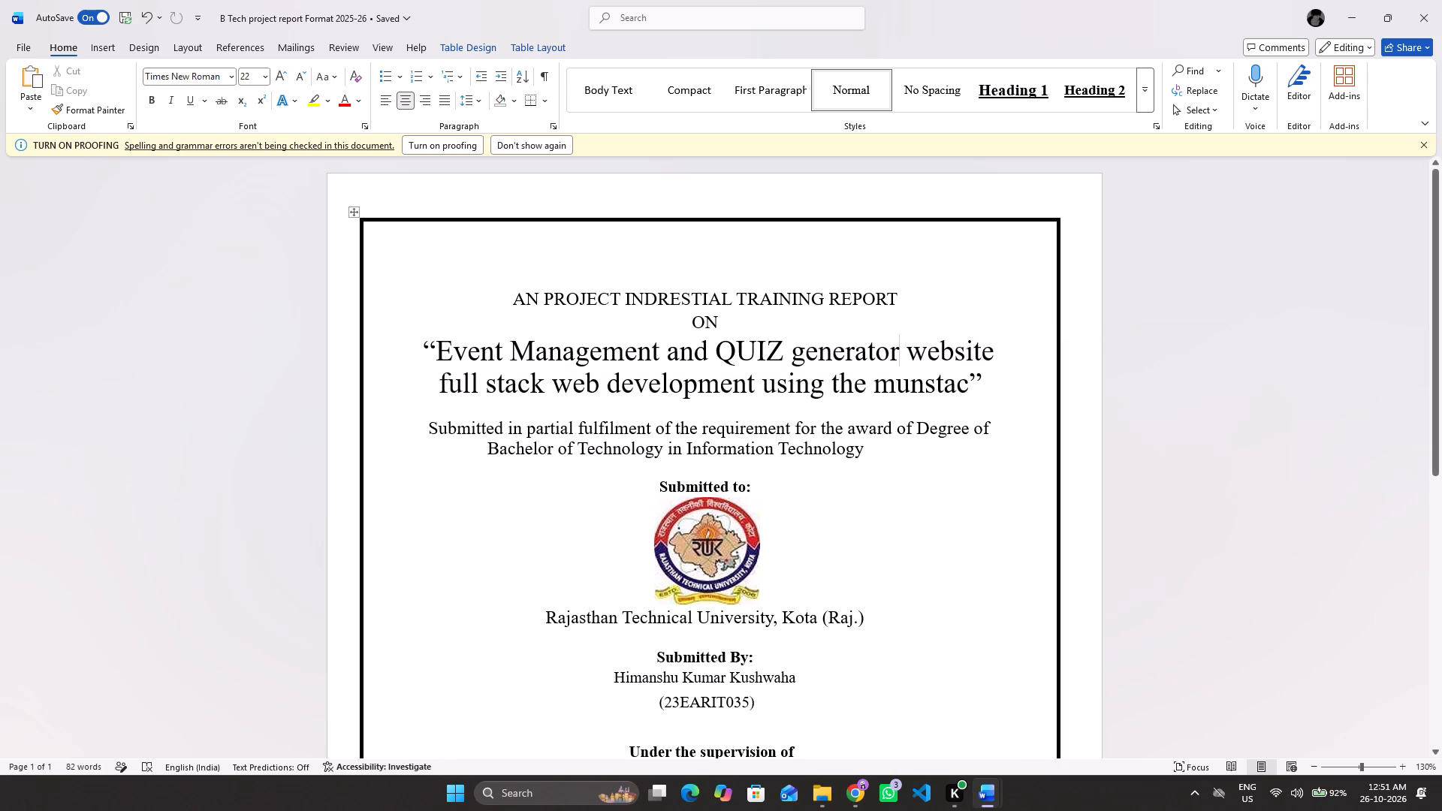
pyautogui.press('BackSpace')
pyautogui.press('BackSpace')
pyautogui.press('BackSpace')
pyautogui.press('BackSpace')
pyautogui.press('BackSpace')
pyautogui.press('BackSpace')
pyautogui.press('BackSpace')
pyautogui.press('BackSpace')
pyautogui.press('BackSpace')
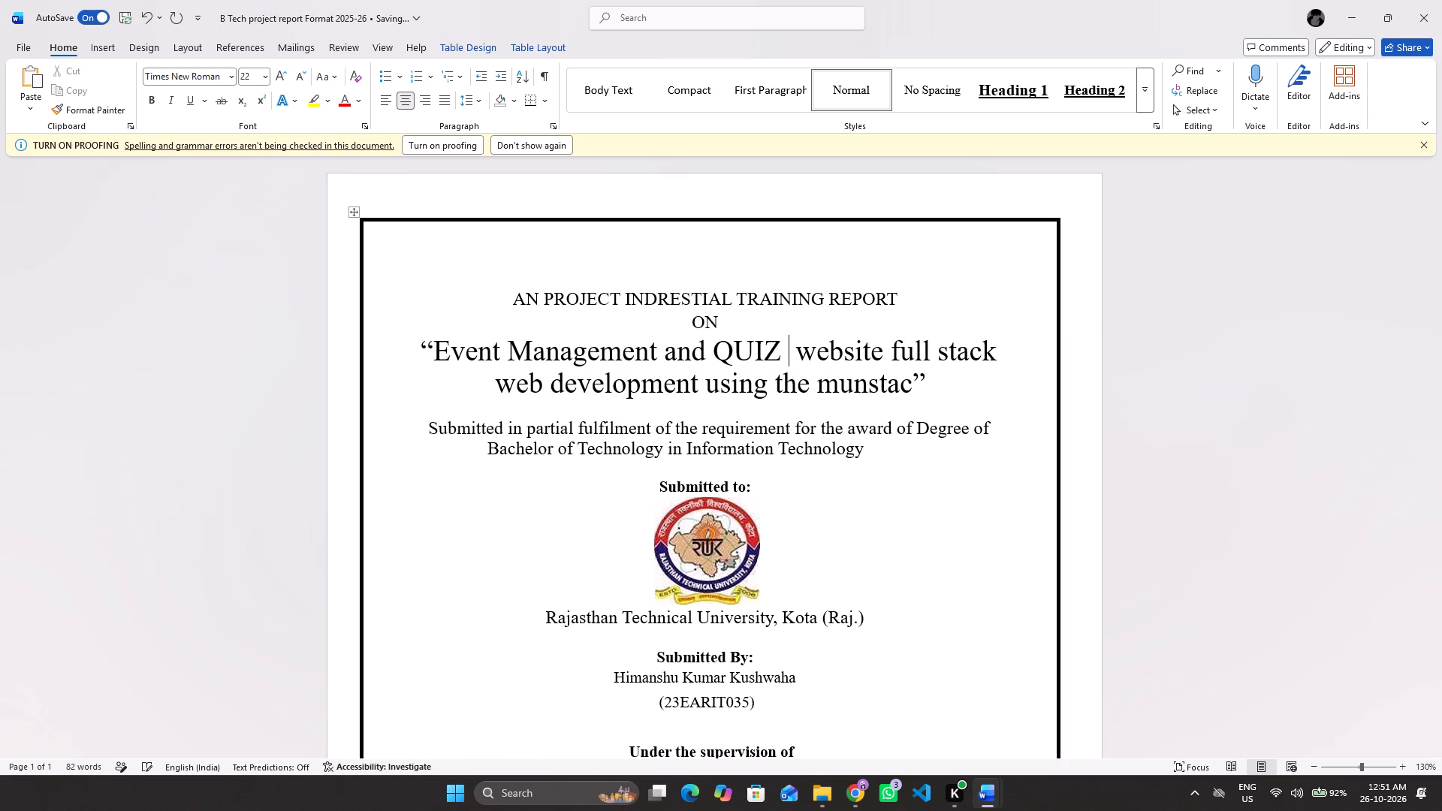
pyautogui.write('GEN')
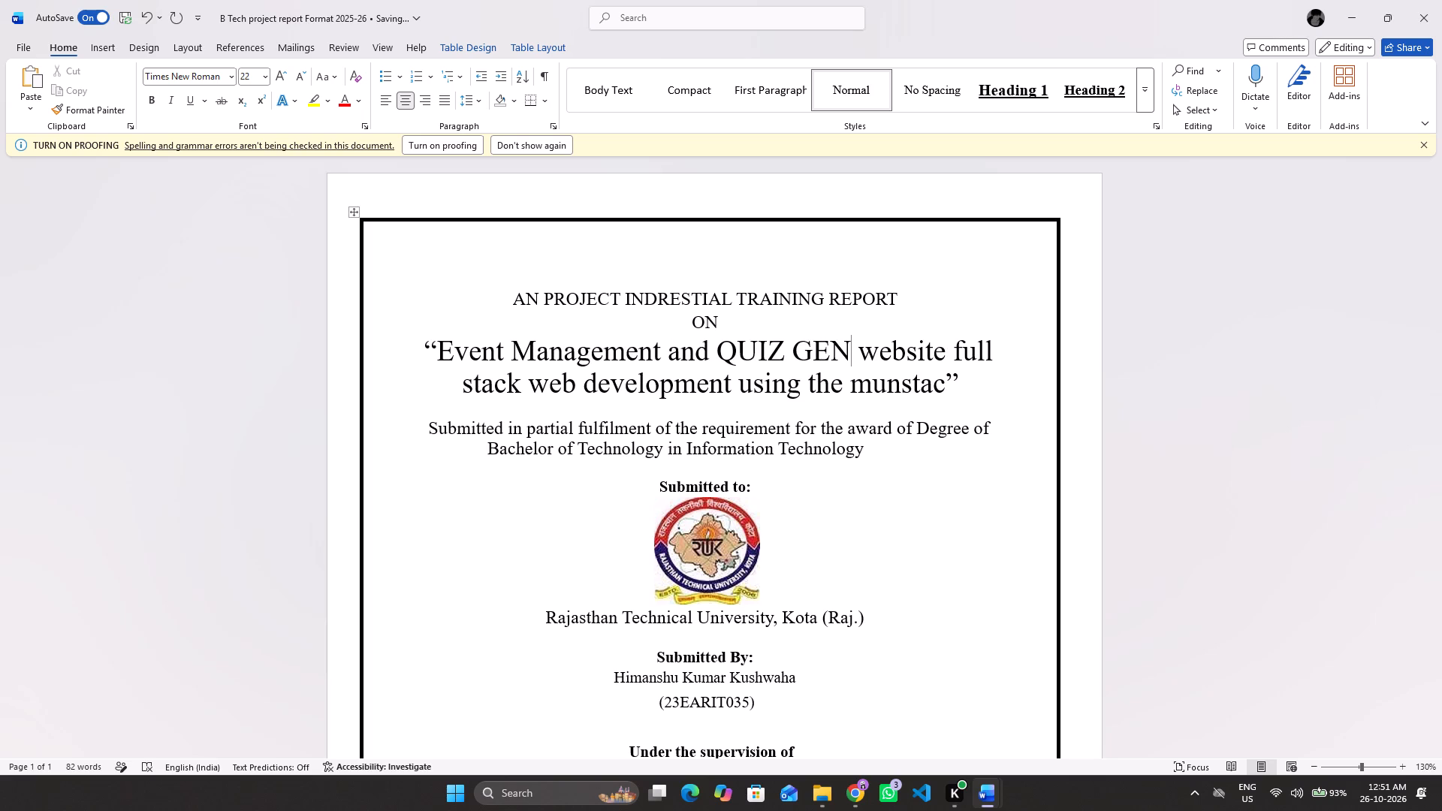
pyautogui.write('ERAT')
pyautogui.press('o')
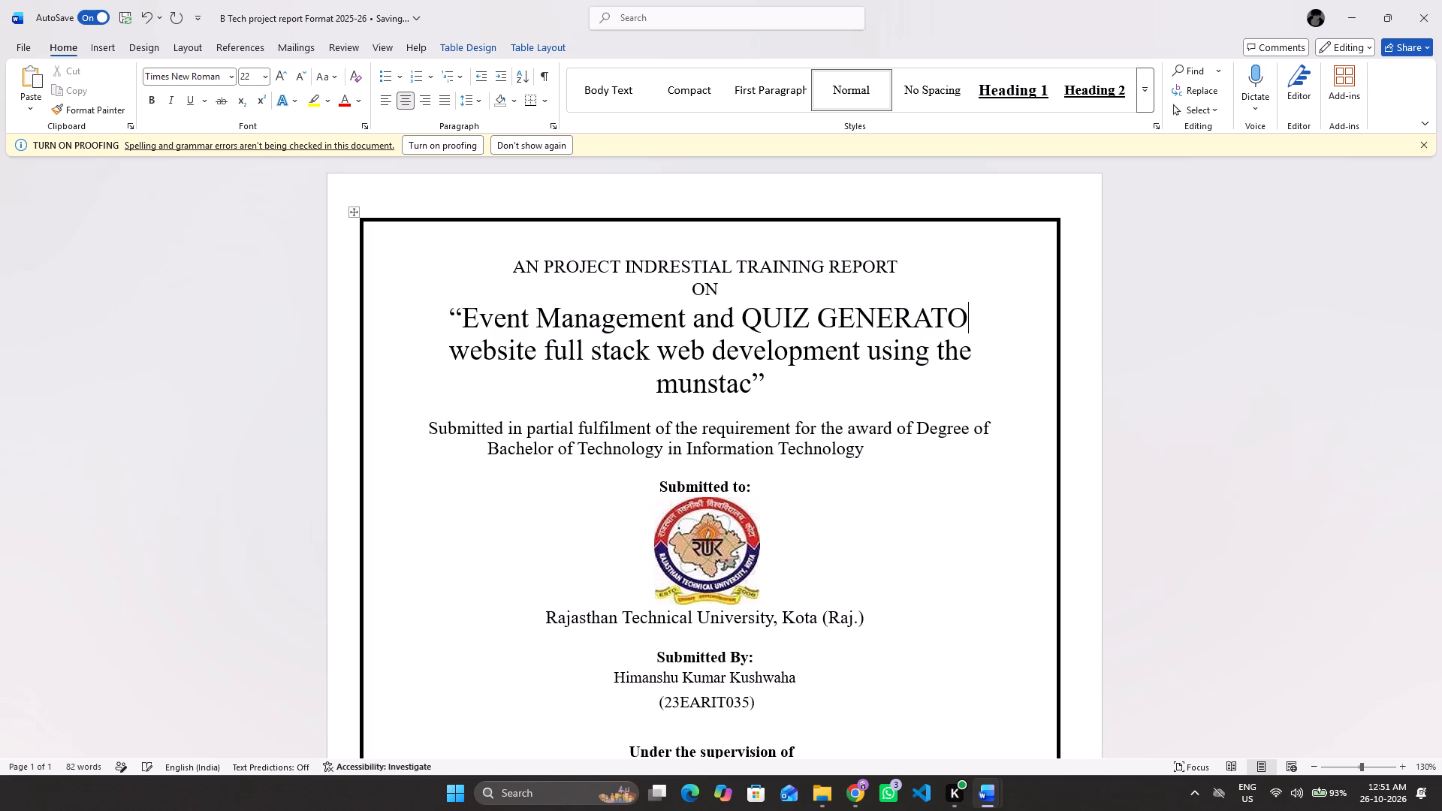
pyautogui.press('r')
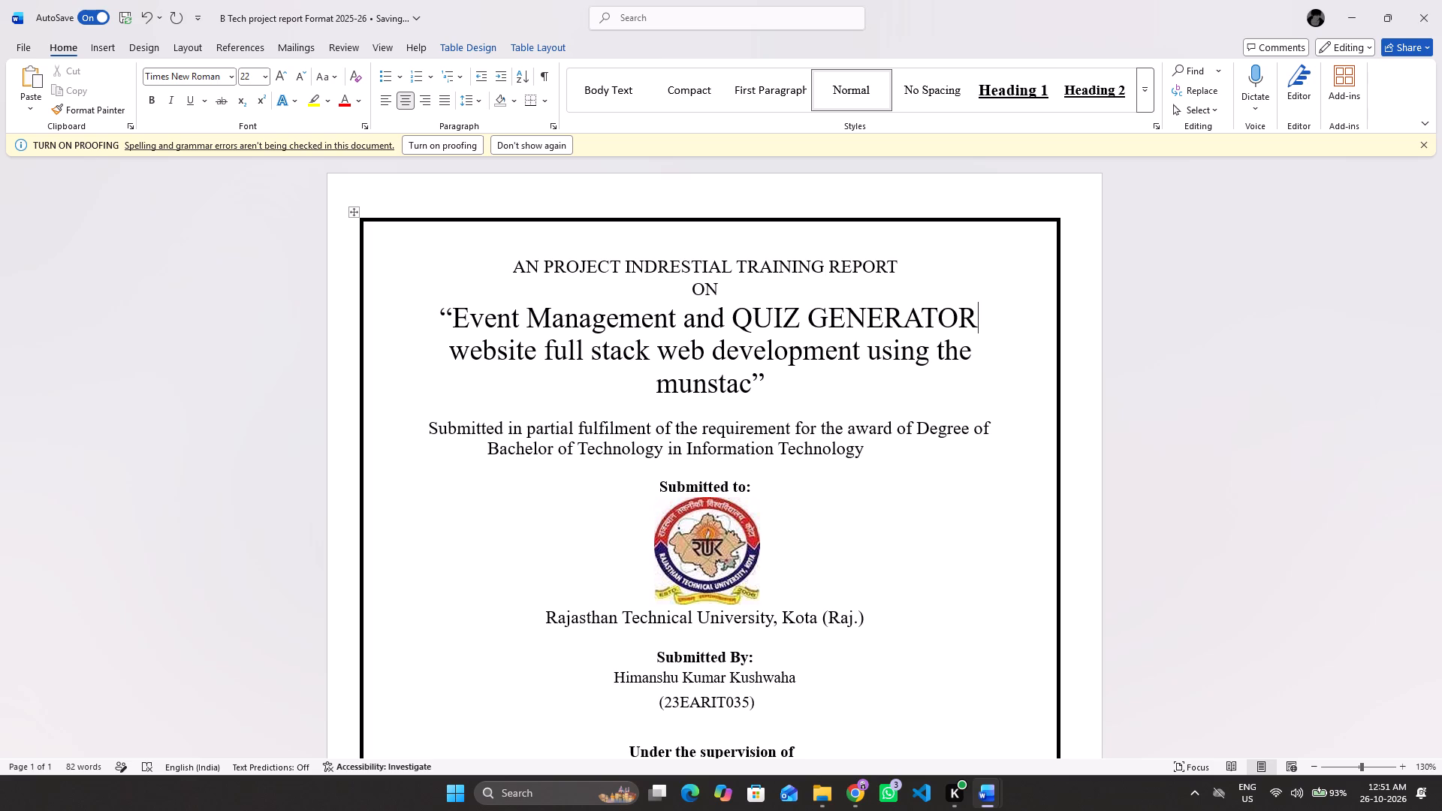
# Replace the word 'website' in the report title with 'WEBSITE' in capitals.
pyautogui.press('space')
pyautogui.write('WEBSIT')
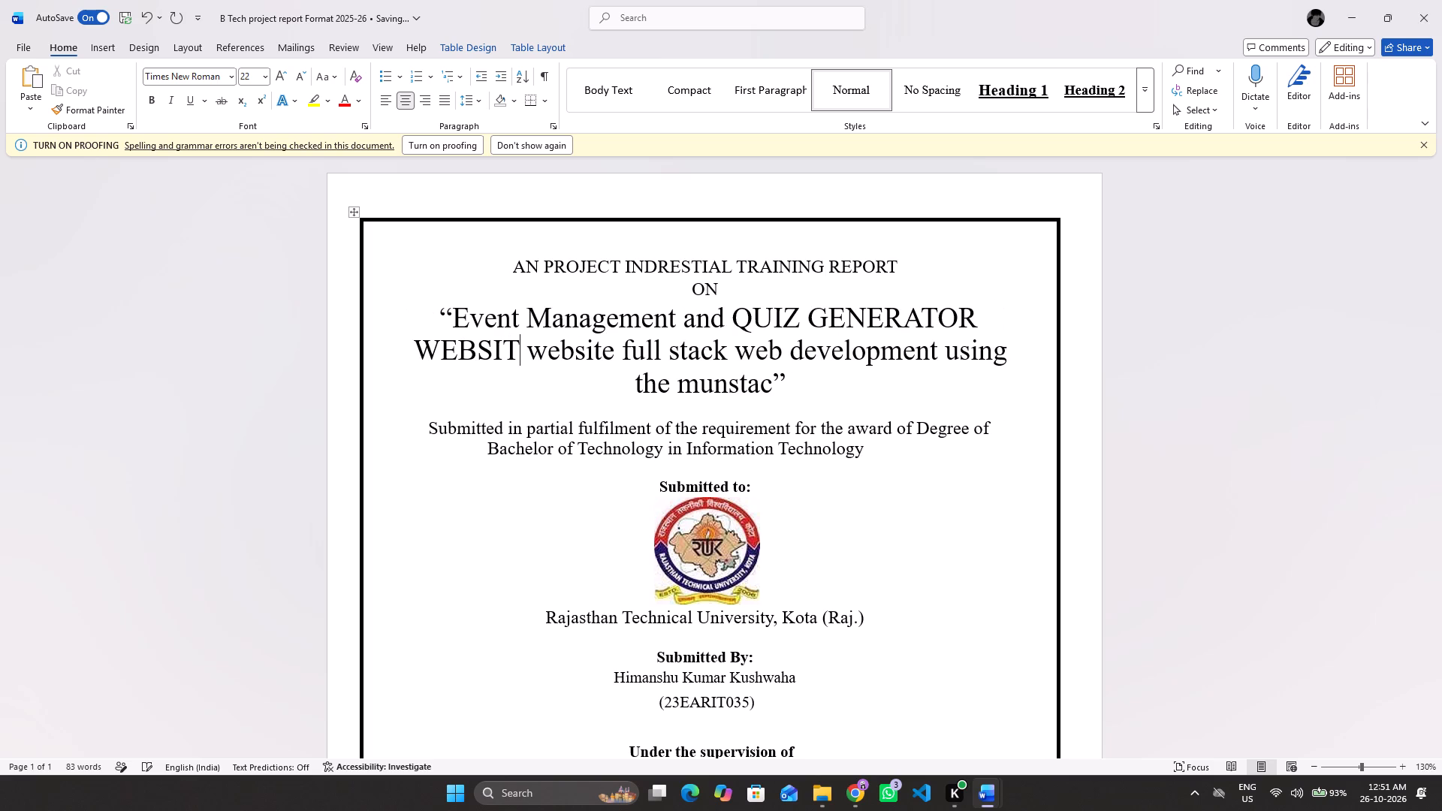
pyautogui.press('e')
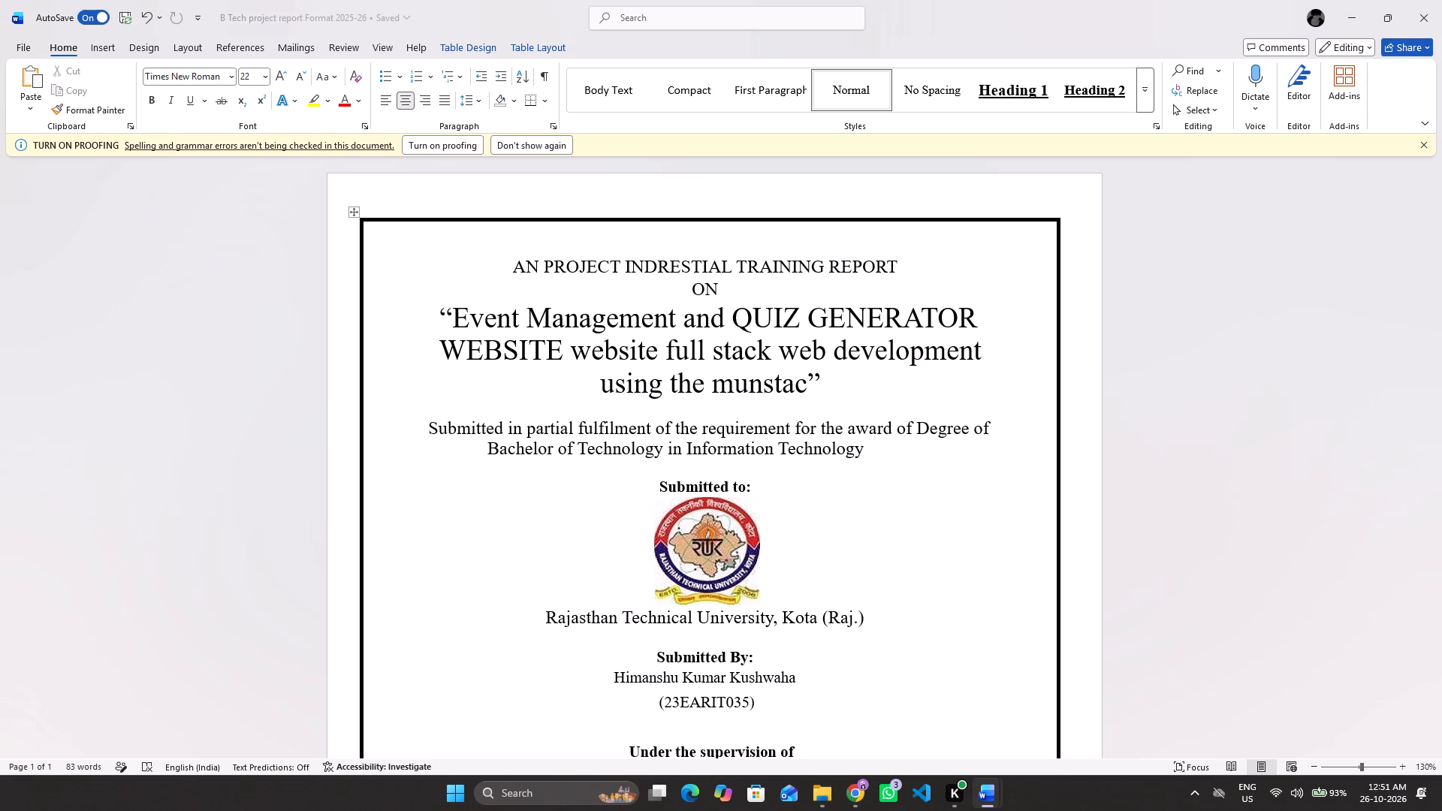
pyautogui.press('Delete')
pyautogui.press('Delete')
pyautogui.press('Delete')
pyautogui.press('Delete')
pyautogui.press('Delete')
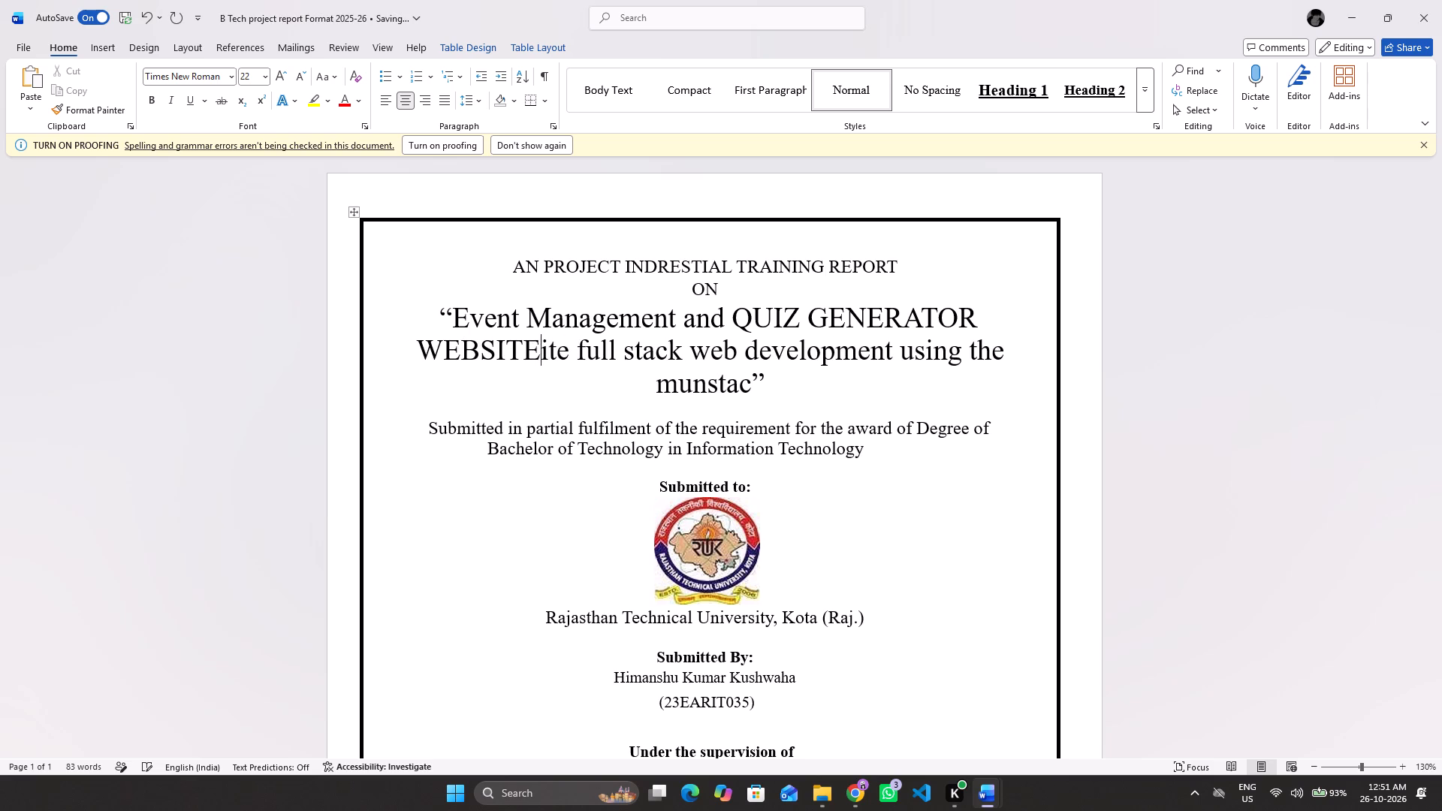
pyautogui.press('Delete')
pyautogui.press('Delete')
pyautogui.press('Delete')
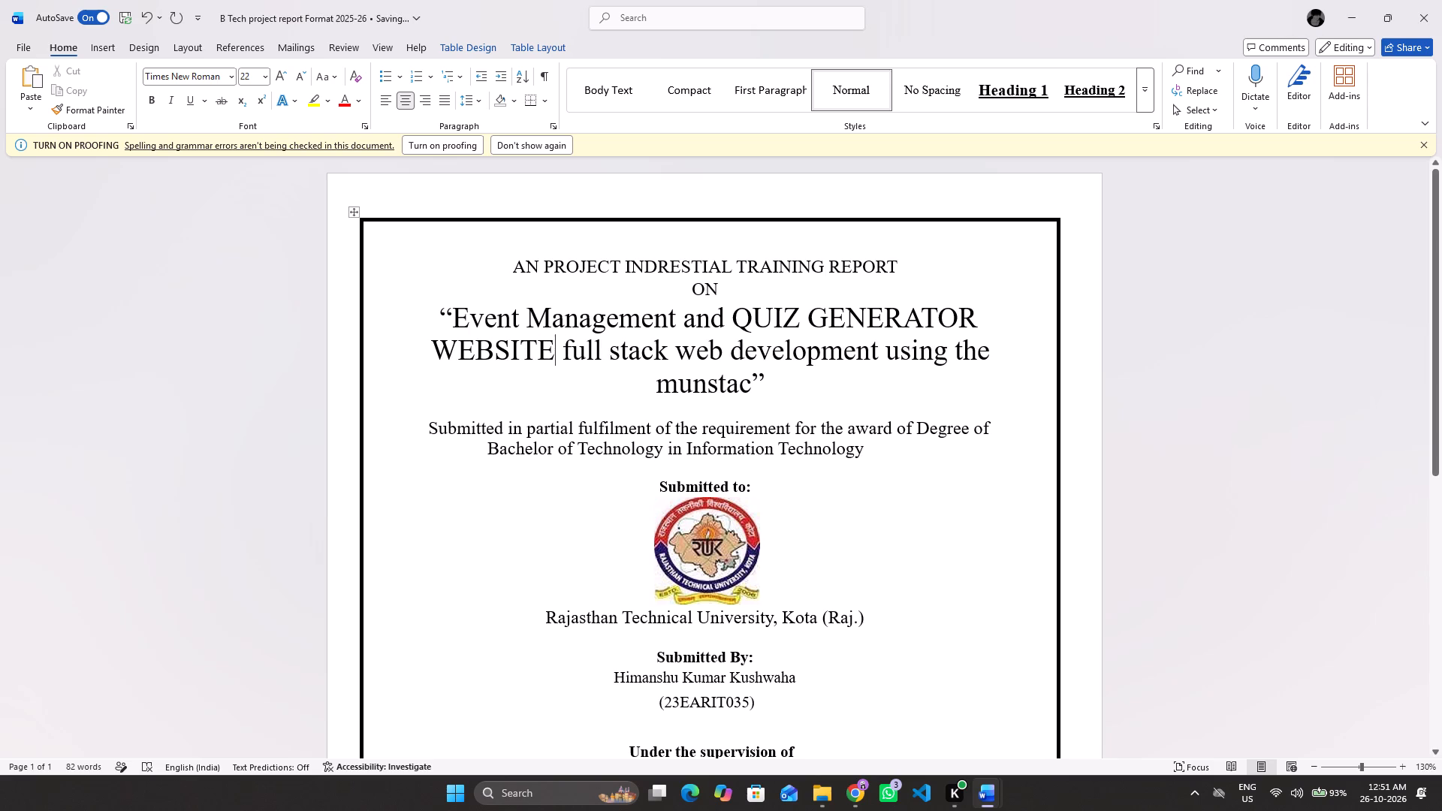
# Retype the words 'full stack' in the report title in capitals as 'FULL STACK'.
pyautogui.click(598, 351)
pyautogui.press('BackSpace')
pyautogui.press('BackSpace')
pyautogui.press('BackSpace')
pyautogui.press('BackSpace')
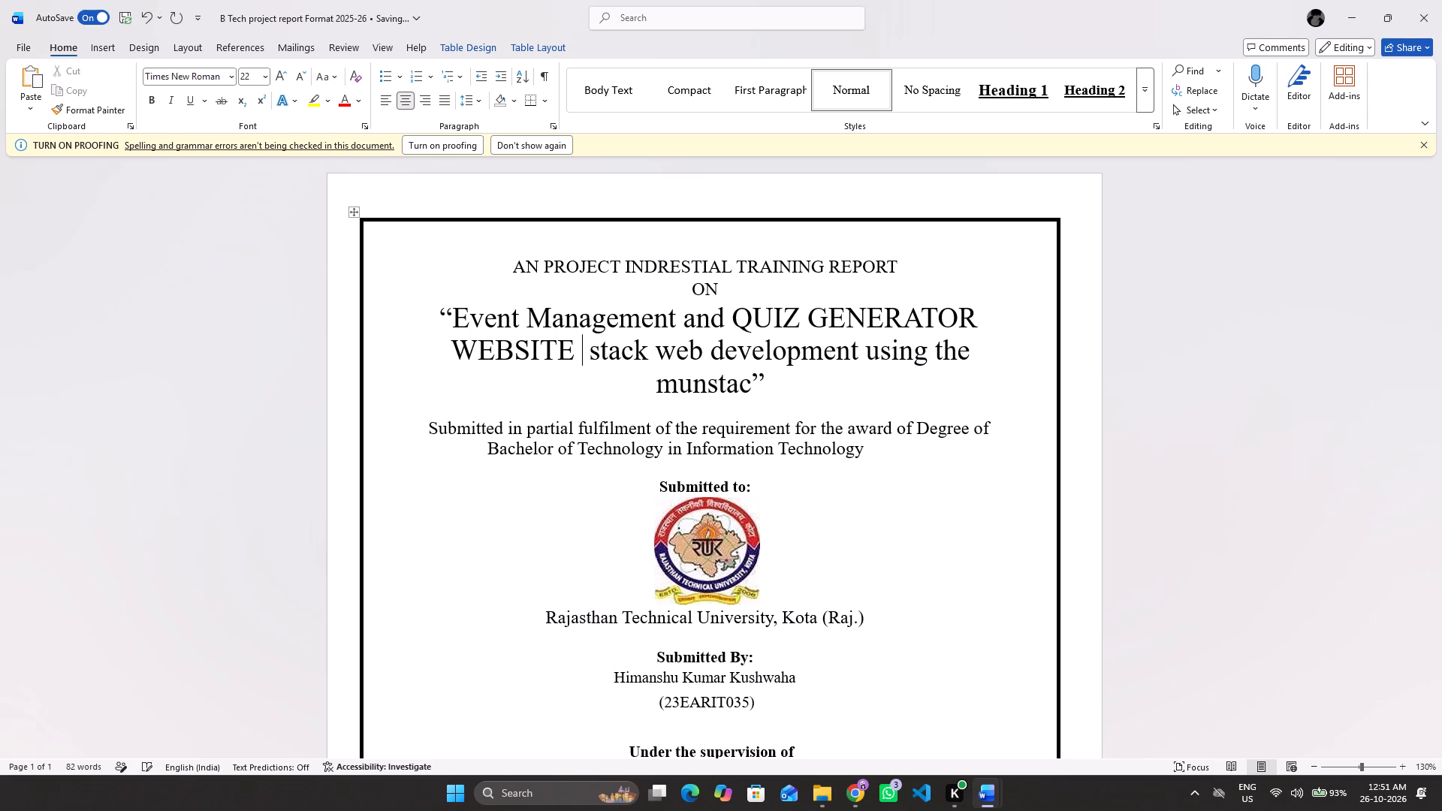
pyautogui.write('FULL')
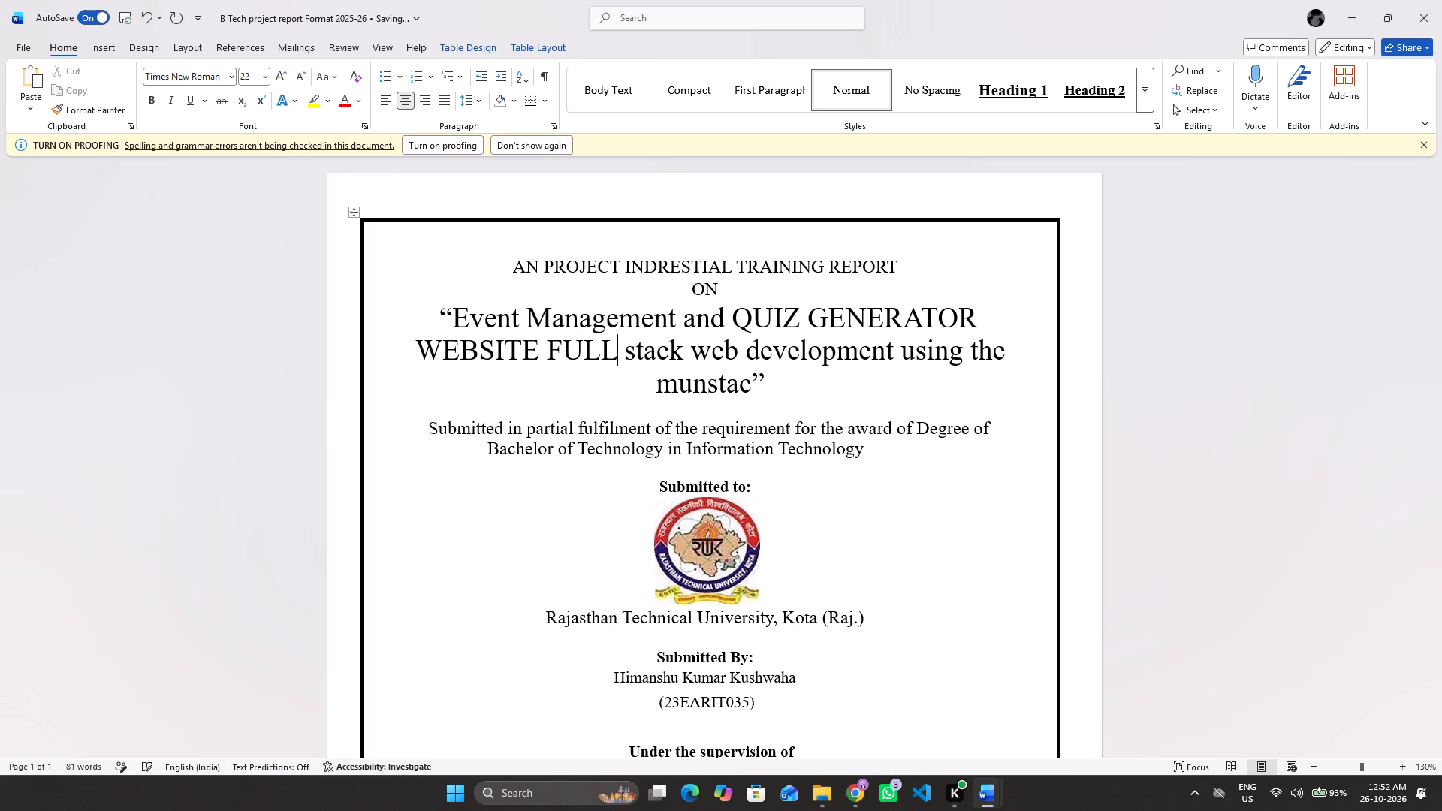
pyautogui.click(682, 351)
pyautogui.press('BackSpace')
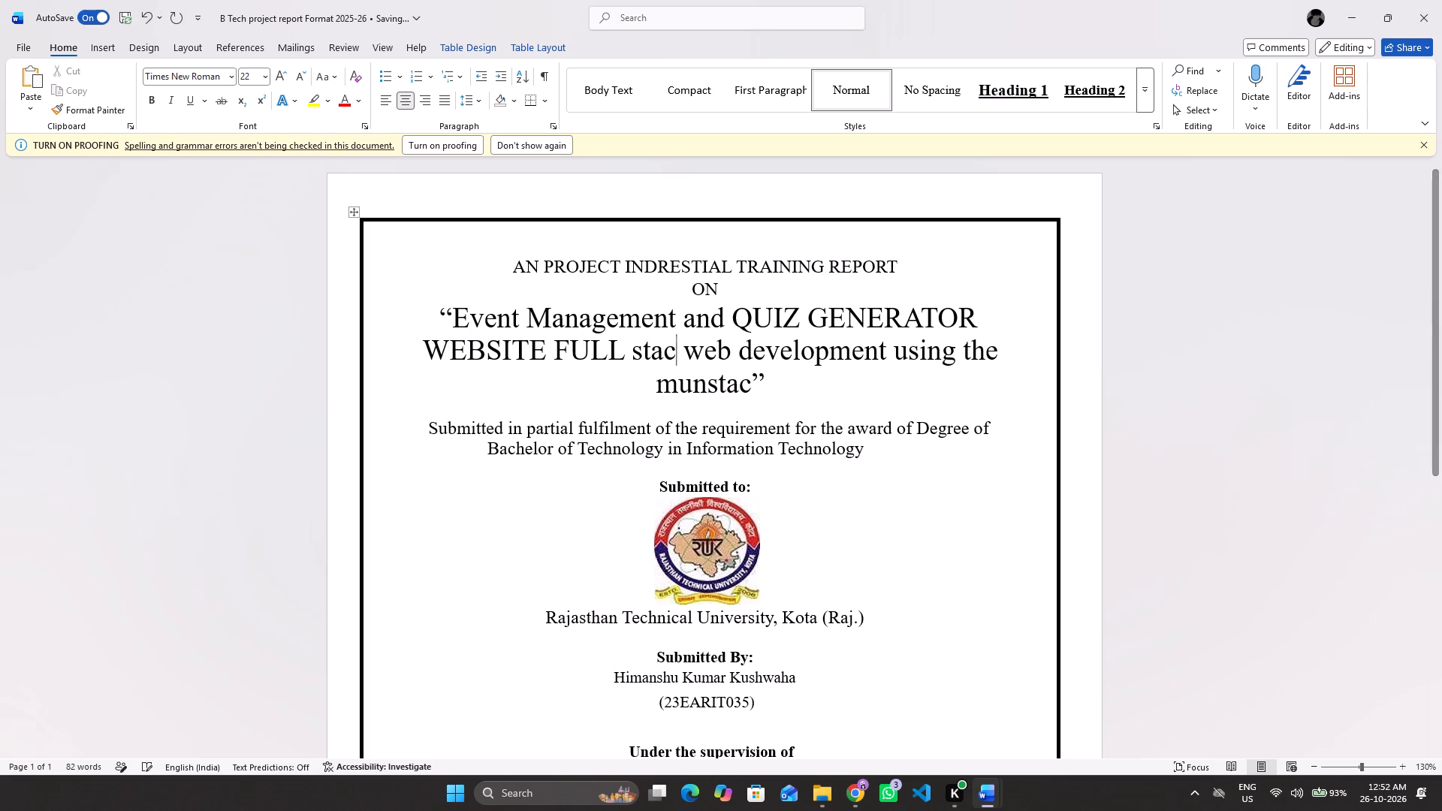
pyautogui.press('BackSpace')
pyautogui.press('BackSpace')
pyautogui.press('BackSpace')
pyautogui.press('BackSpace')
pyautogui.write('STACK')
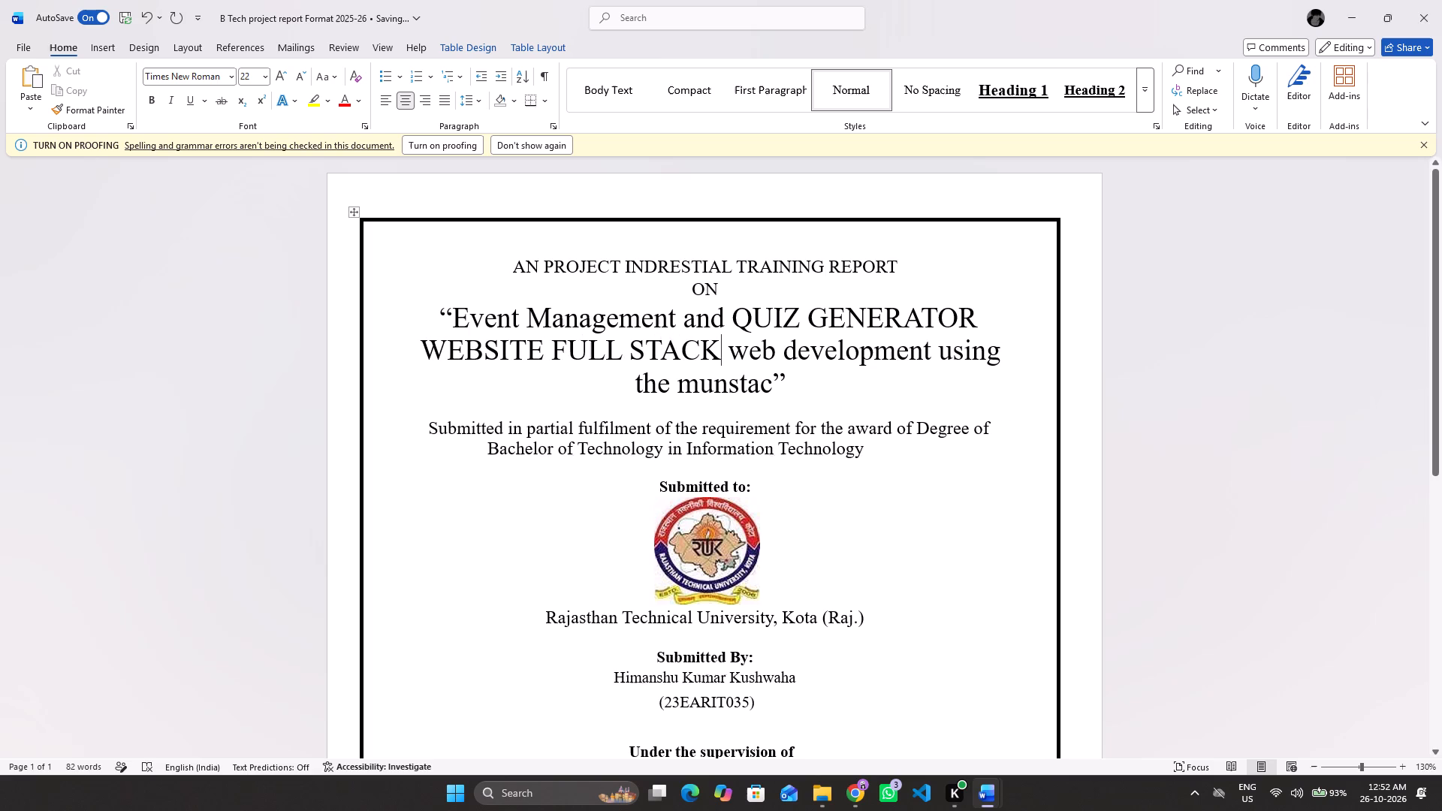
# Replace 'web development using' in the report title with 'USING'.
pyautogui.click(774, 348)
pyautogui.press('BackSpace')
pyautogui.press('BackSpace')
pyautogui.press('BackSpace')
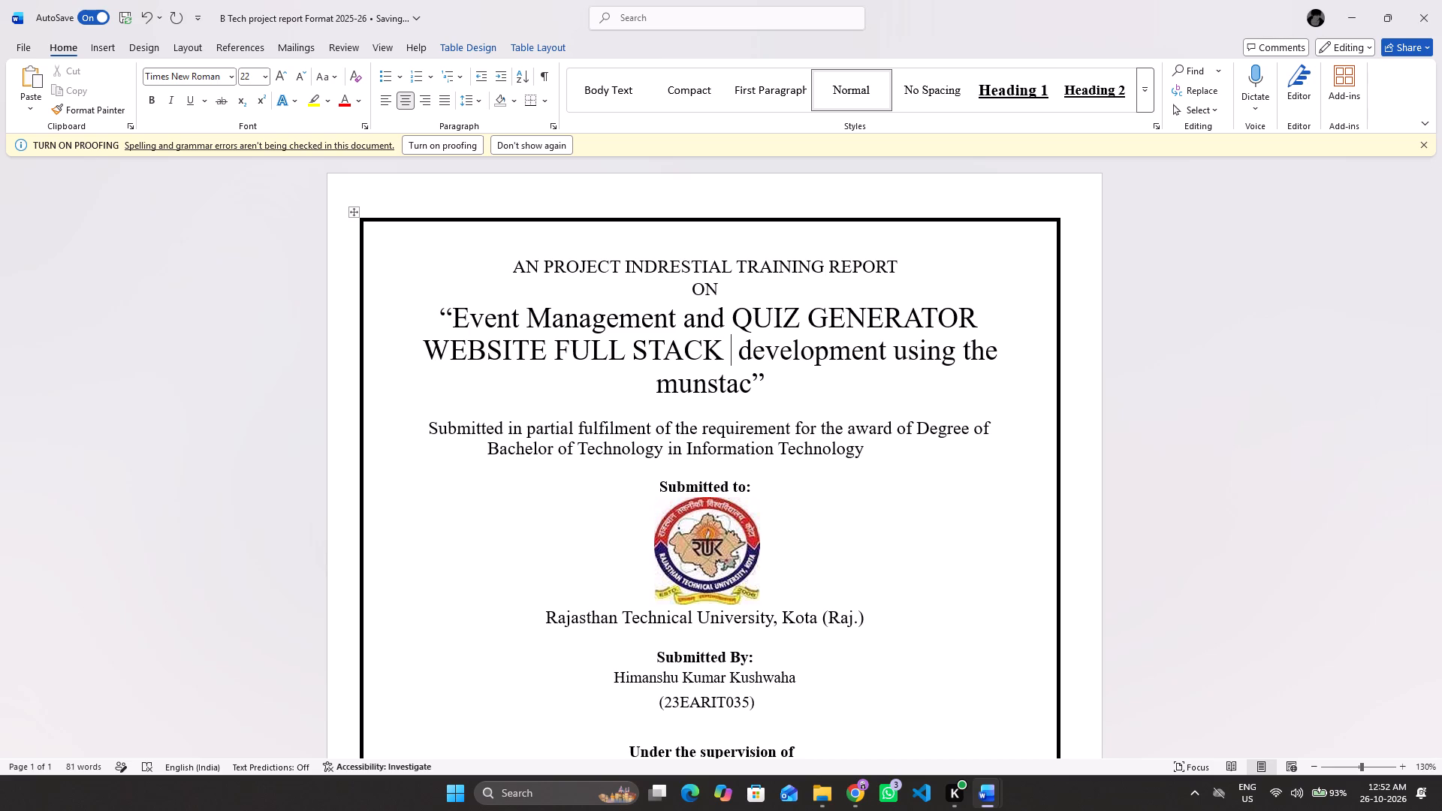
pyautogui.press('Delete')
pyautogui.press('Delete')
pyautogui.press('Delete')
pyautogui.press('Delete')
pyautogui.press('Delete')
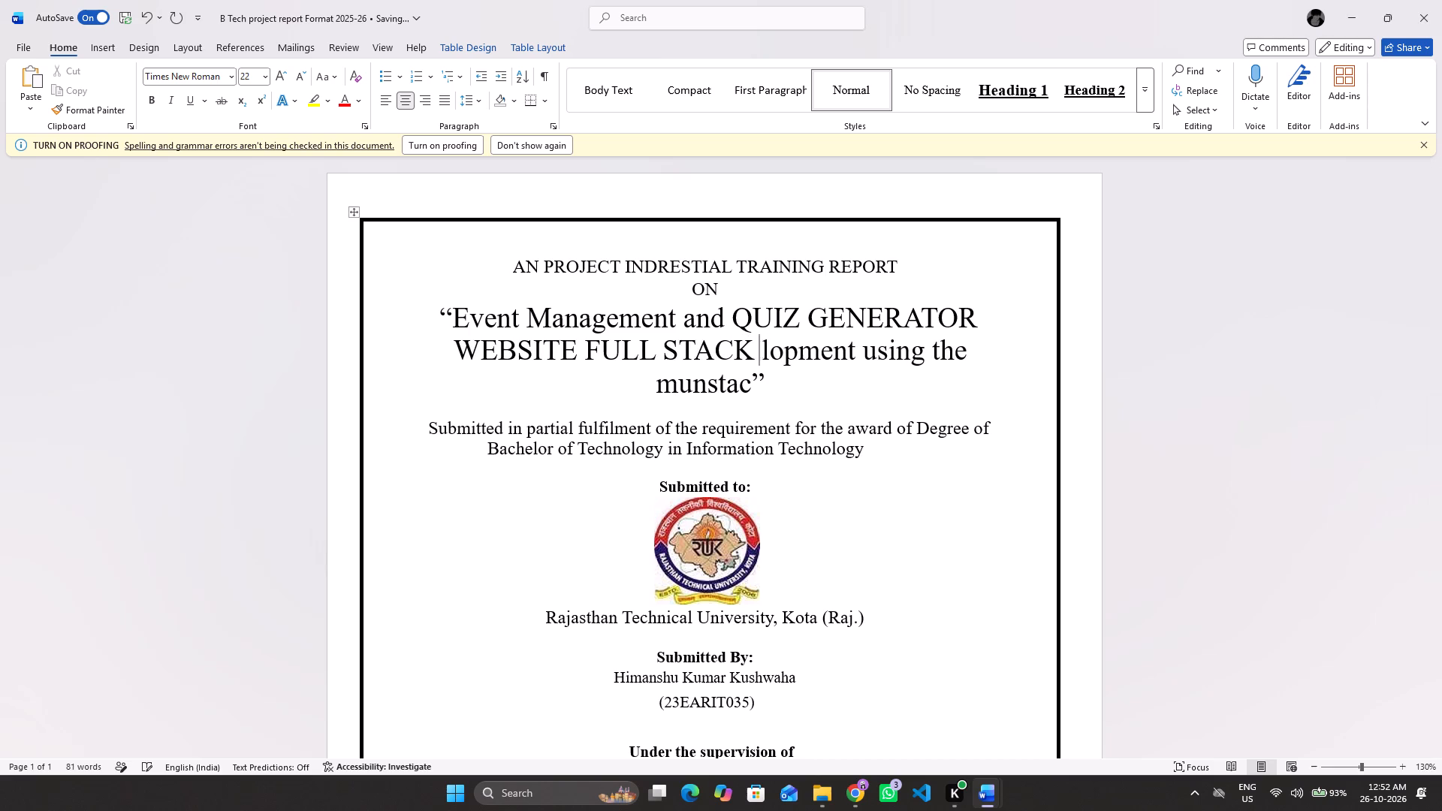
pyautogui.press('Delete')
pyautogui.press('Delete')
pyautogui.press('Delete')
pyautogui.press('Delete')
pyautogui.press('Delete')
pyautogui.press('Delete')
pyautogui.press('Delete')
pyautogui.press('Delete')
pyautogui.press('Delete')
pyautogui.press('Delete')
pyautogui.press('Delete')
pyautogui.press('Delete')
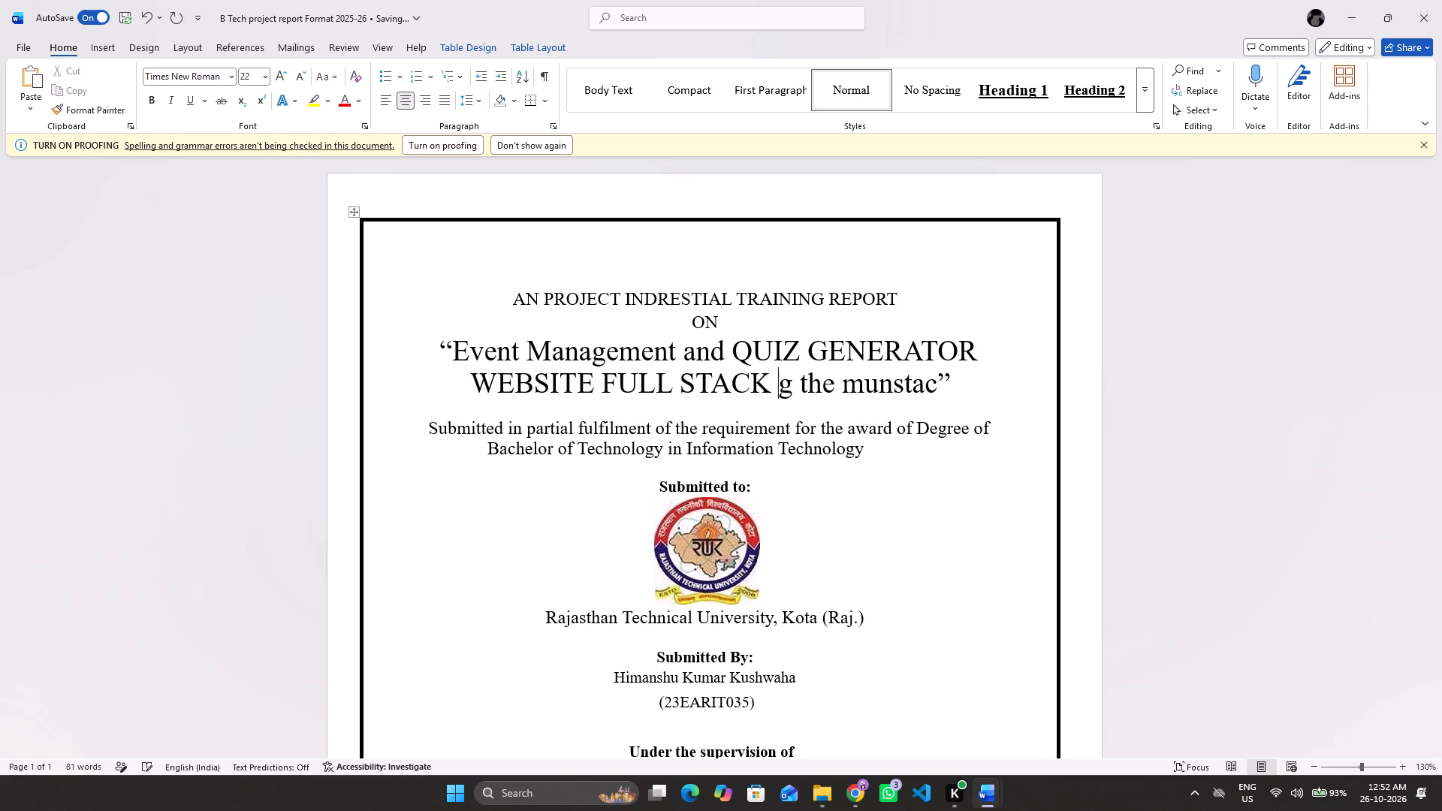
pyautogui.press('Delete')
pyautogui.write('USING')
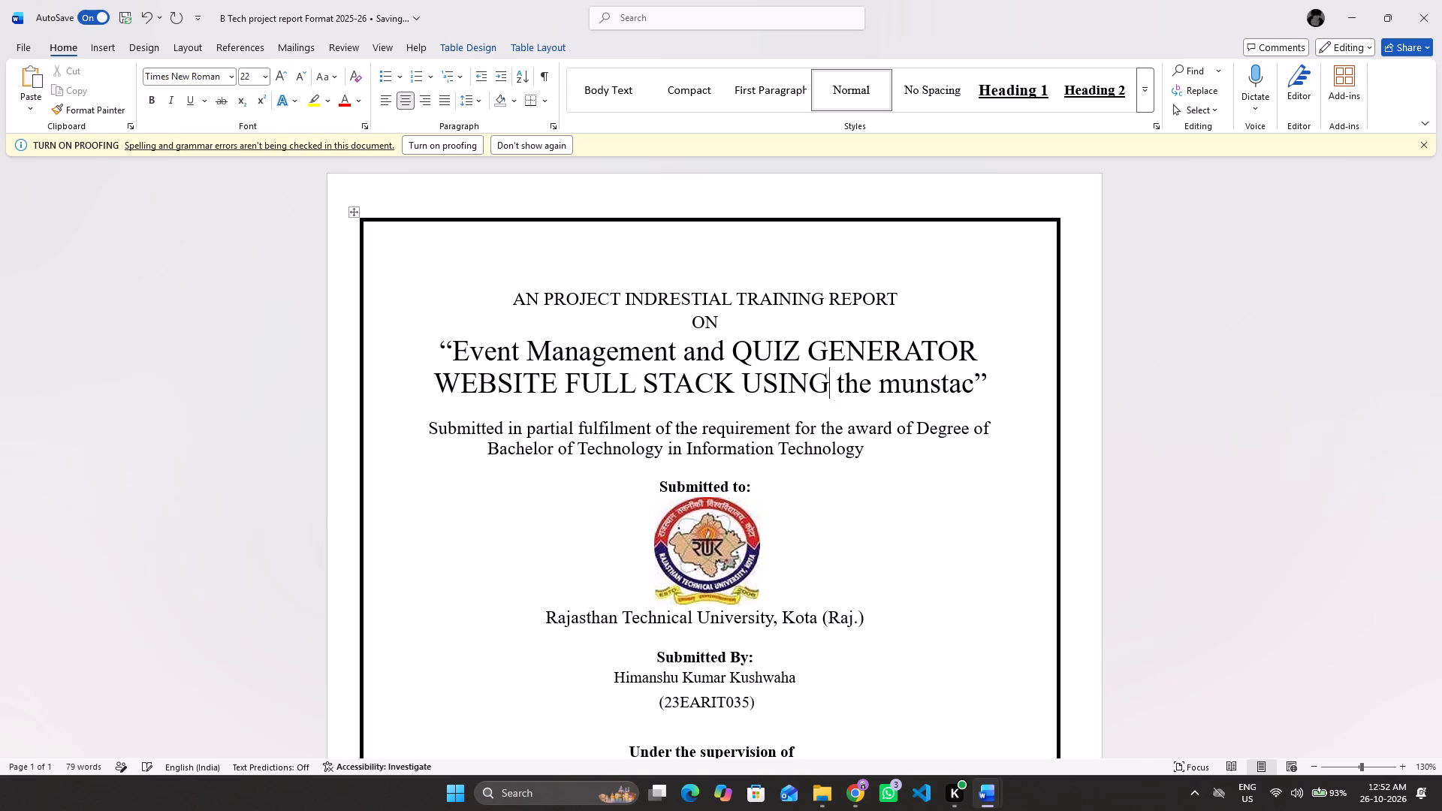
# Retype the word 'the' after 'USING' in the report title as 'THE'.
pyautogui.click(840, 379)
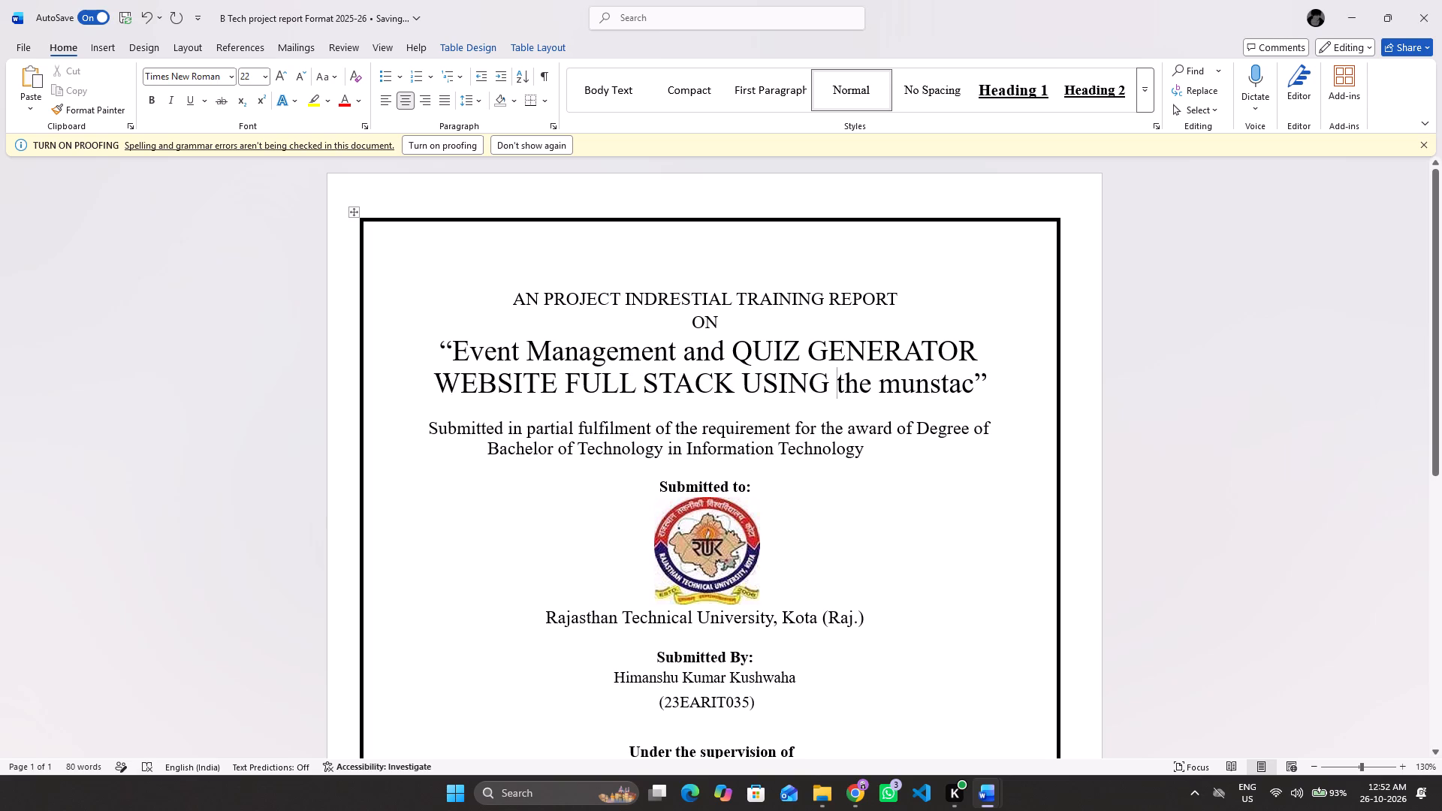
pyautogui.press('Delete')
pyautogui.press('Delete')
pyautogui.press('Delete')
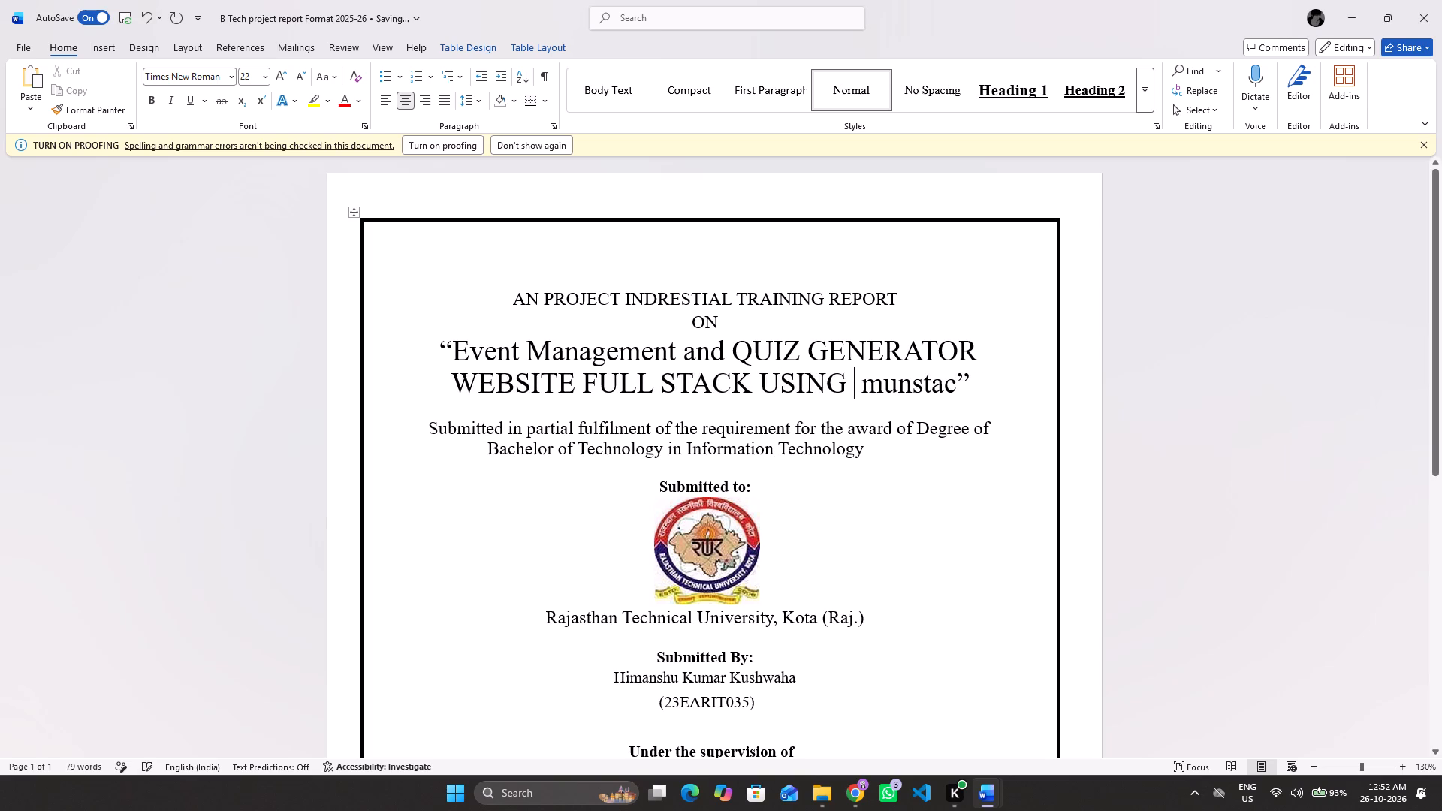
pyautogui.write('THE')
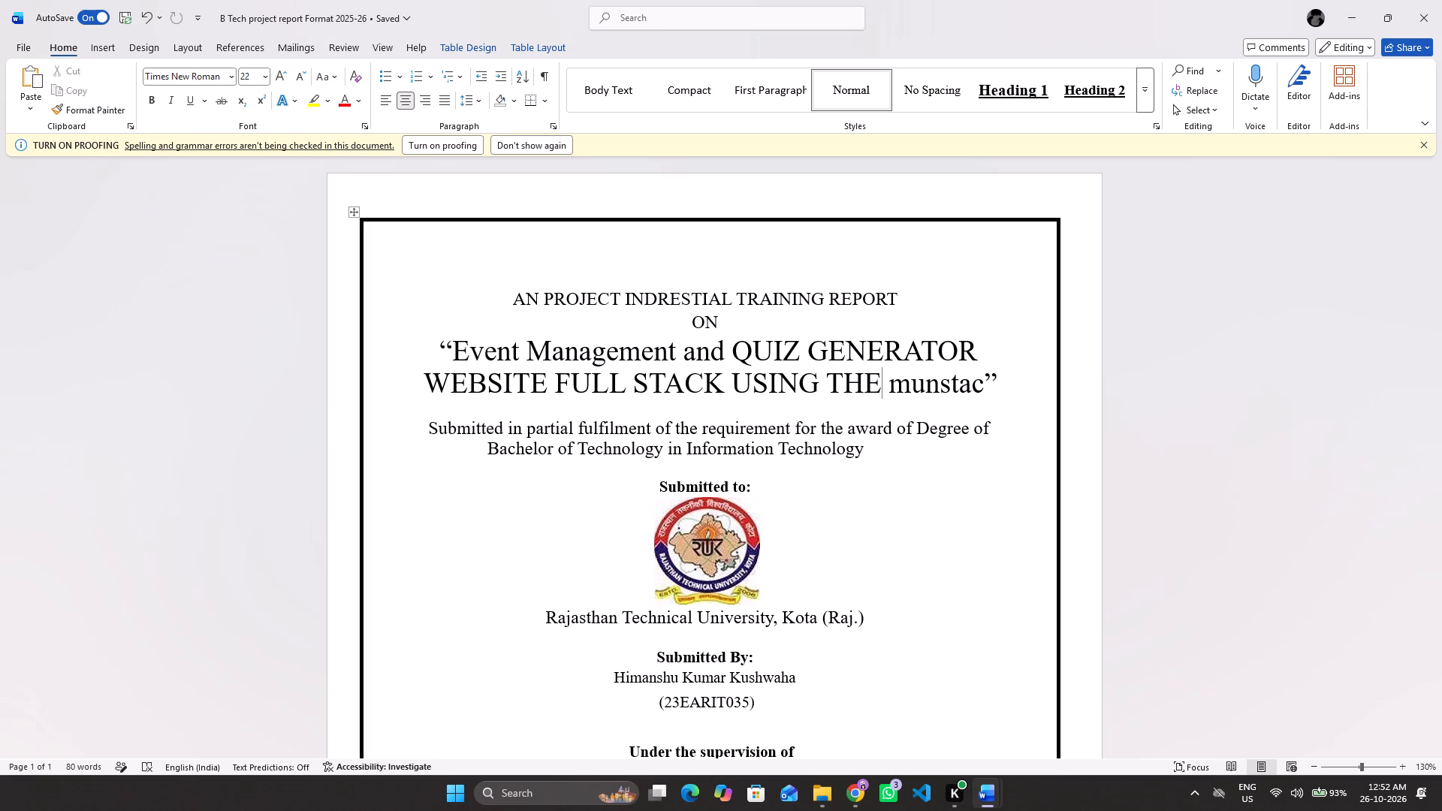
# Replace 'munstac' at the end of the report title with 'MERN STACK', keeping the closing quotation mark.
pyautogui.press('space')
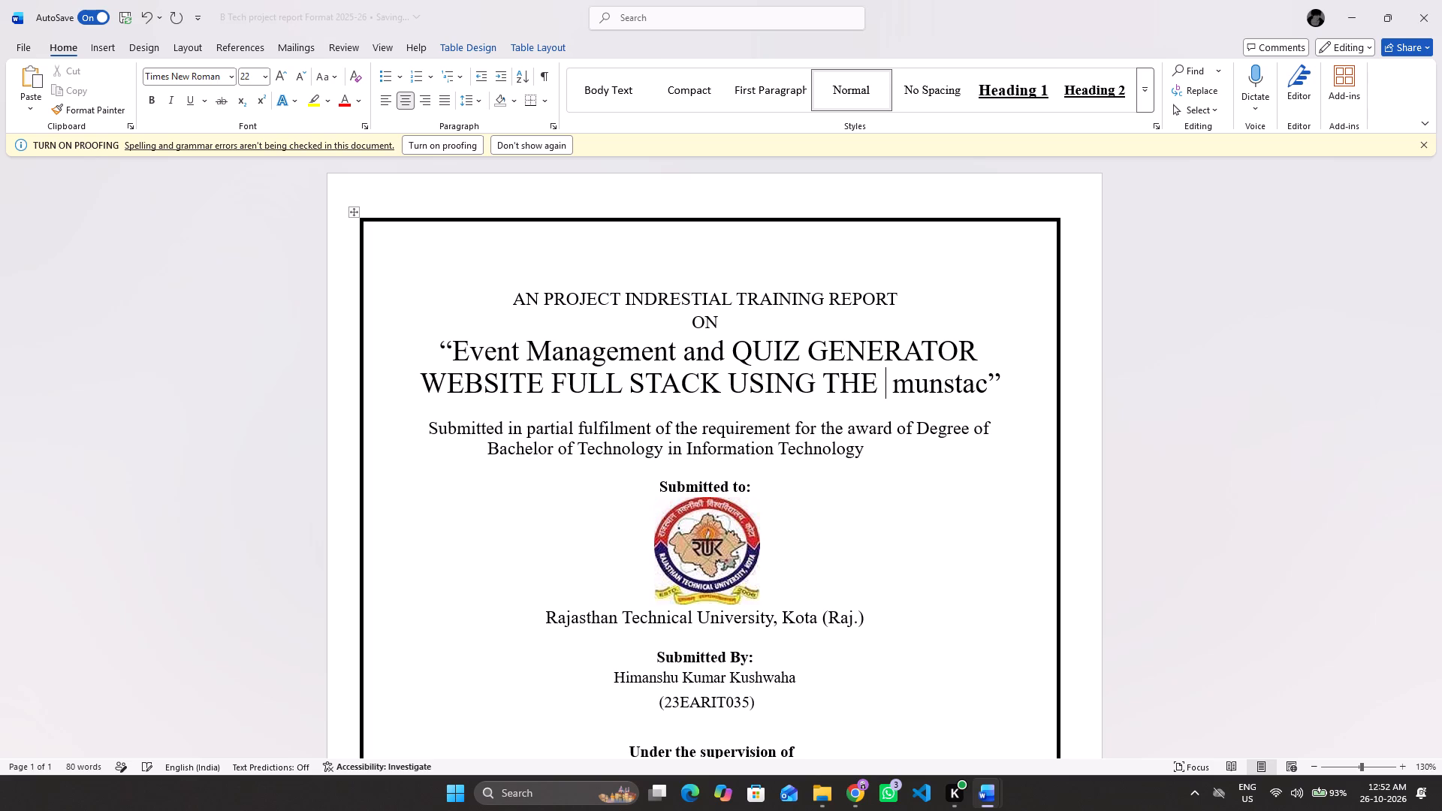
pyautogui.write('MER')
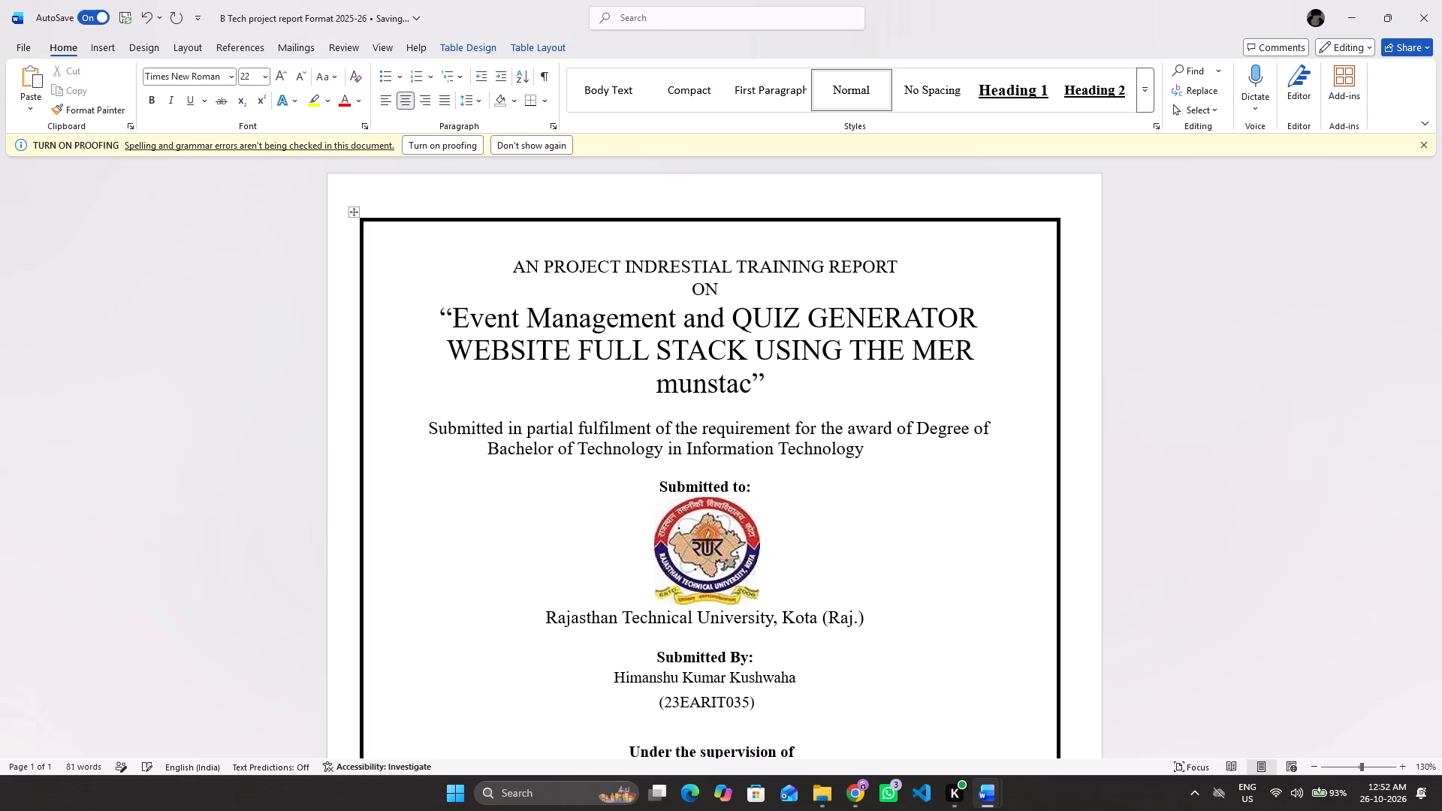
pyautogui.write('N')
pyautogui.press('space')
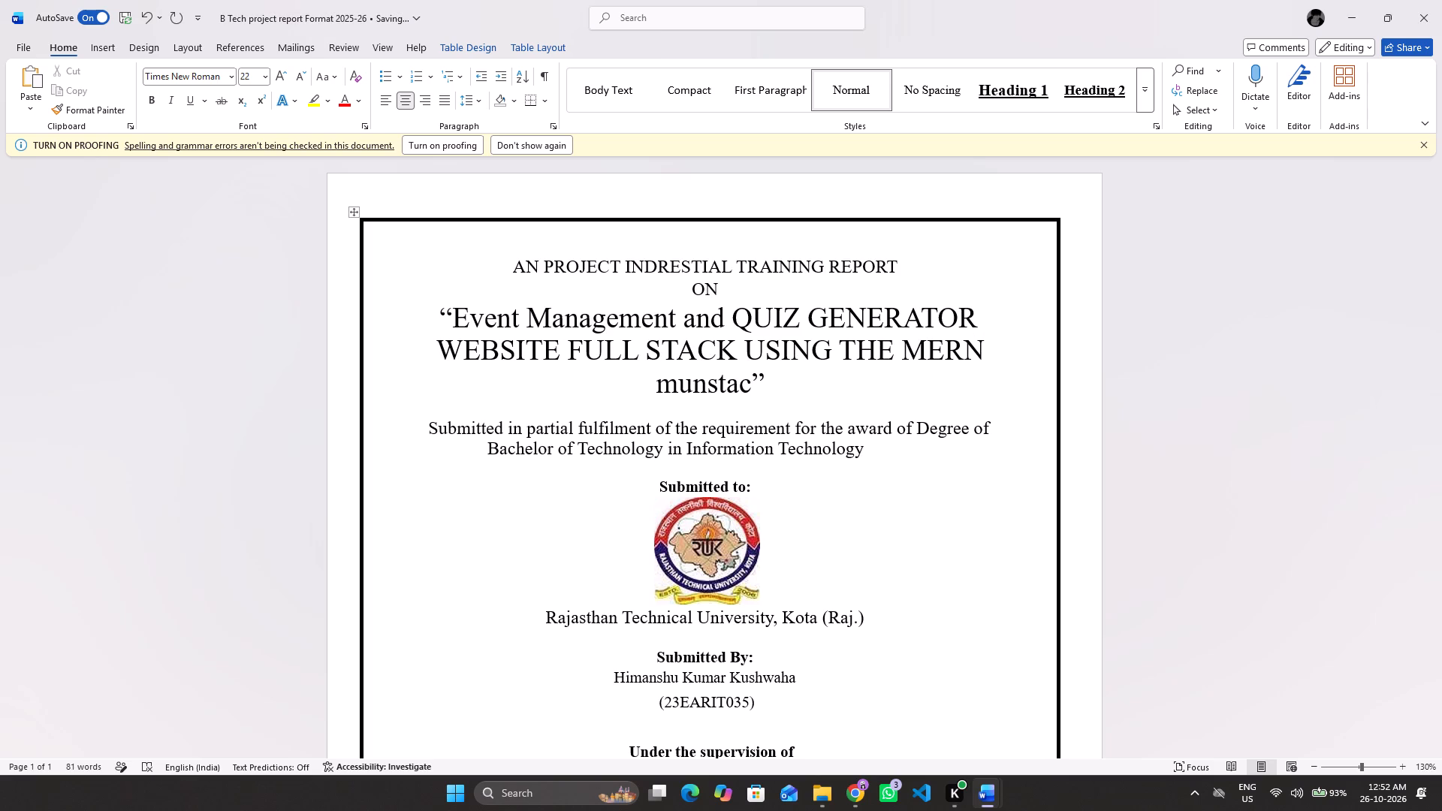
pyautogui.write('STACK')
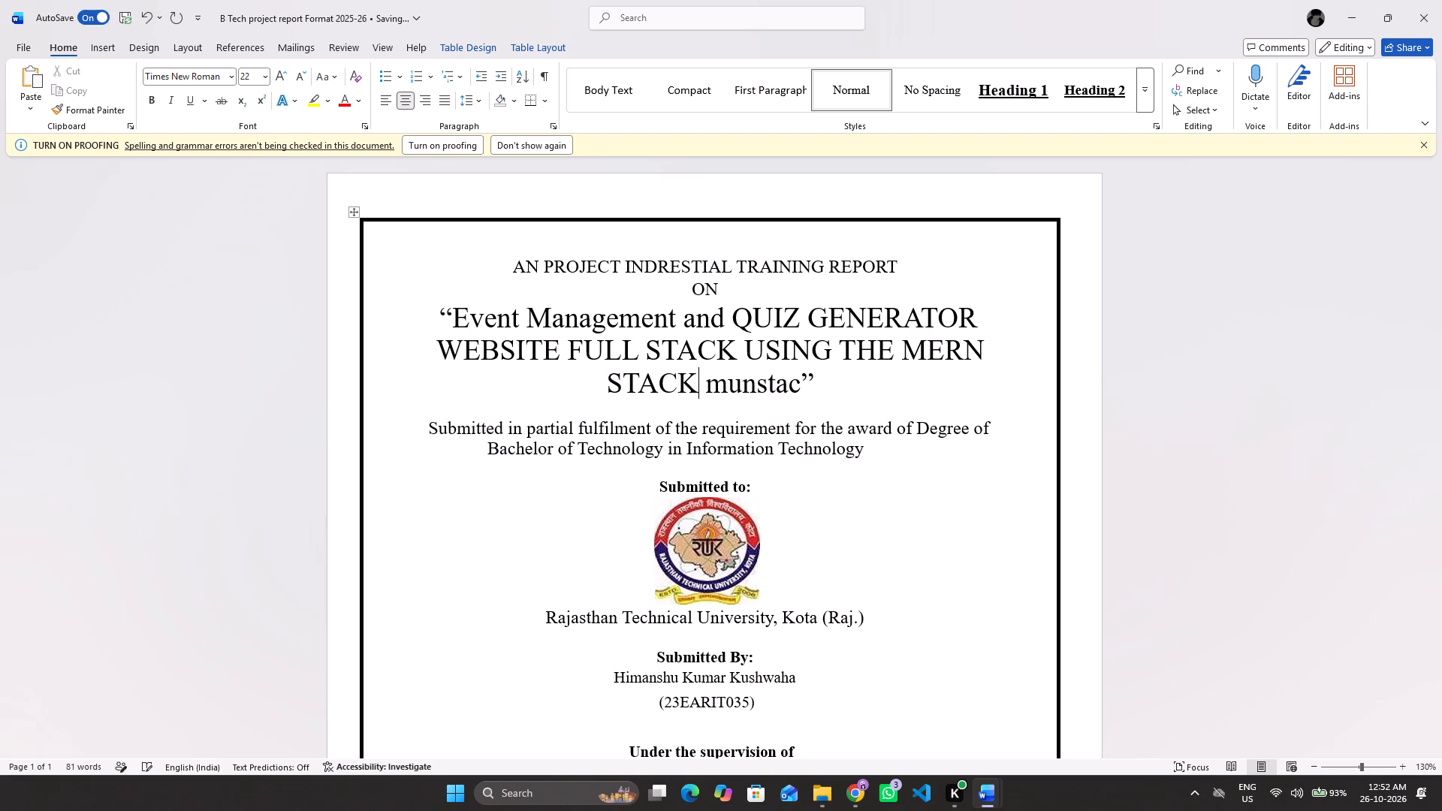
pyautogui.press('Delete')
pyautogui.press('Delete')
pyautogui.press('Delete')
pyautogui.press('Delete')
pyautogui.press('Delete')
pyautogui.press('Delete')
pyautogui.press('Delete')
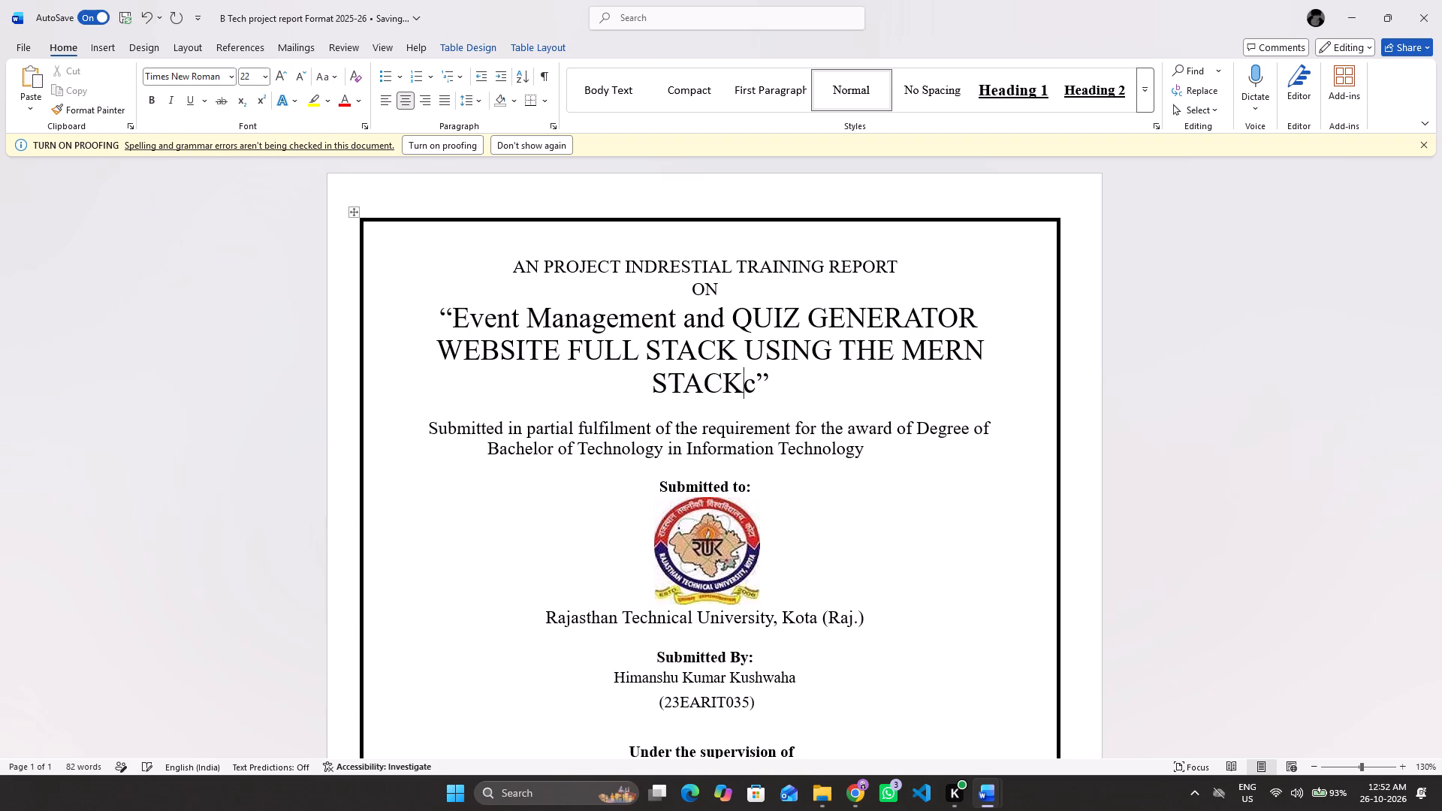
pyautogui.press('Delete')
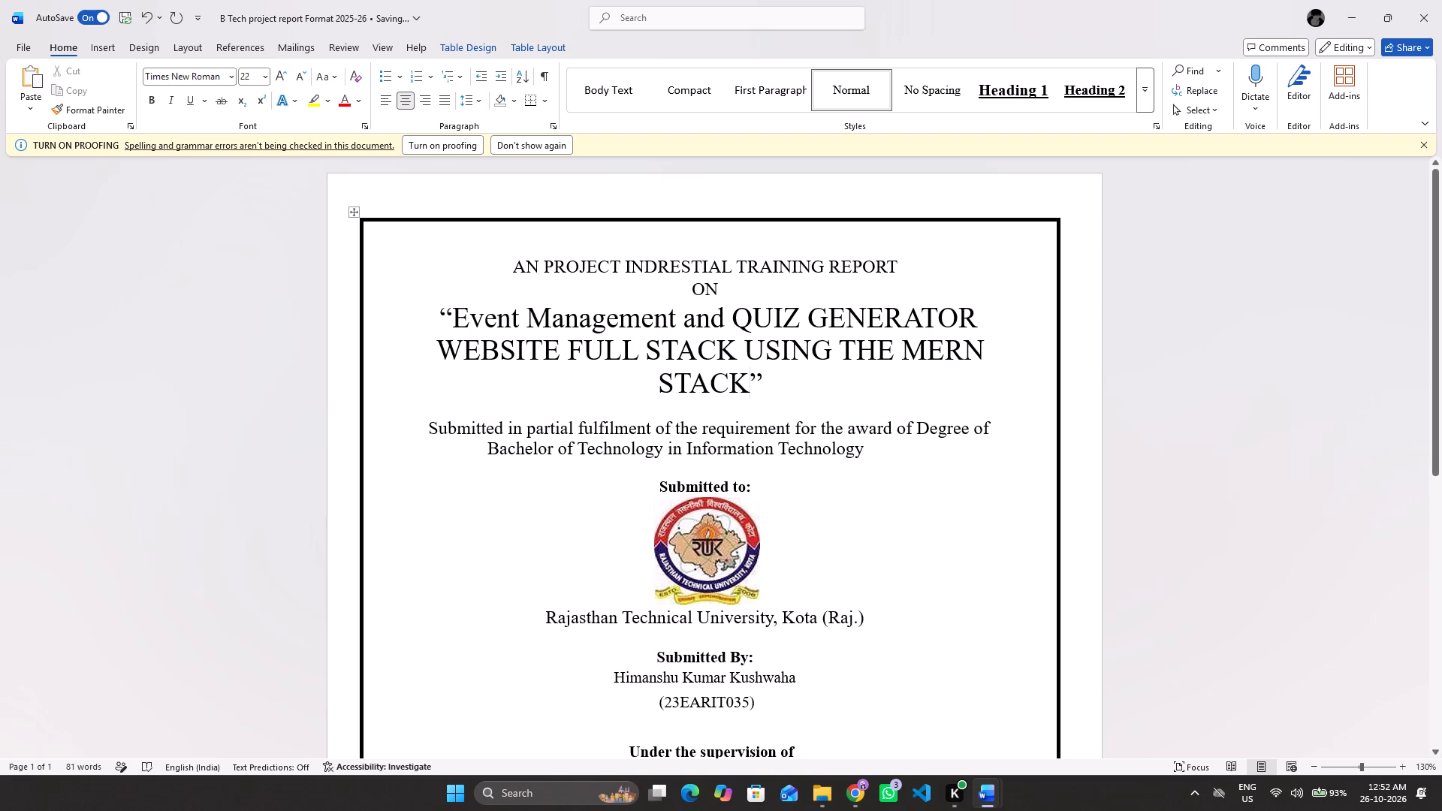
# Retype the first word of the report title, 'Event', in capitals as 'EVENT'.
pyautogui.click(520, 319)
pyautogui.press('BackSpace')
pyautogui.press('BackSpace')
pyautogui.press('BackSpace')
pyautogui.press('BackSpace')
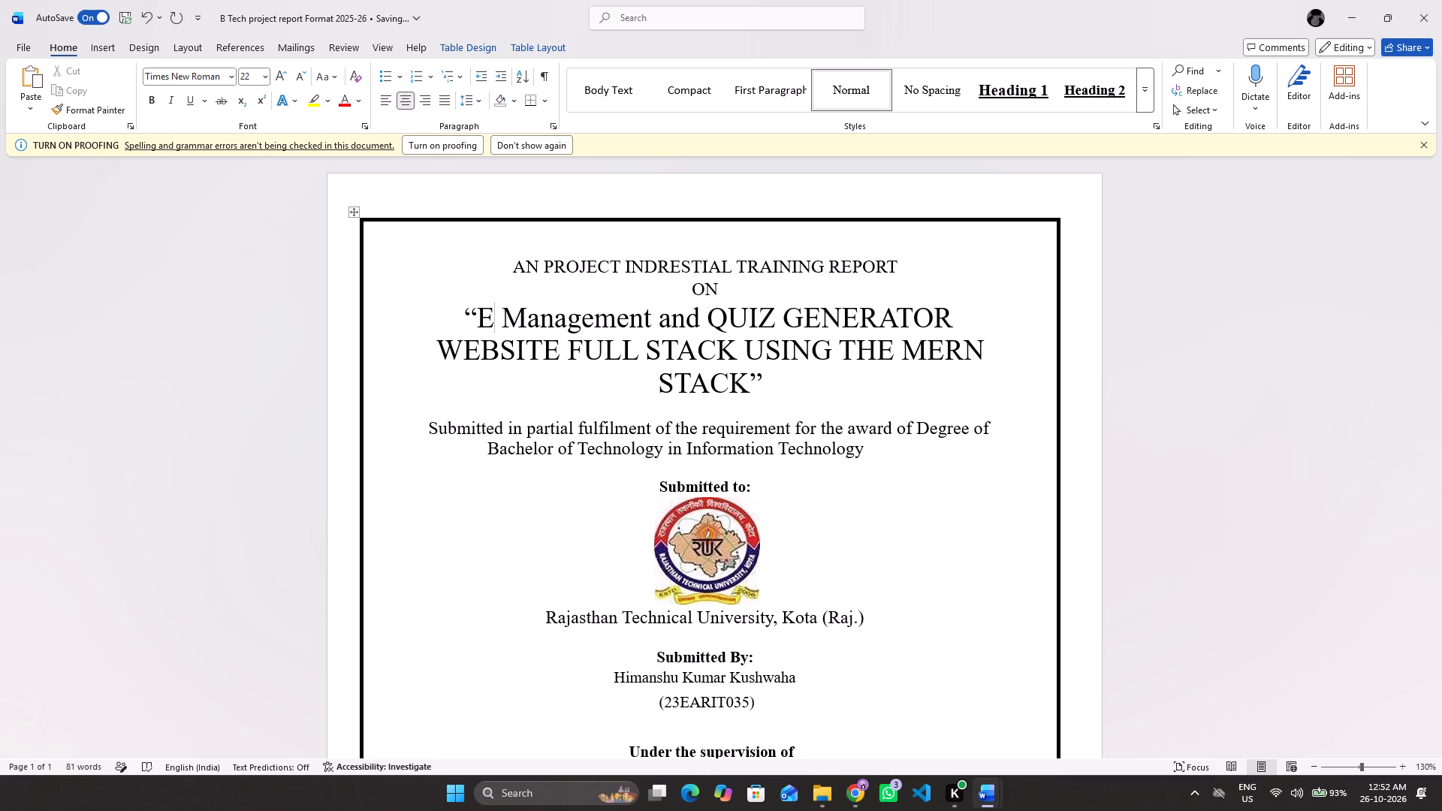
pyautogui.write('VENT')
pyautogui.press('space')
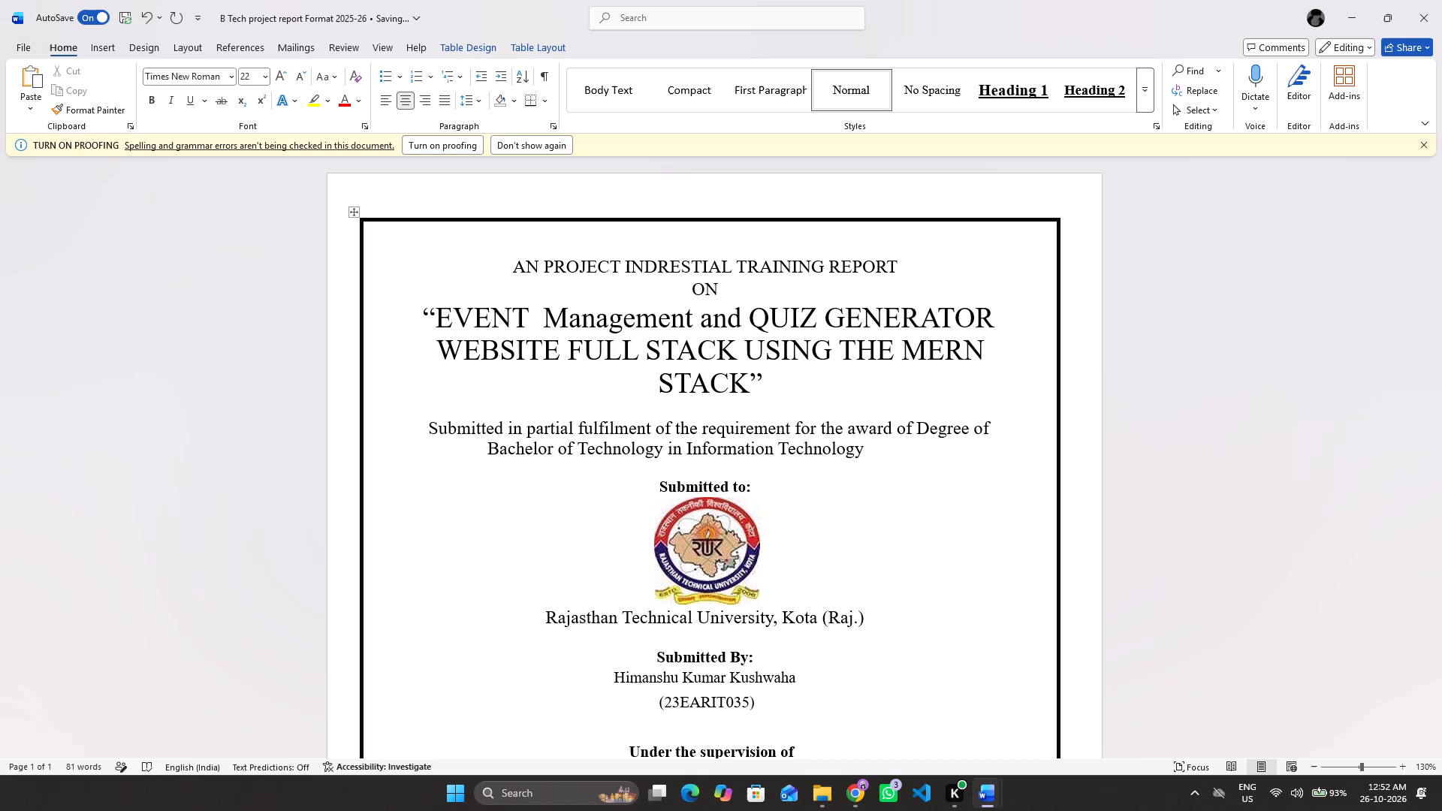
# Replace 'Management and' in the report title with 'MANAGEMENT AND' in capitals.
pyautogui.write('MAN')
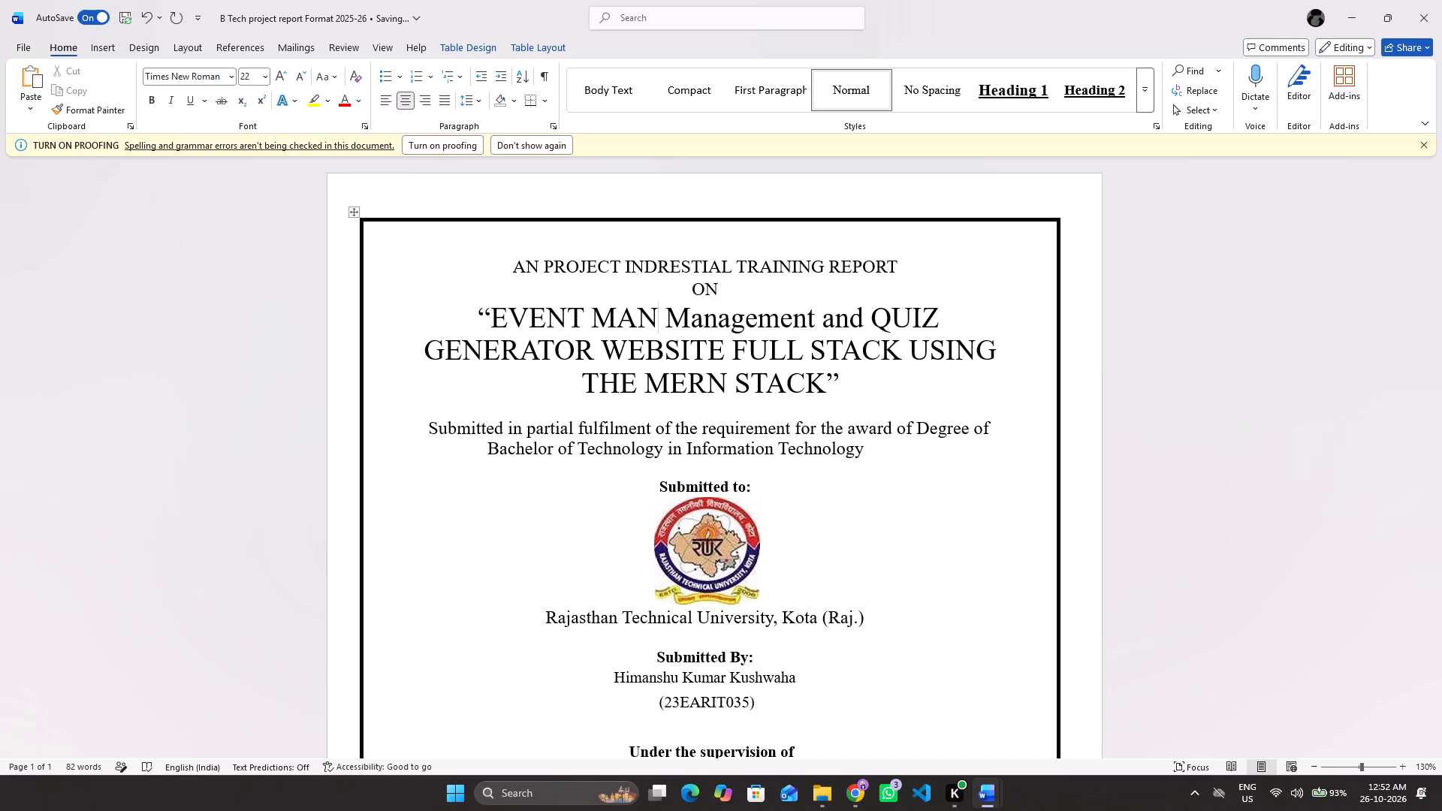
pyautogui.write('AGEMENT')
pyautogui.press('Delete')
pyautogui.press('Delete')
pyautogui.press('Delete')
pyautogui.press('Delete')
pyautogui.press('Delete')
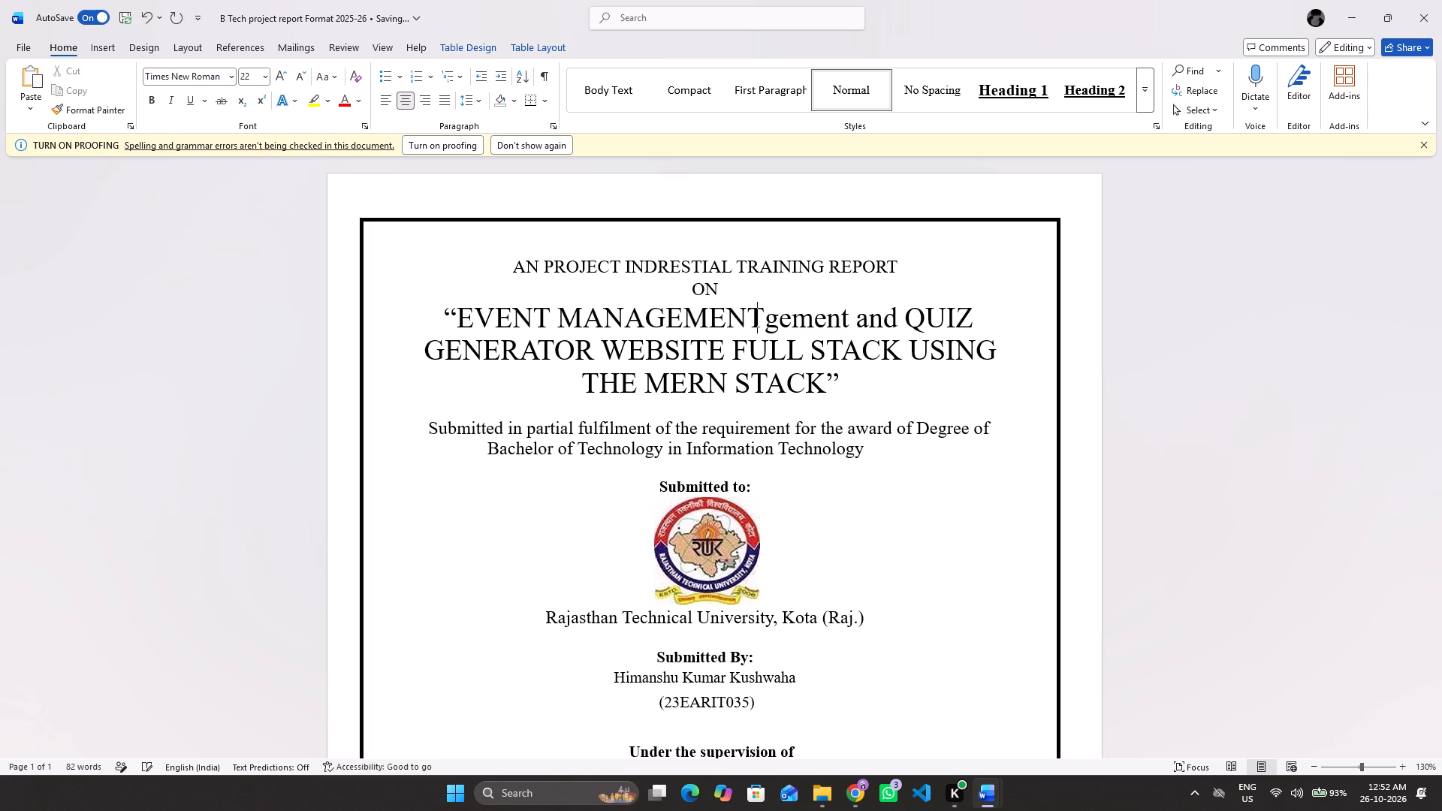
pyautogui.press('Delete')
pyautogui.press('Delete')
pyautogui.press('Delete')
pyautogui.press('Delete')
pyautogui.press('Delete')
pyautogui.press('Delete')
pyautogui.press('Delete')
pyautogui.press('Delete')
pyautogui.press('Delete')
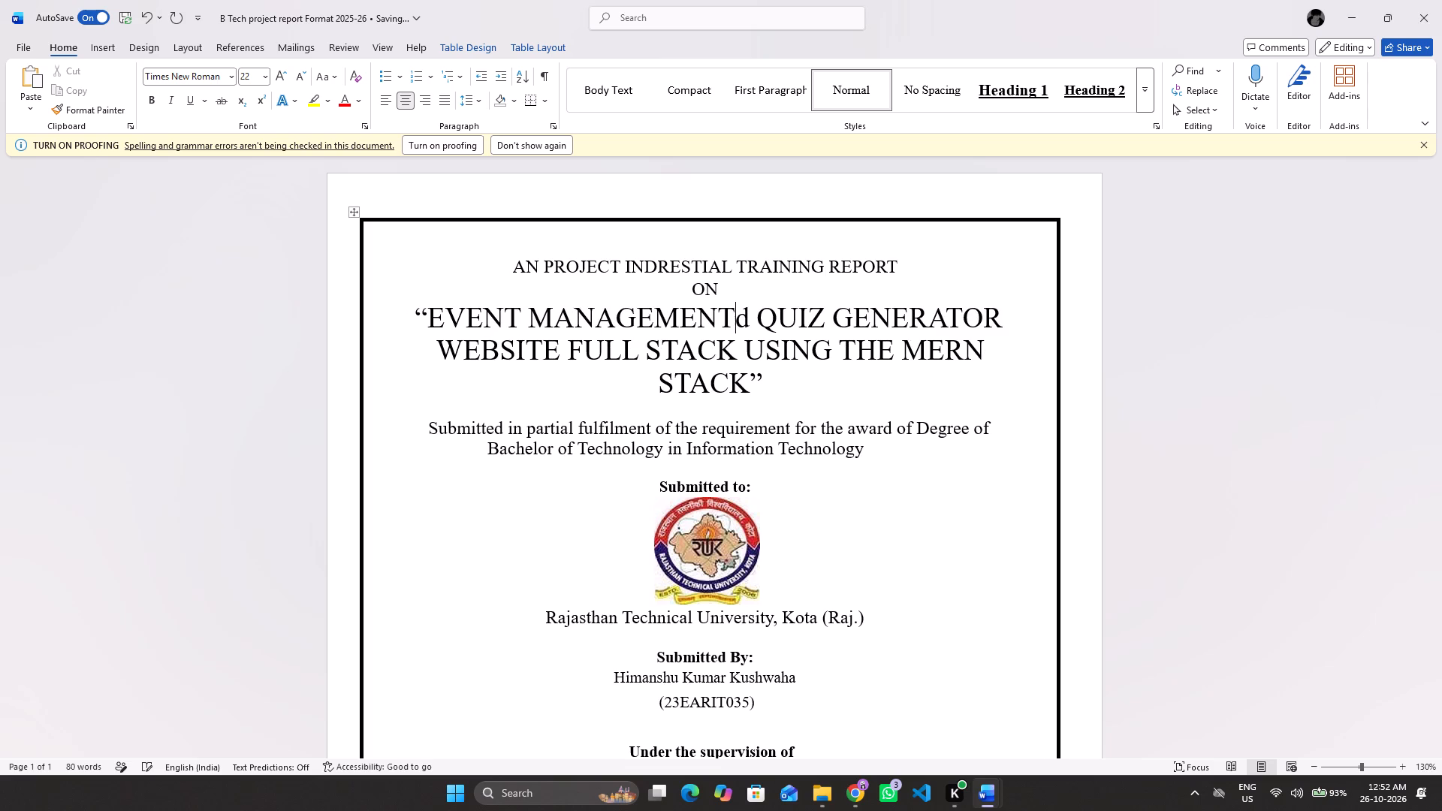
pyautogui.press('Delete')
pyautogui.press('space')
pyautogui.write('AND')
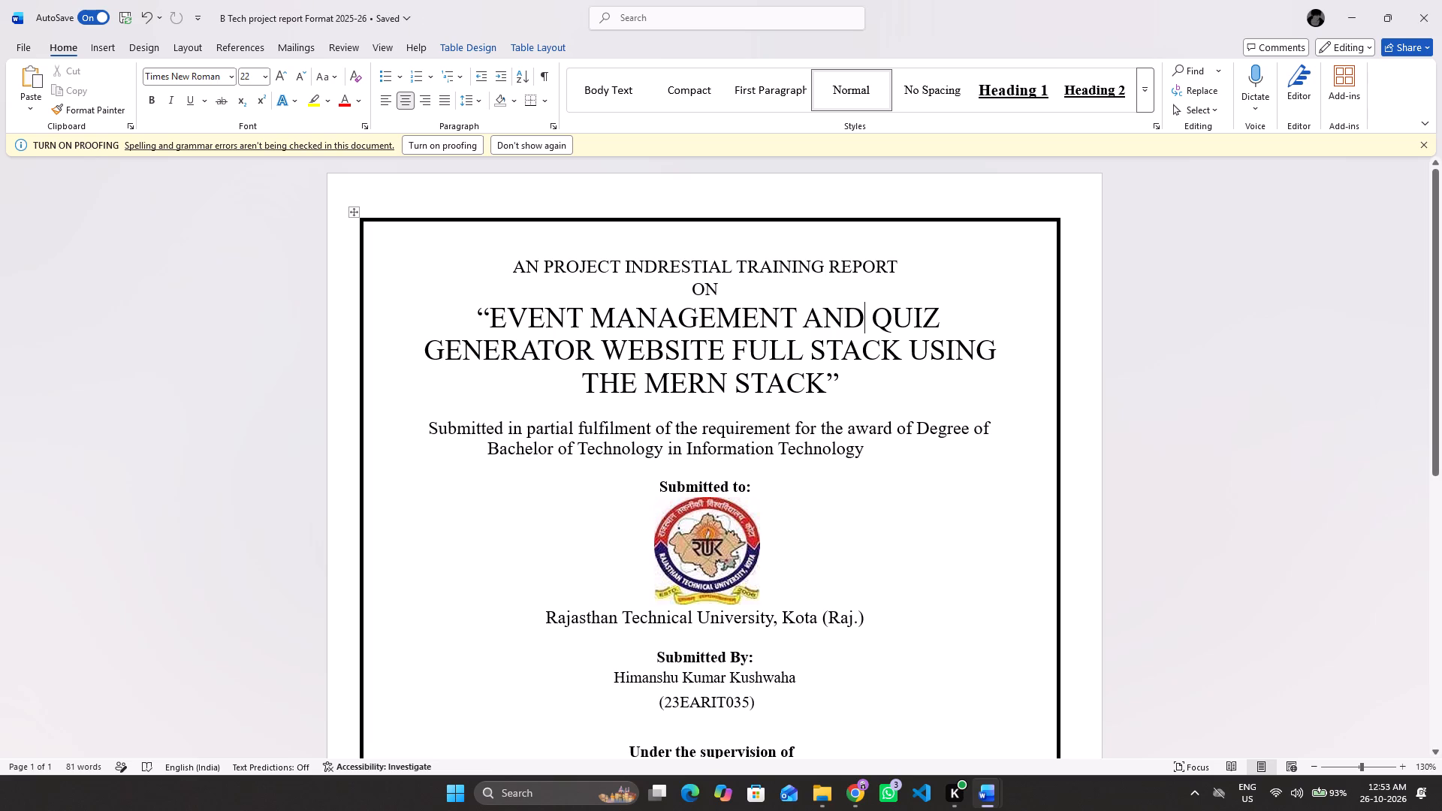
# Format the whole quoted report title as bold with font size 18.
pyautogui.moveTo(475, 315); pyautogui.dragTo(845, 377)
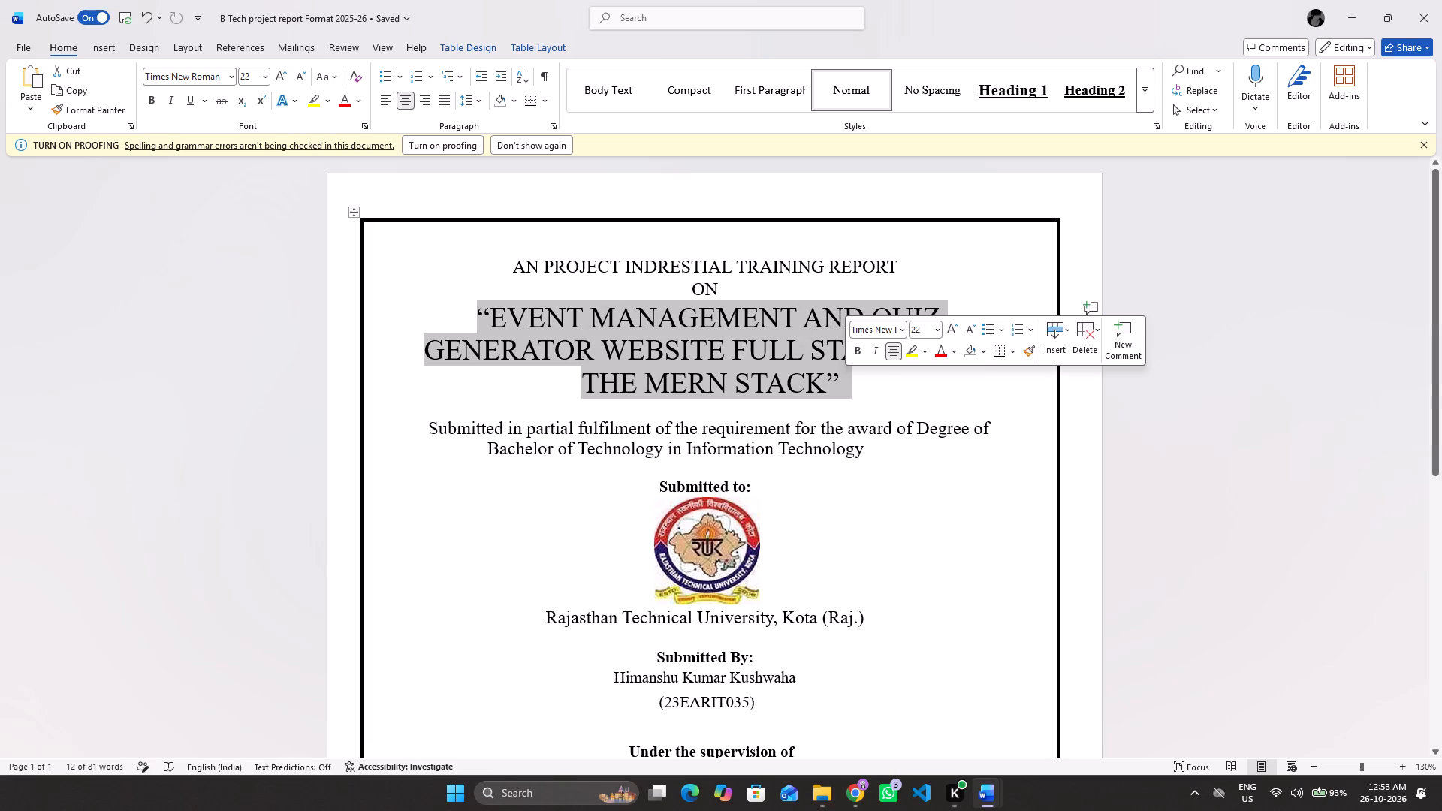
pyautogui.click(858, 350)
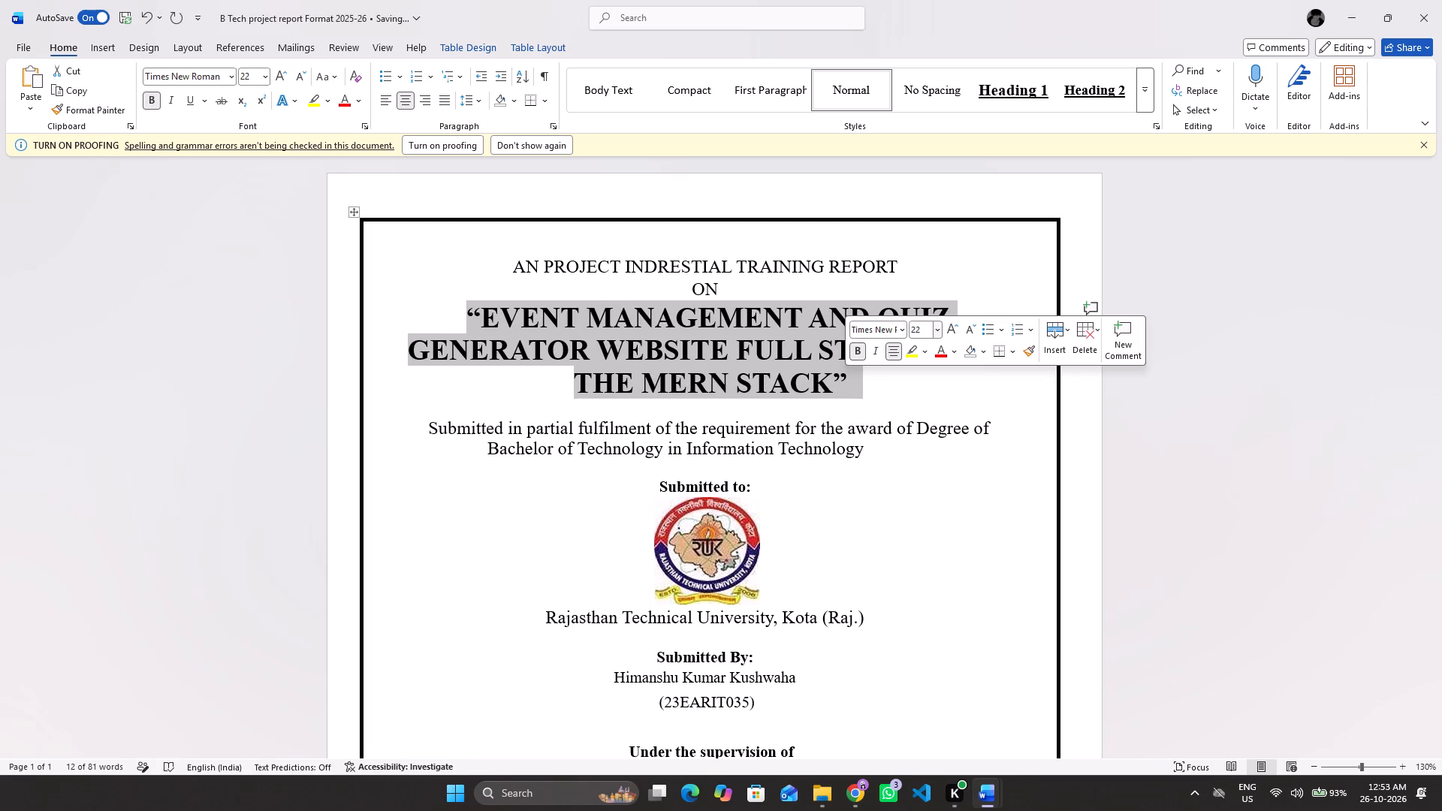
pyautogui.click(935, 333)
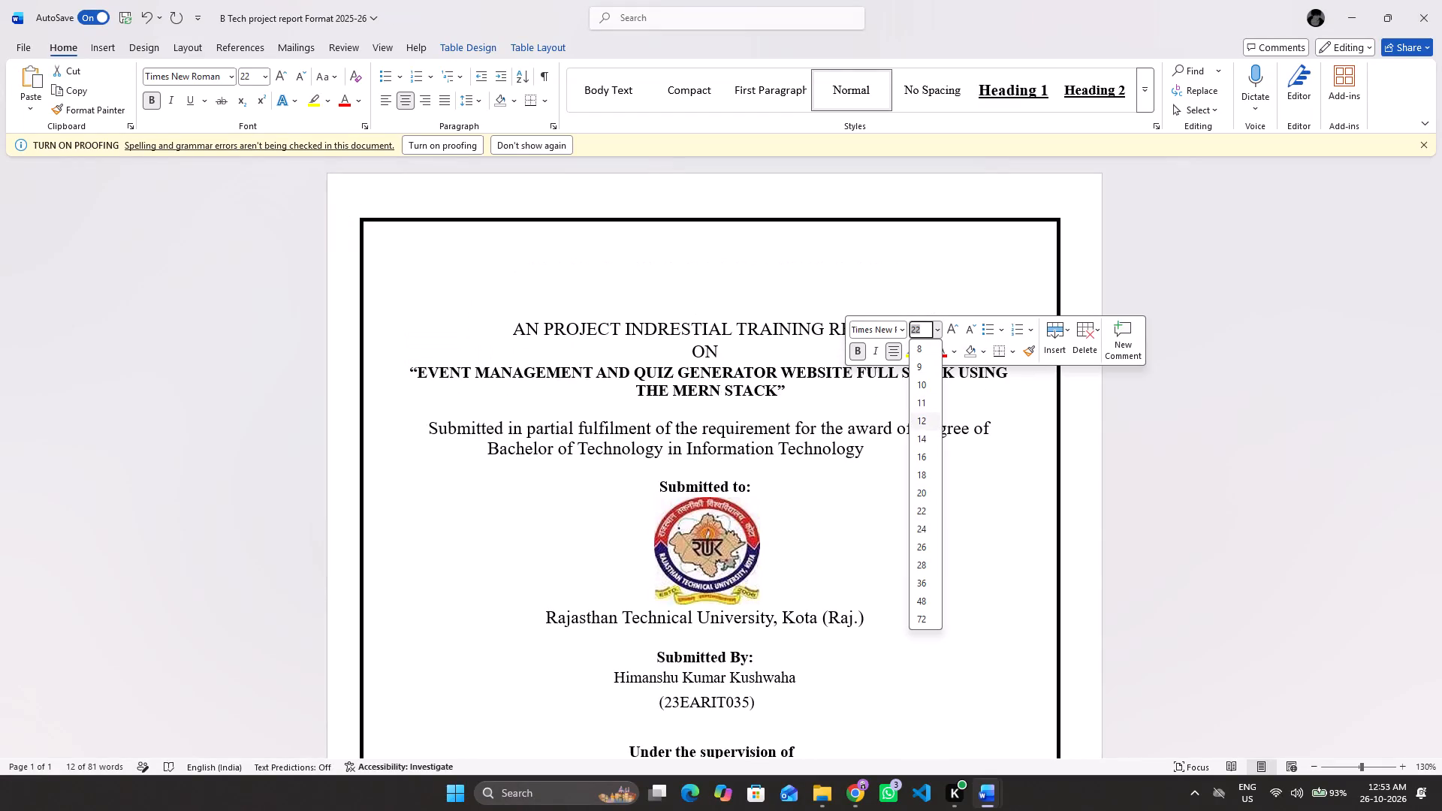
pyautogui.click(925, 477)
pyautogui.click(916, 470)
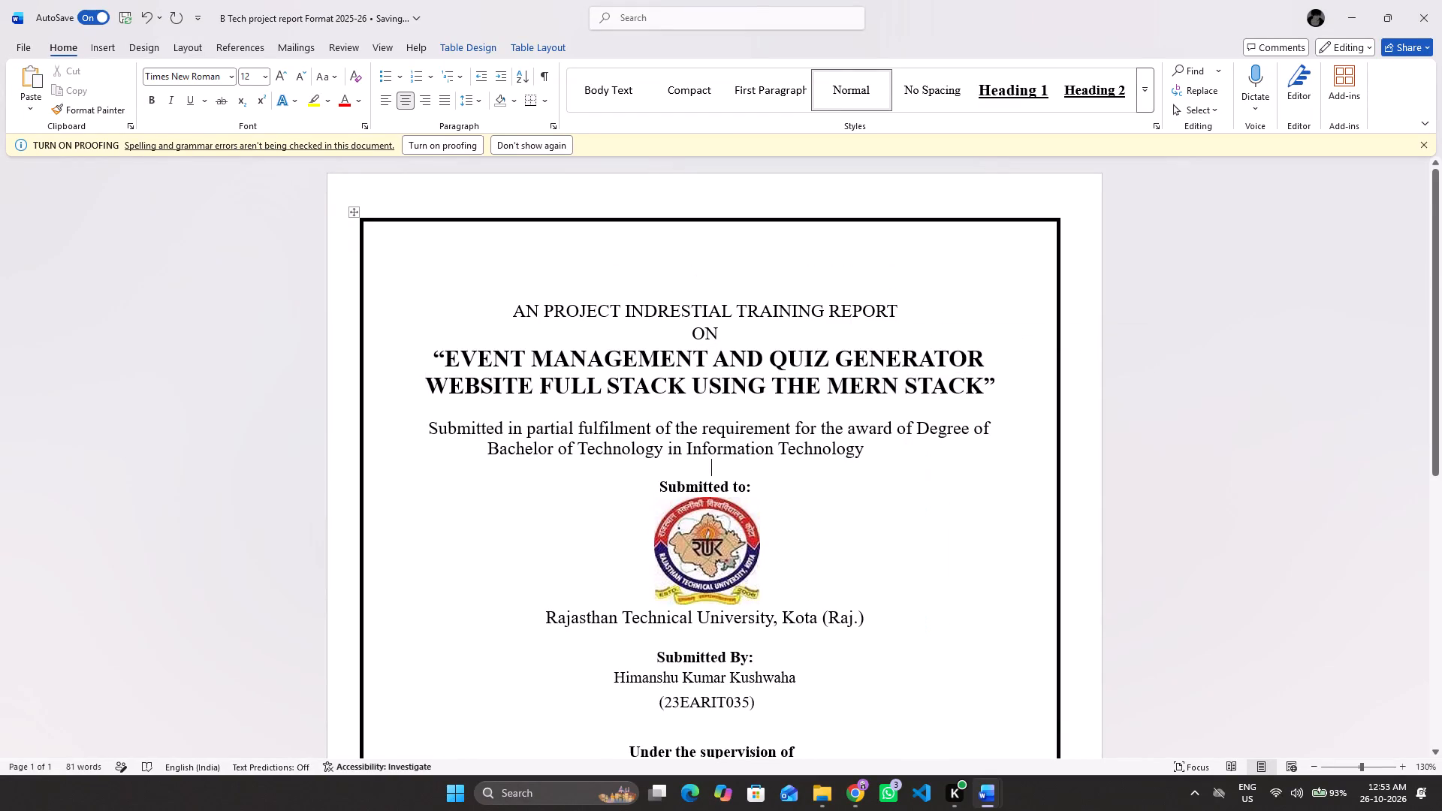
# Review the cover page layout from the report title down to the supervisor details and college logo.
pyautogui.scroll(-1, 916, 470)
pyautogui.keyDown('ctrl'); pyautogui.scroll(-1, 916, 470); pyautogui.keyUp('ctrl')
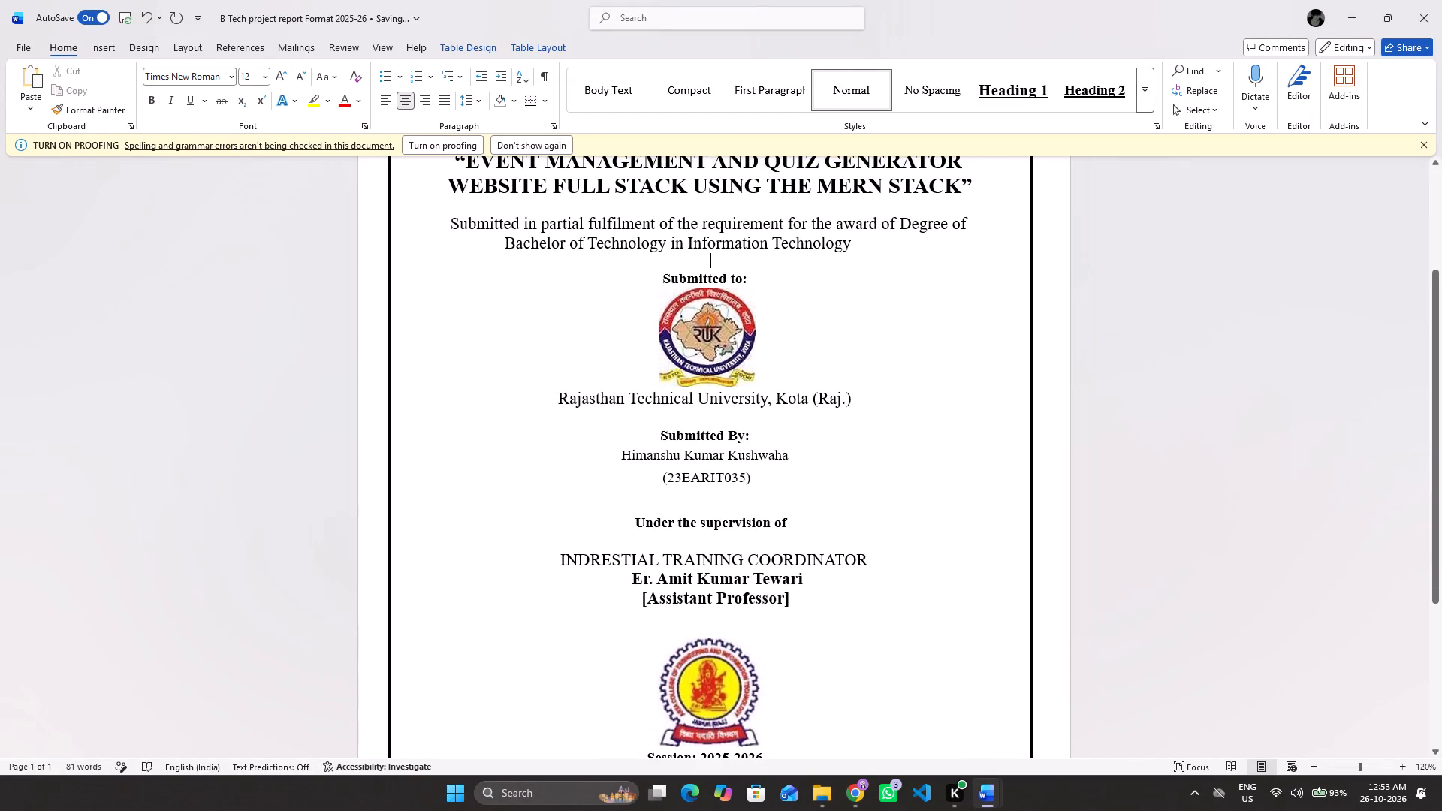
pyautogui.scroll(1, 916, 470)
pyautogui.scroll(-2, 916, 470)
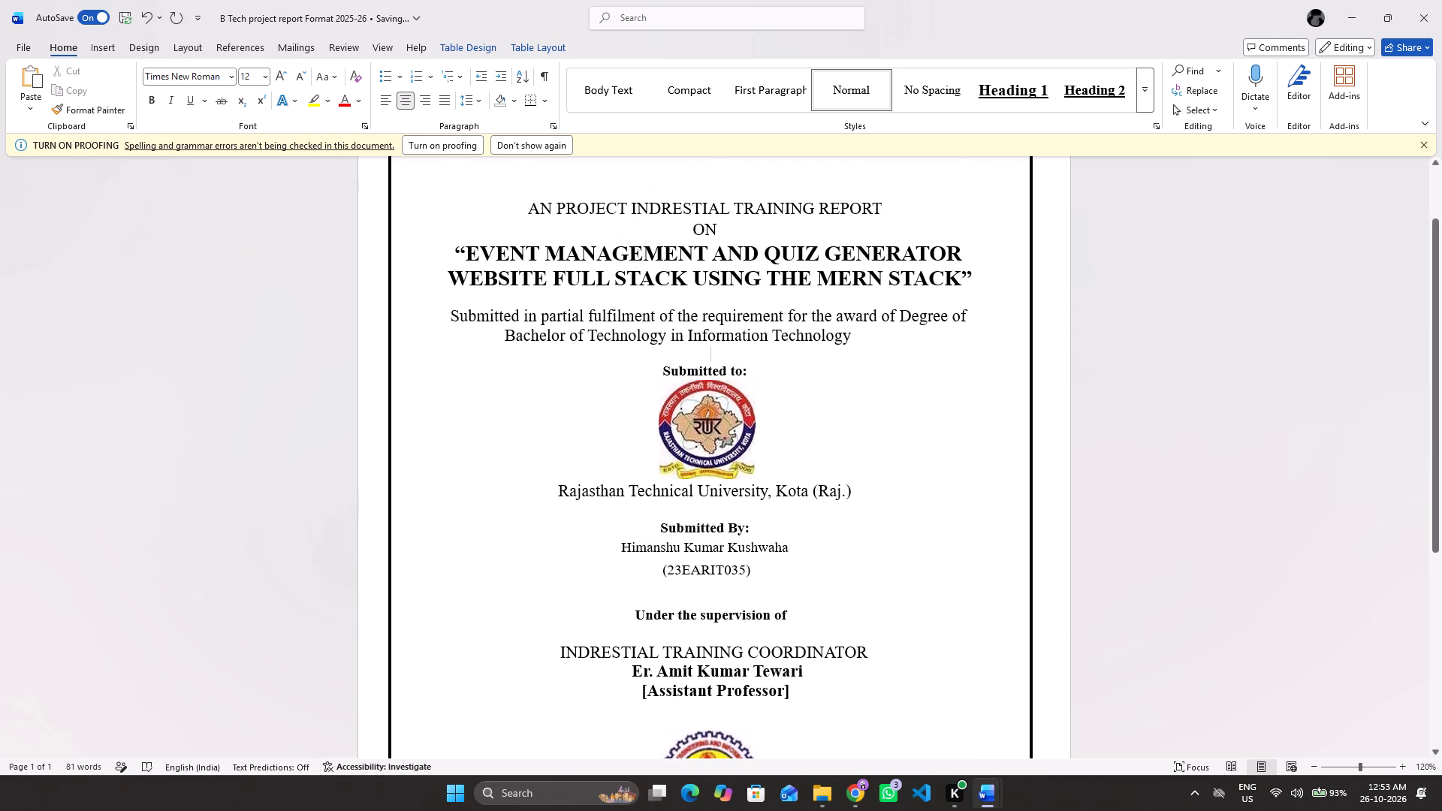
pyautogui.scroll(-3, 916, 470)
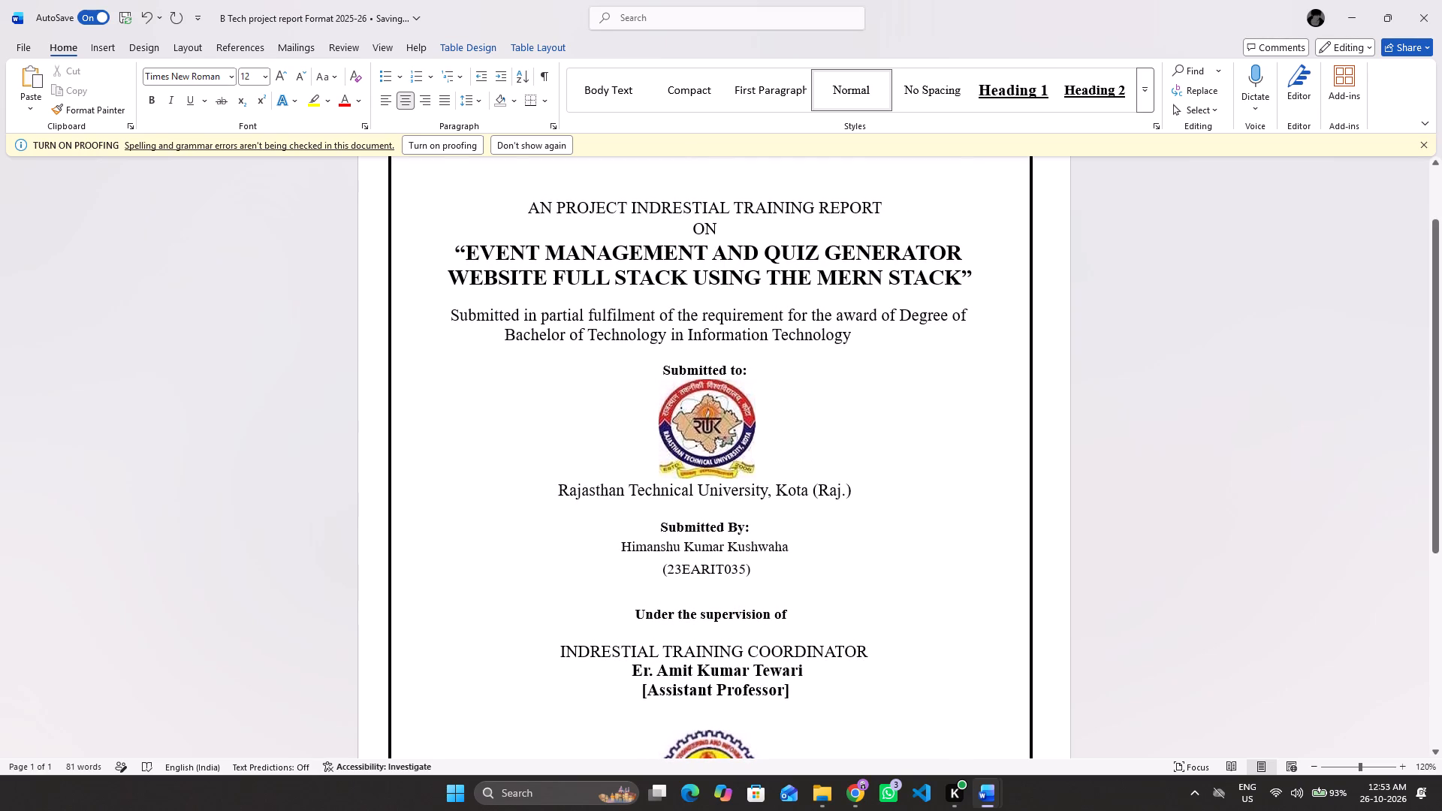
# Review the whole cover page, from the report title down to the session and college address block.
pyautogui.scroll(-1, 916, 470)
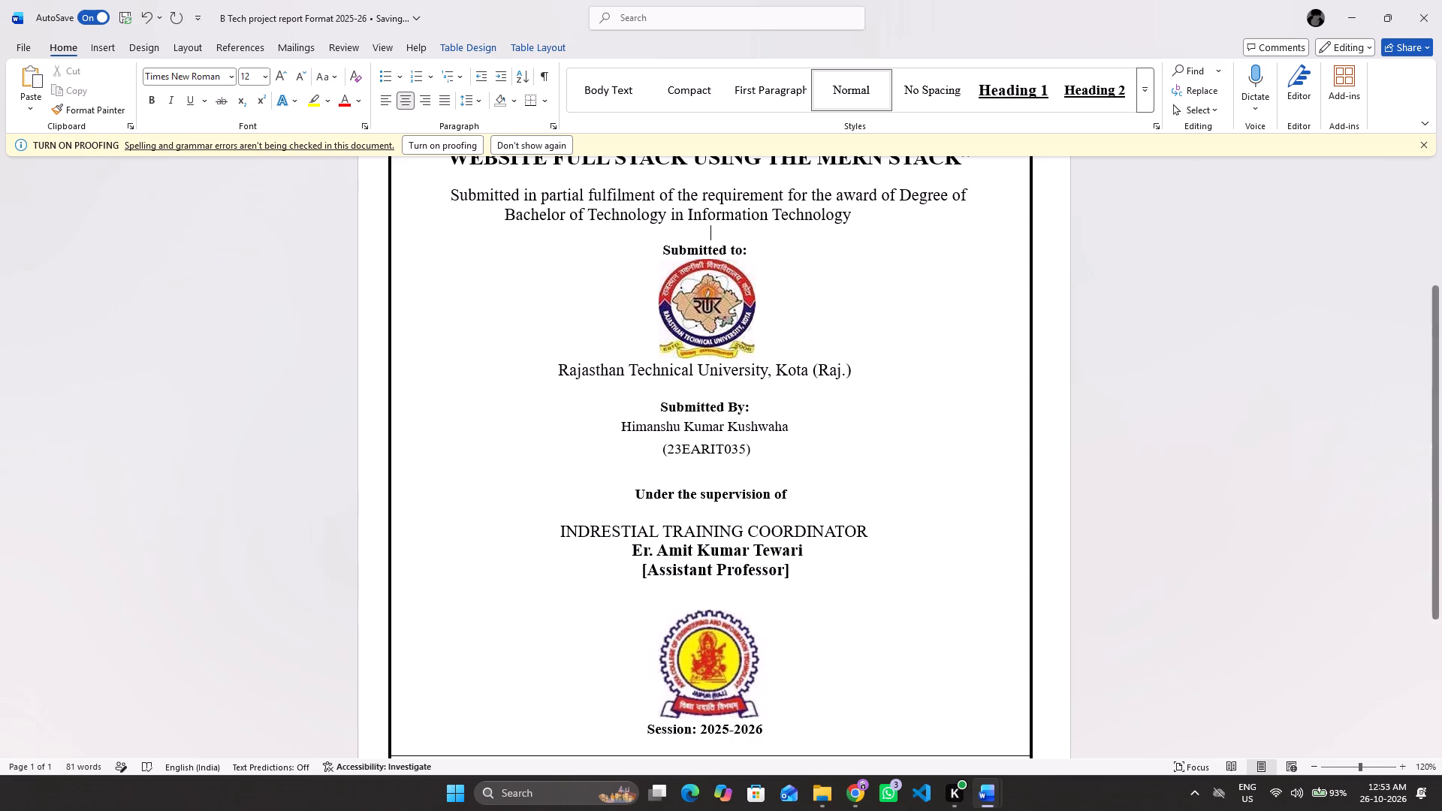
pyautogui.scroll(-2, 916, 470)
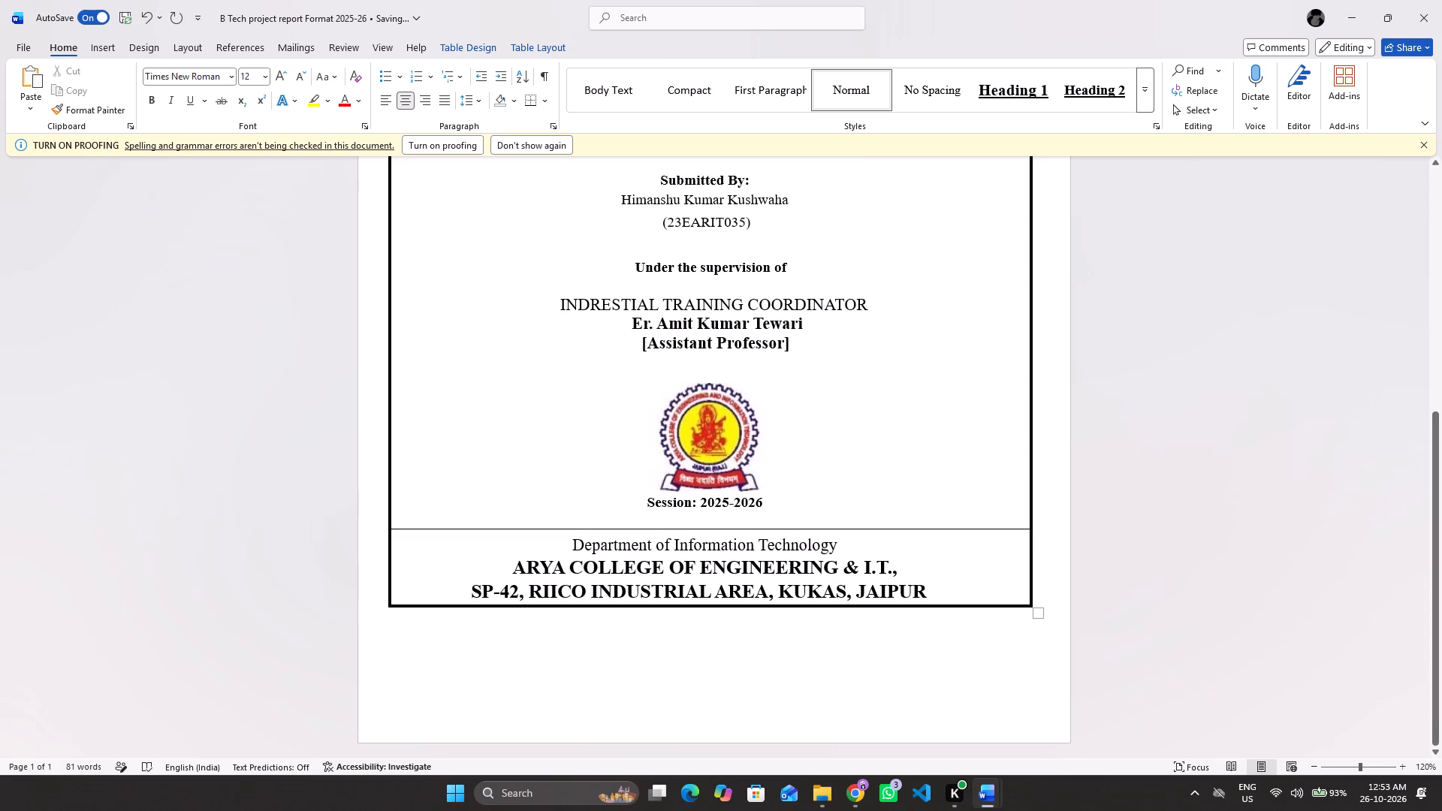
pyautogui.scroll(2, 916, 470)
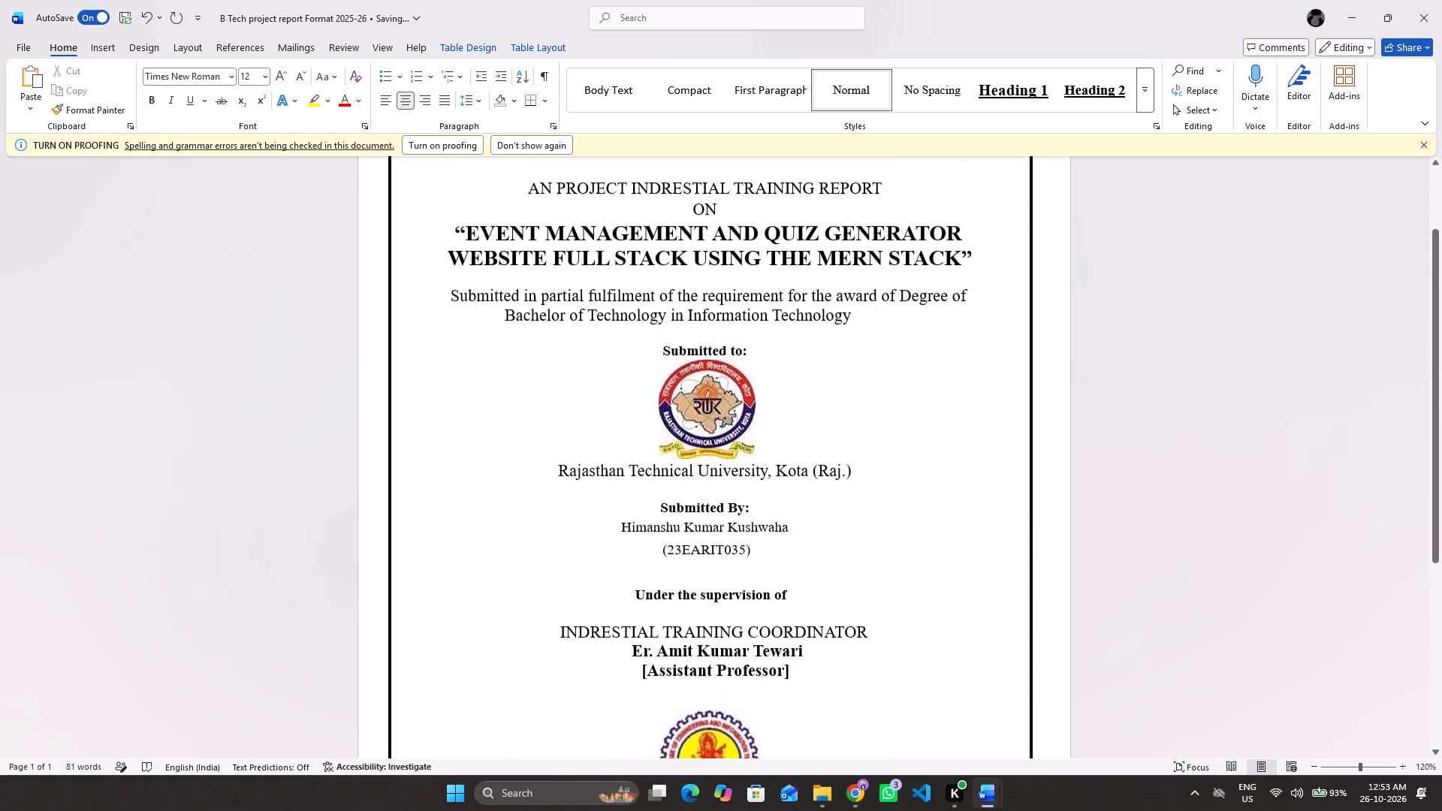
pyautogui.scroll(1, 916, 470)
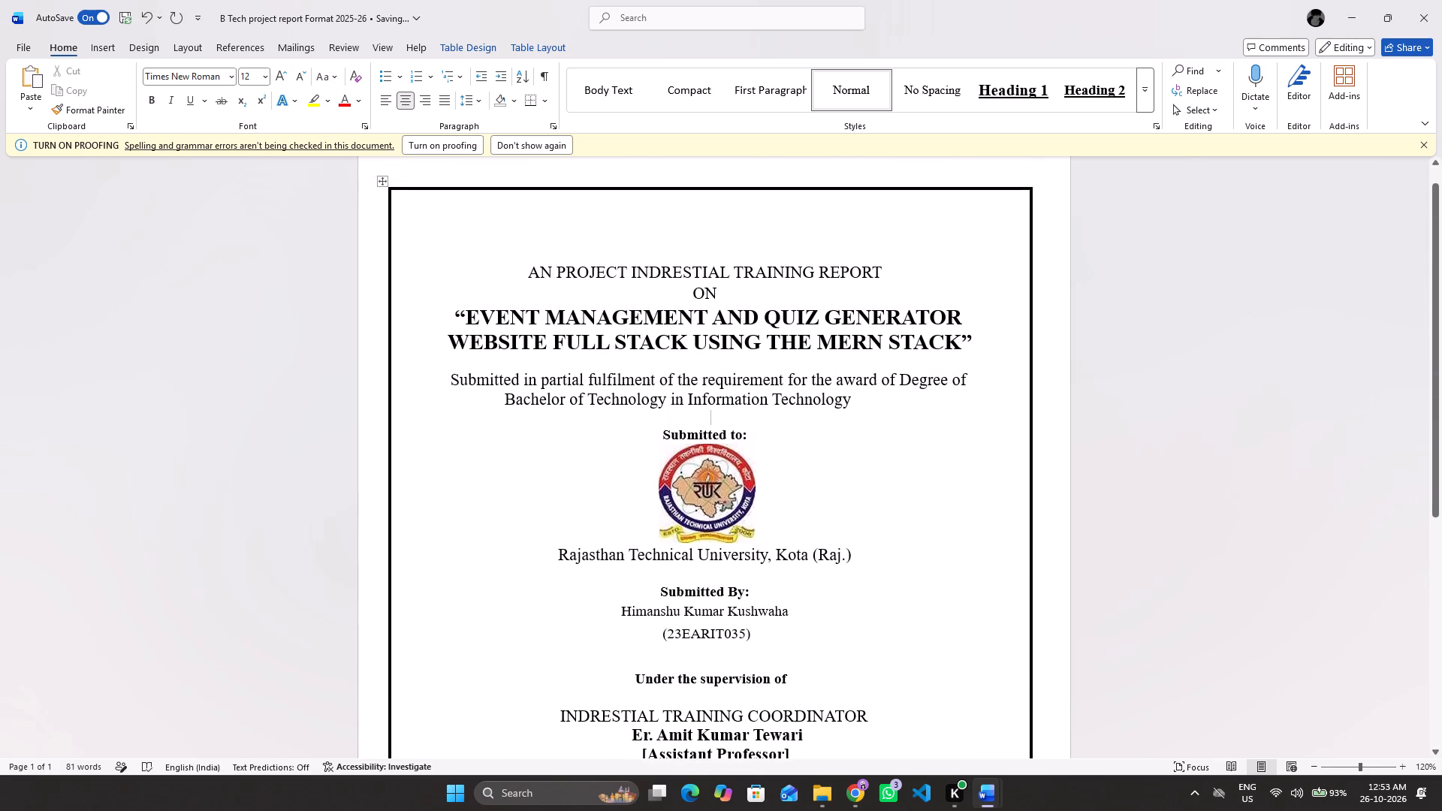
pyautogui.click(680, 234)
# Add a new line directly below 'Under the supervision of' and indent it with spaces to about where that heading starts.
pyautogui.scroll(-2, 730, 378)
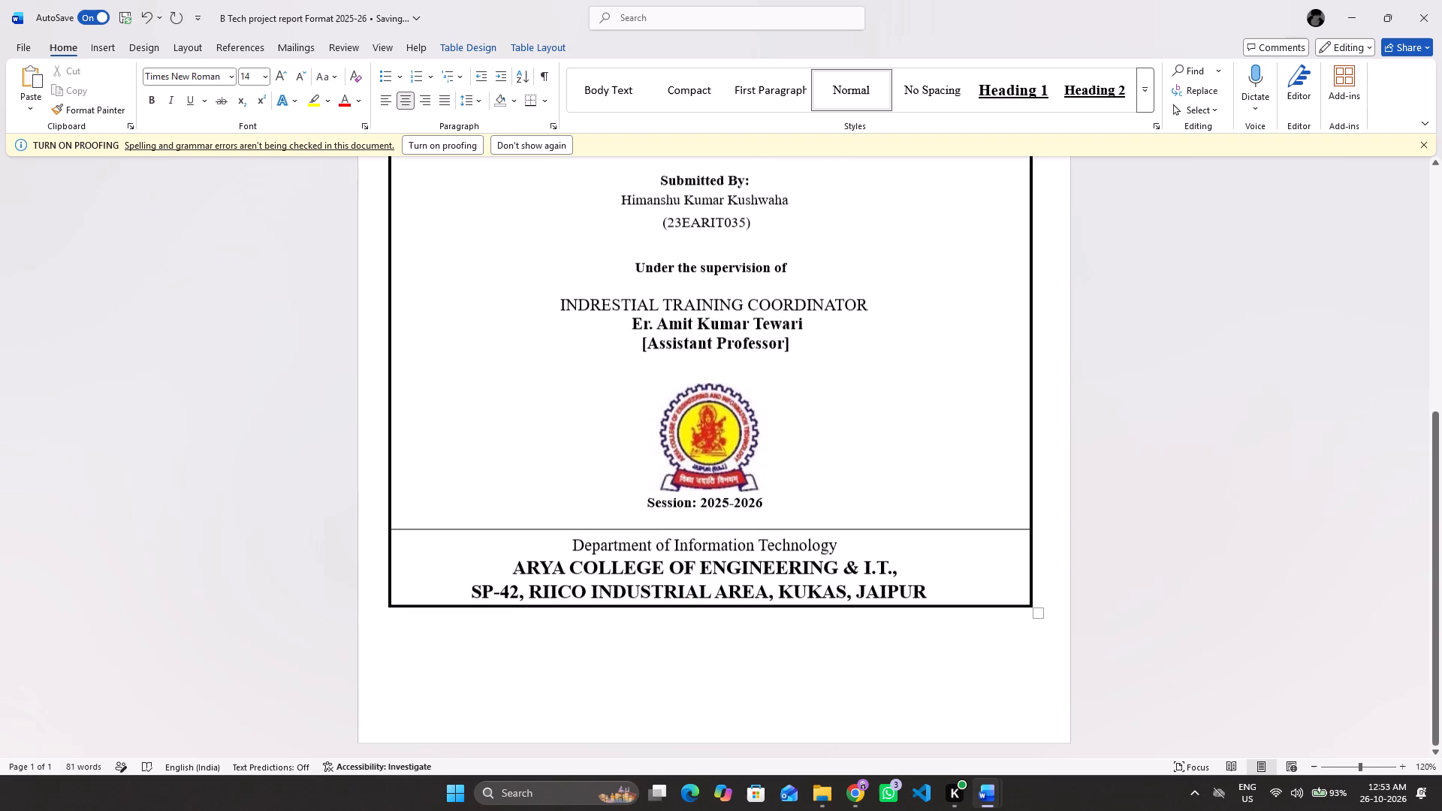
pyautogui.click(809, 271)
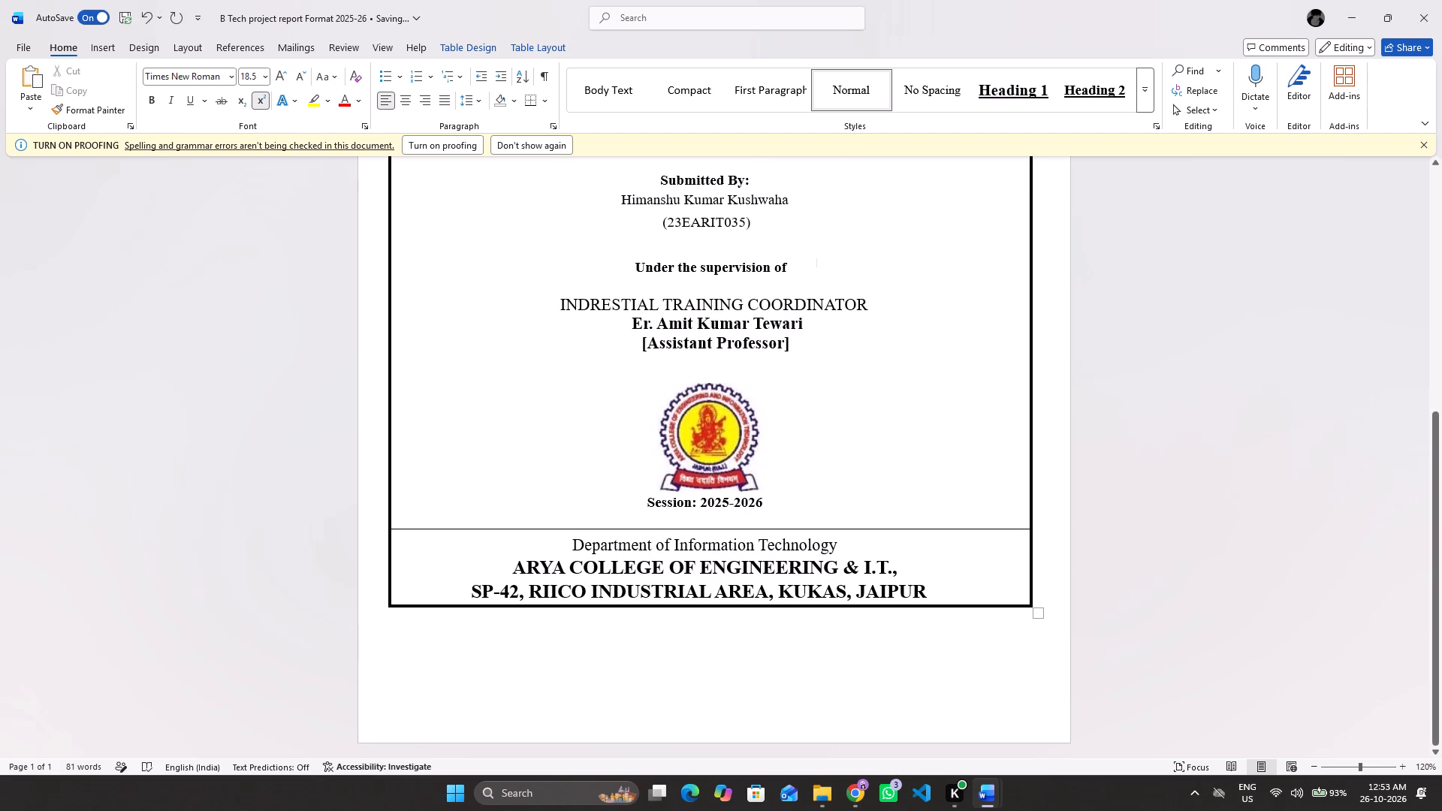
pyautogui.click(795, 265)
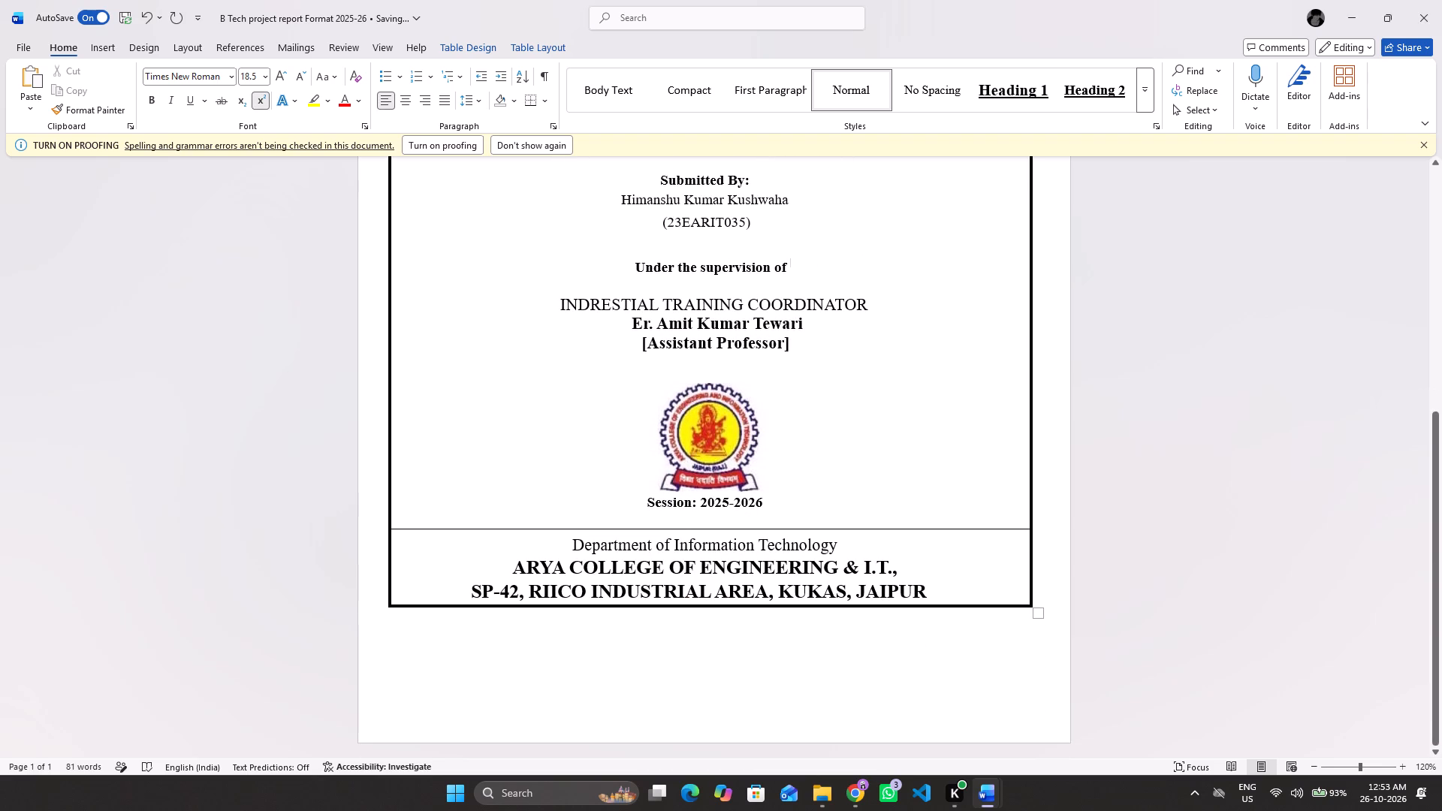
pyautogui.click(797, 270)
pyautogui.moveTo(797, 270); pyautogui.dragTo(644, 264)
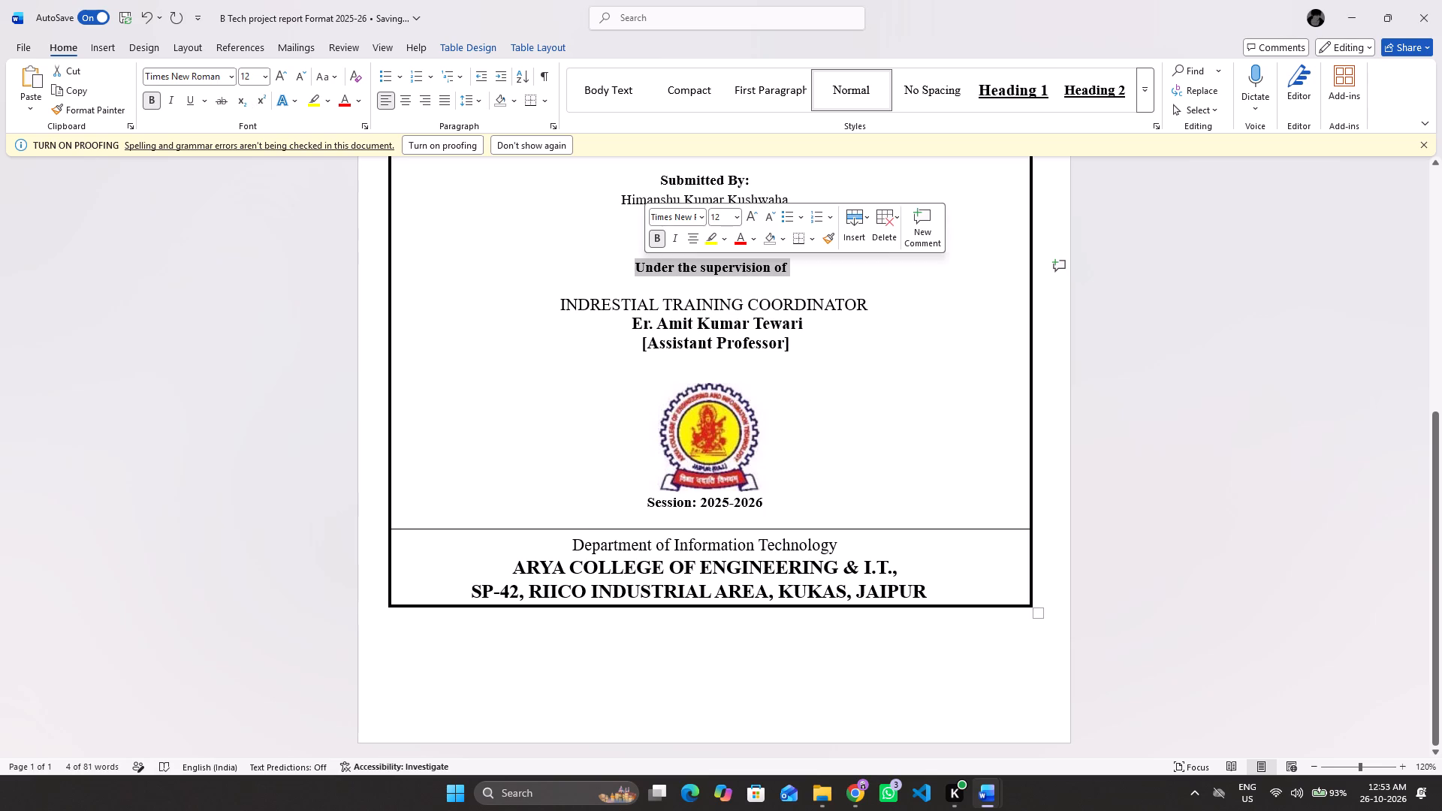
pyautogui.click(809, 264)
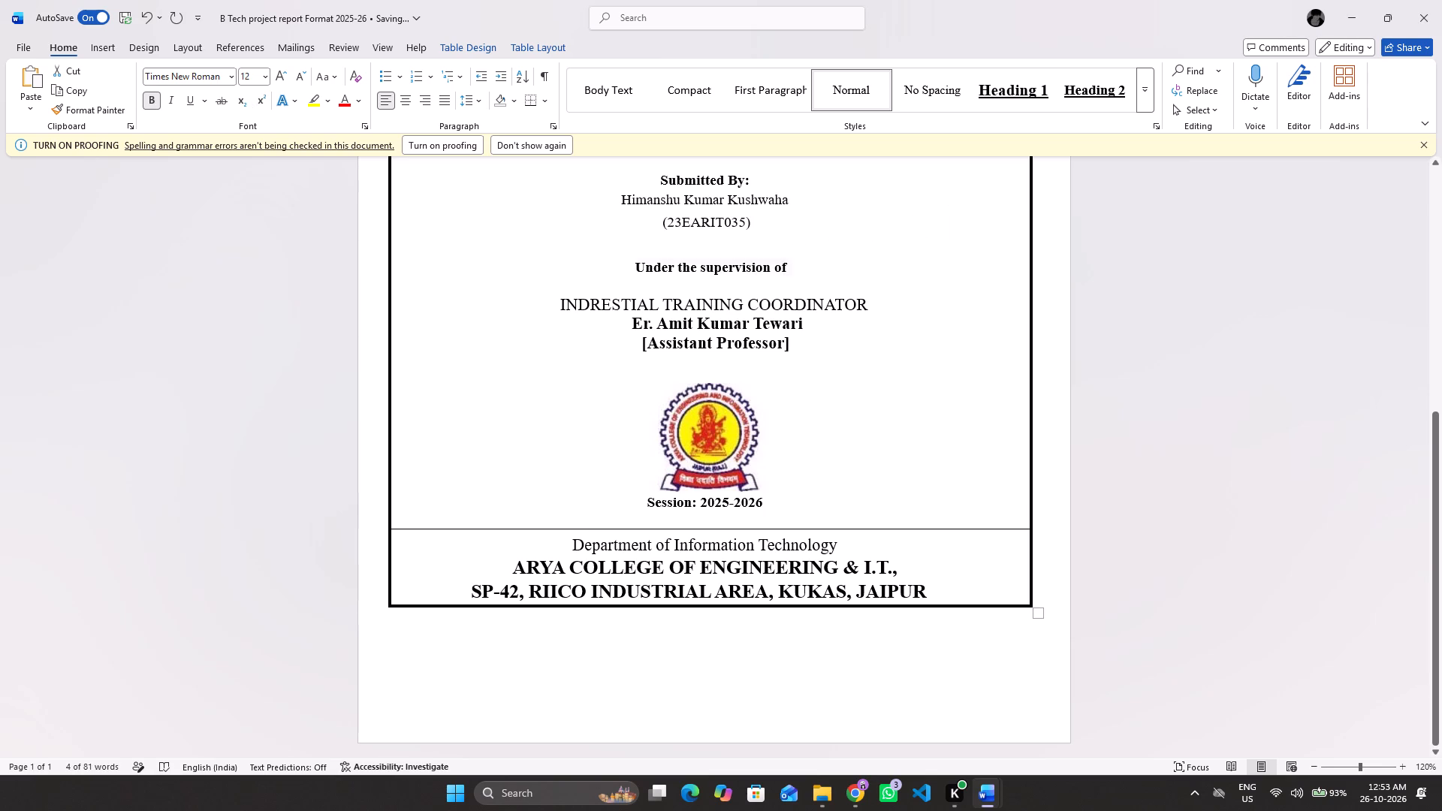
pyautogui.press('Return')
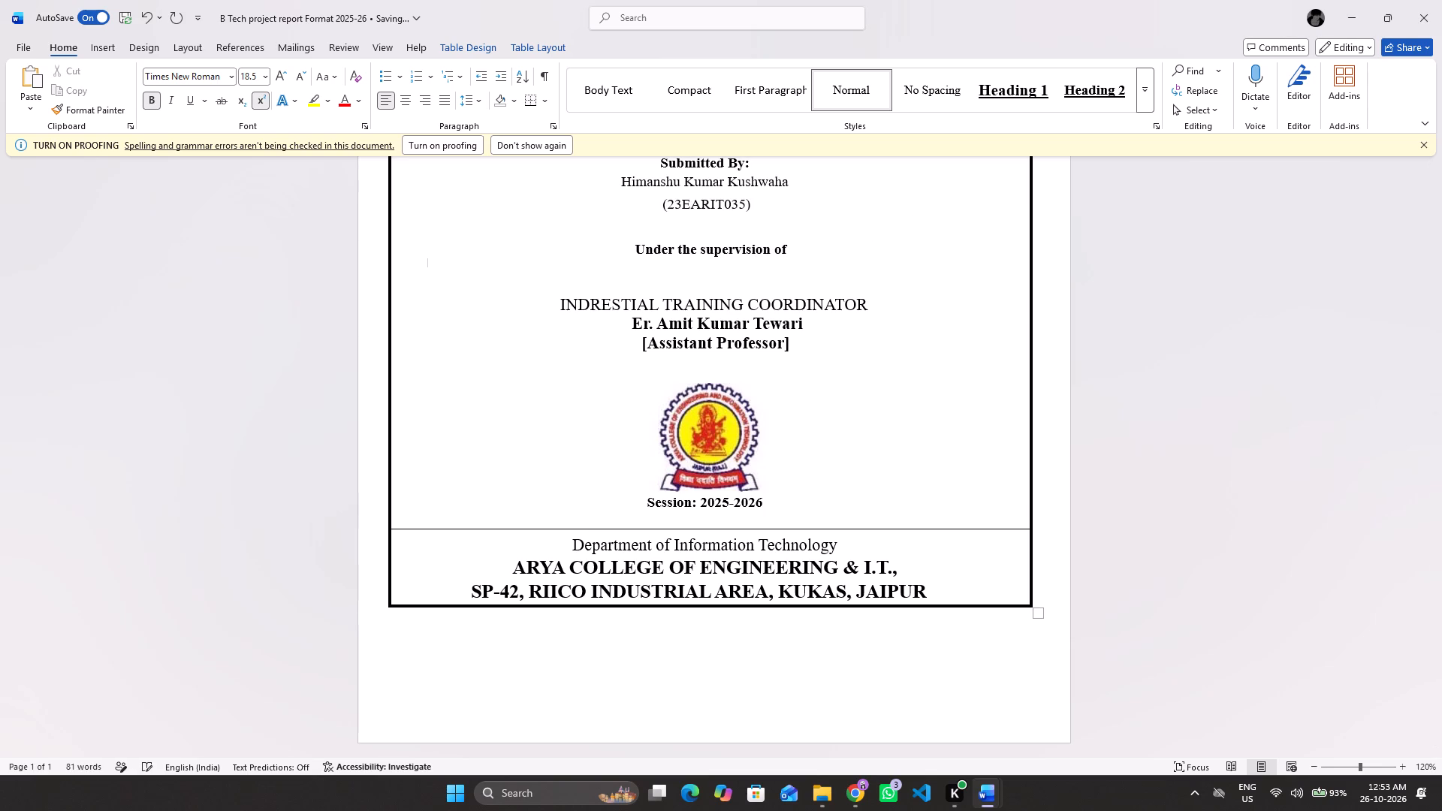
pyautogui.press('space')
pyautogui.press('space')
pyautogui.press('space')
pyautogui.press('space')
pyautogui.press('space')
pyautogui.press('space')
pyautogui.press('space')
pyautogui.press('space')
pyautogui.press('space')
pyautogui.press('space')
pyautogui.press('space')
pyautogui.press('space')
pyautogui.press('space')
pyautogui.press('space')
pyautogui.press('space')
pyautogui.press('space')
pyautogui.press('space')
pyautogui.press('space')
pyautogui.press('space')
pyautogui.press('space')
pyautogui.press('space')
pyautogui.press('space')
pyautogui.press('space')
pyautogui.press('space')
pyautogui.press('space')
pyautogui.press('space')
pyautogui.press('space')
pyautogui.press('space')
pyautogui.press('space')
pyautogui.press('space')
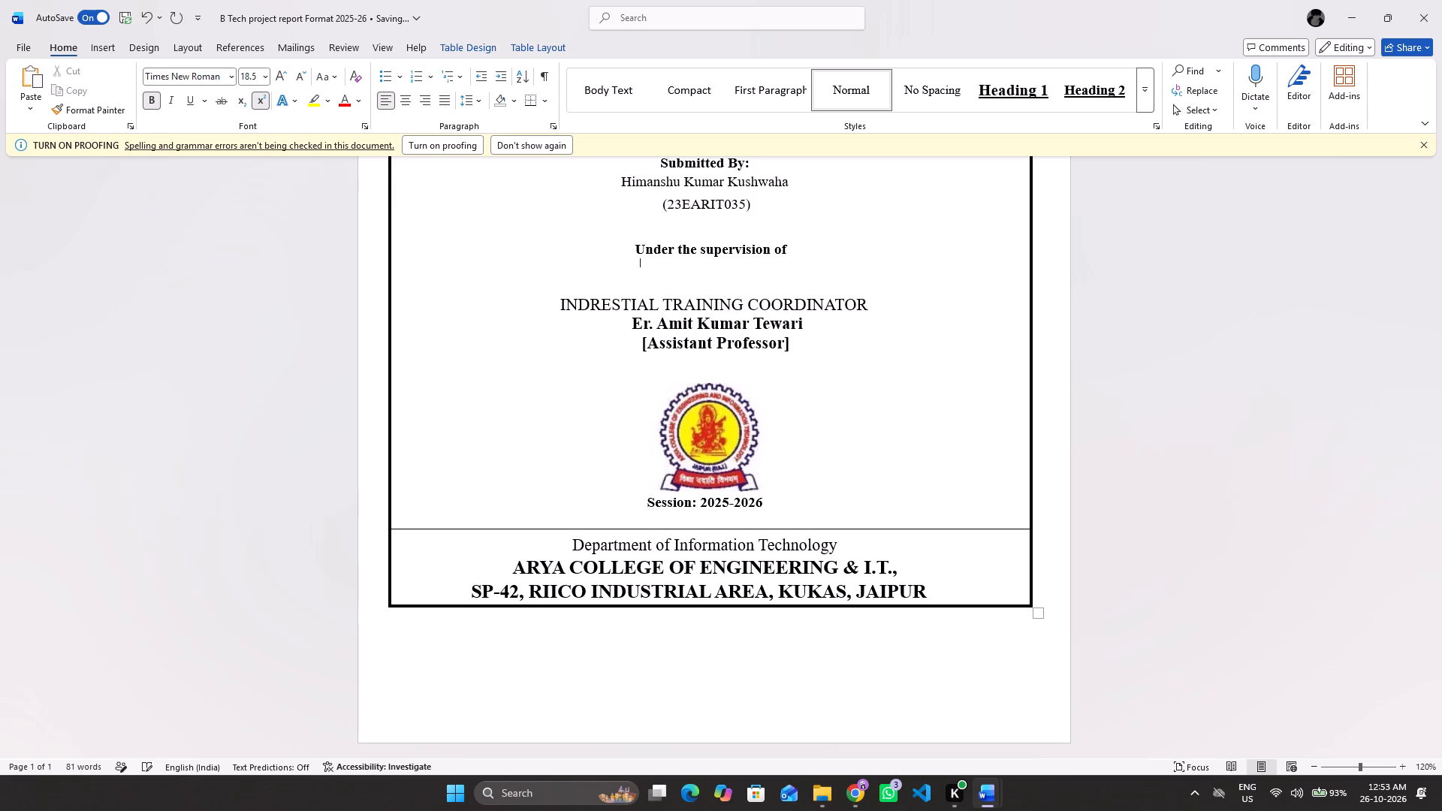
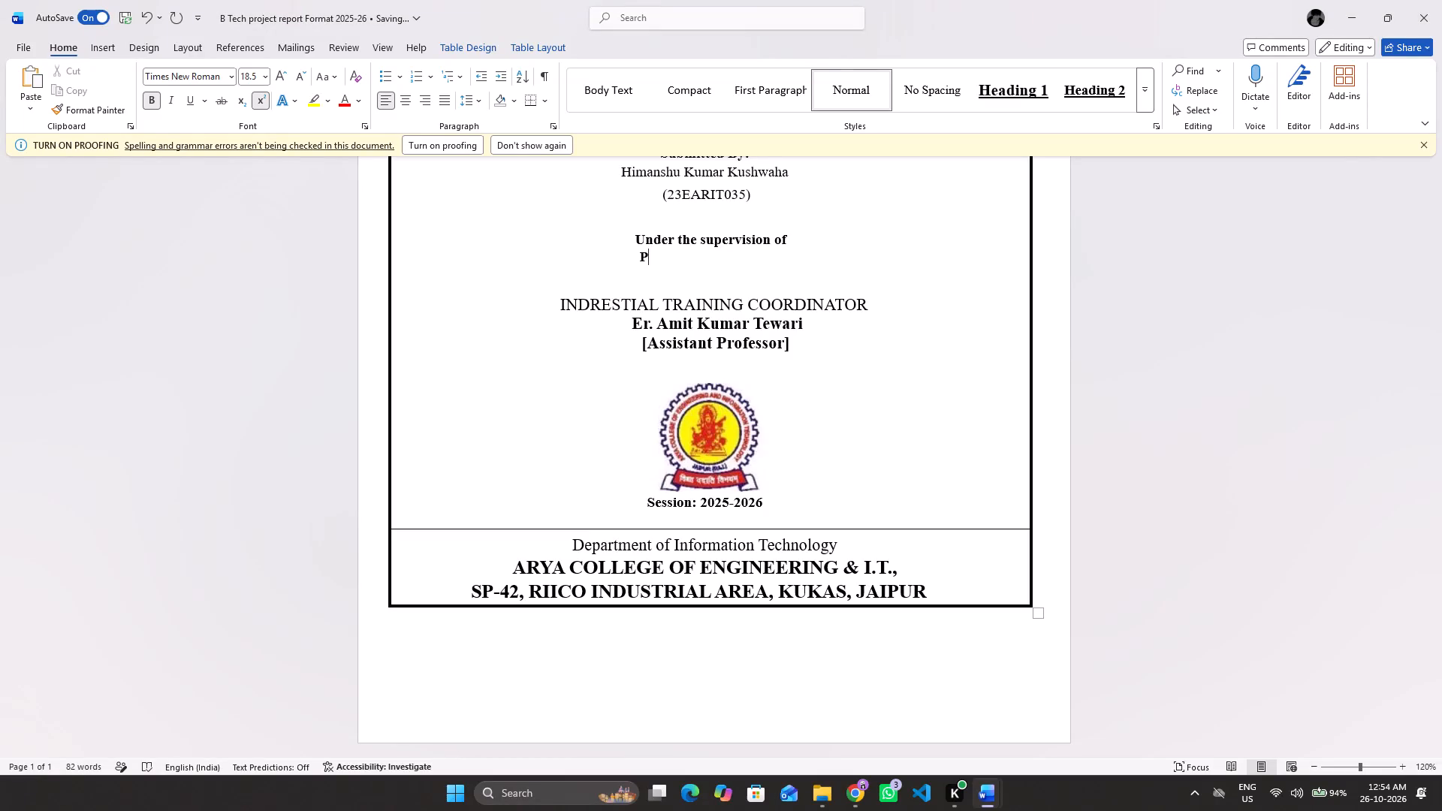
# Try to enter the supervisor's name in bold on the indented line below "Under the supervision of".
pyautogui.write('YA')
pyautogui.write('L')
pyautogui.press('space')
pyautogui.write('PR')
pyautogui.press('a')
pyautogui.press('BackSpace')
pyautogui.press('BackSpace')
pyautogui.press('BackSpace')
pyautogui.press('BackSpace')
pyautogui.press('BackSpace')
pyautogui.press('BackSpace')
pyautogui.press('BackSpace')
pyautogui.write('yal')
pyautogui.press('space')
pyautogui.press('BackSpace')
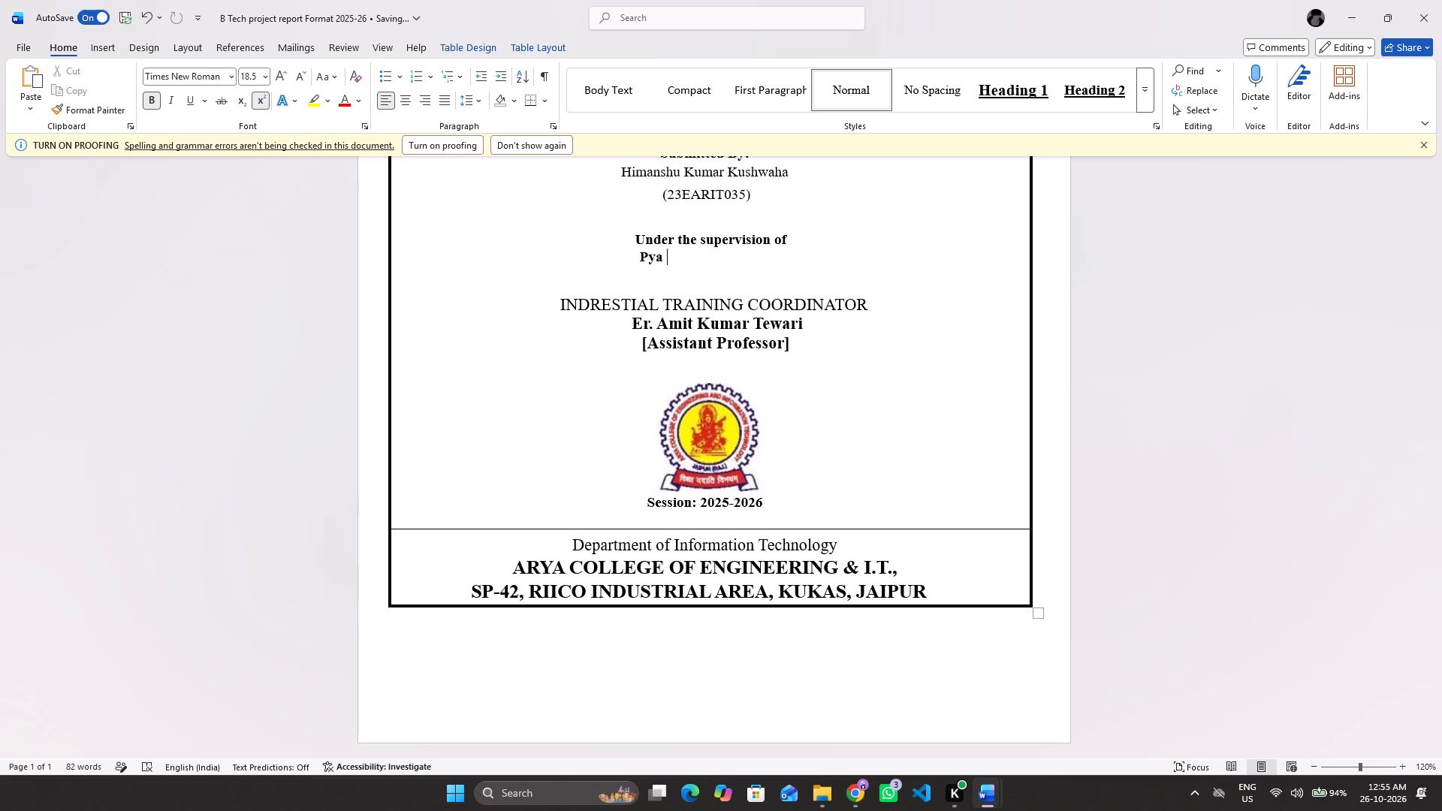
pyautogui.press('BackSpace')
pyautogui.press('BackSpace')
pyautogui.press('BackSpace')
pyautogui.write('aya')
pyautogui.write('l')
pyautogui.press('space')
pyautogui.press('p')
# Dismiss the proofing notification so that it is not shown again.
pyautogui.click(532, 143)
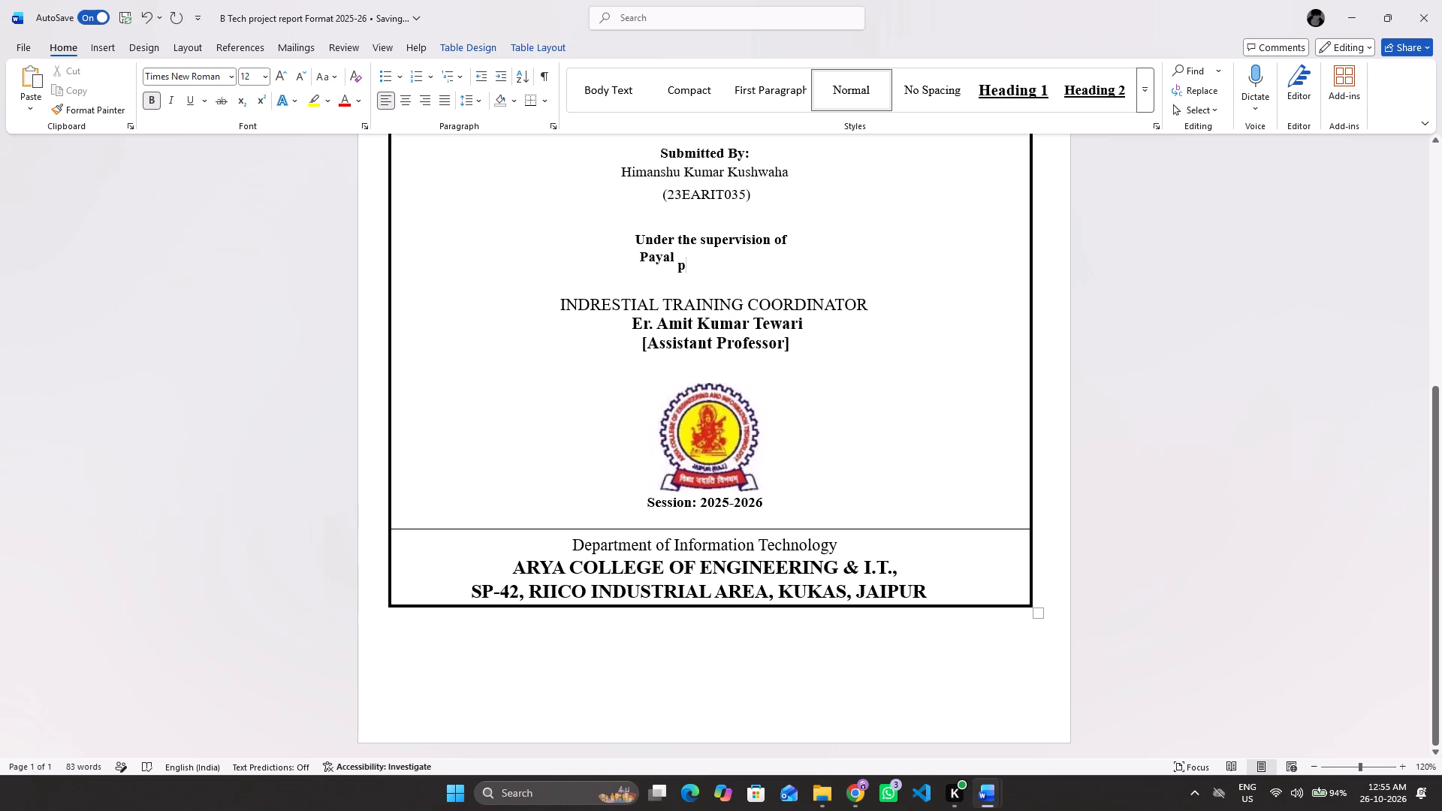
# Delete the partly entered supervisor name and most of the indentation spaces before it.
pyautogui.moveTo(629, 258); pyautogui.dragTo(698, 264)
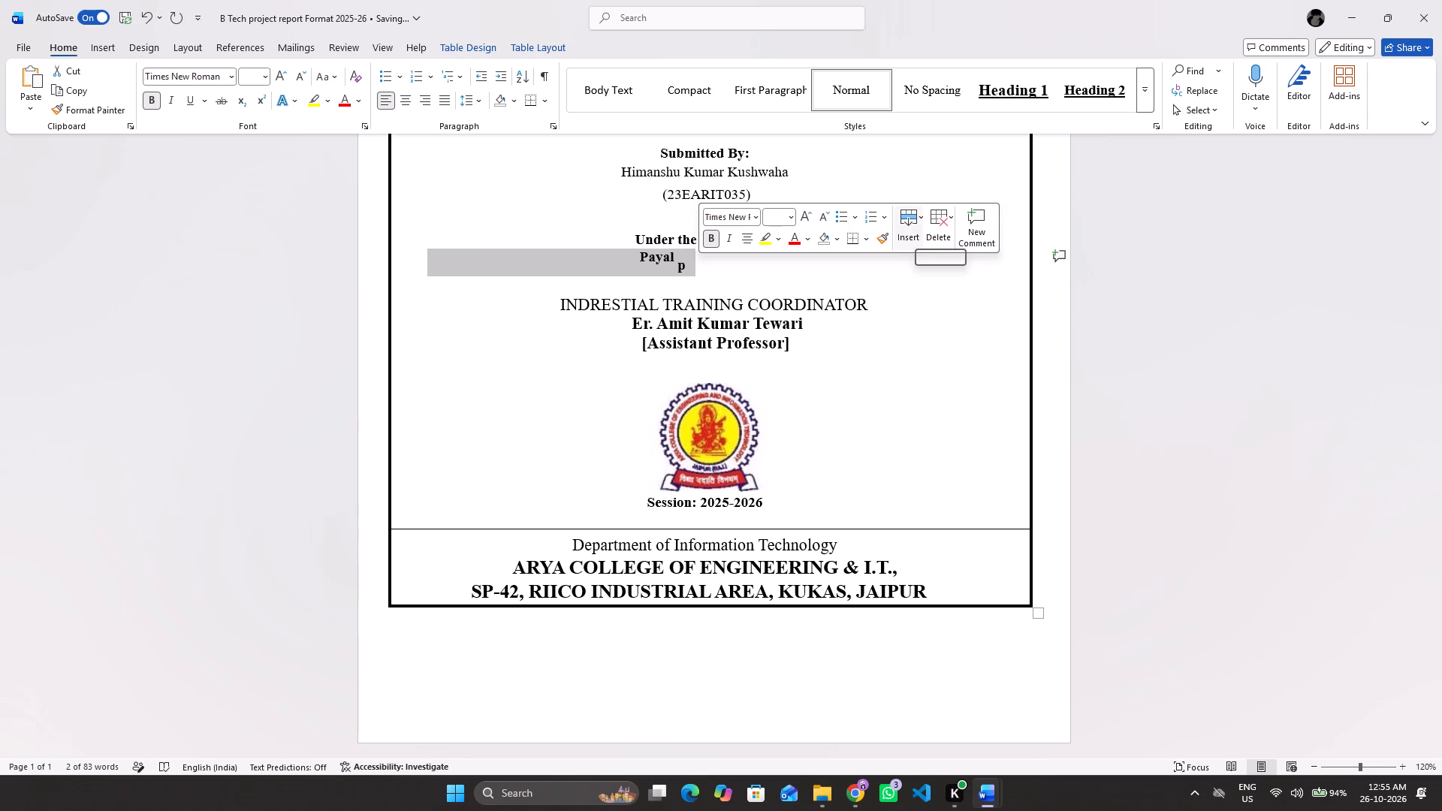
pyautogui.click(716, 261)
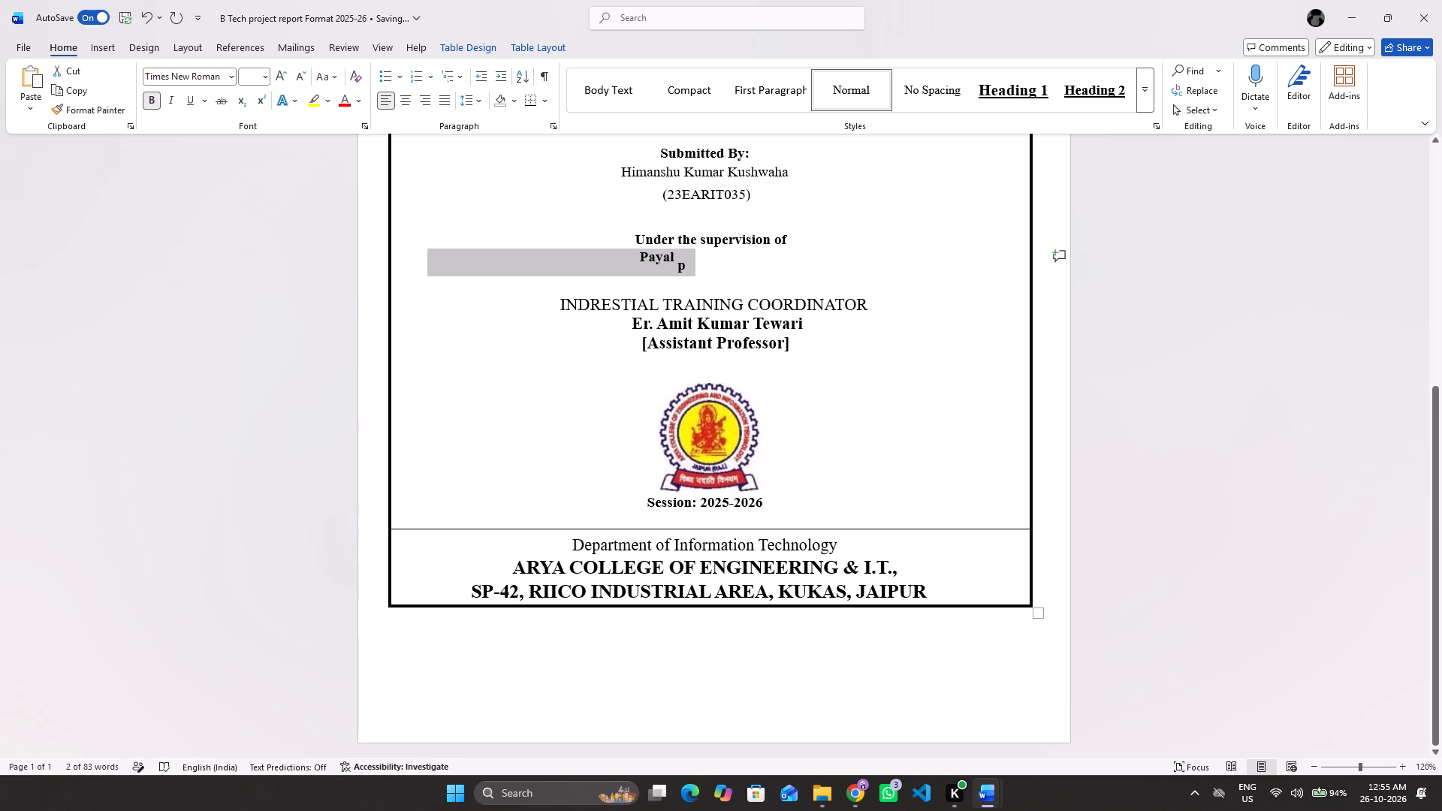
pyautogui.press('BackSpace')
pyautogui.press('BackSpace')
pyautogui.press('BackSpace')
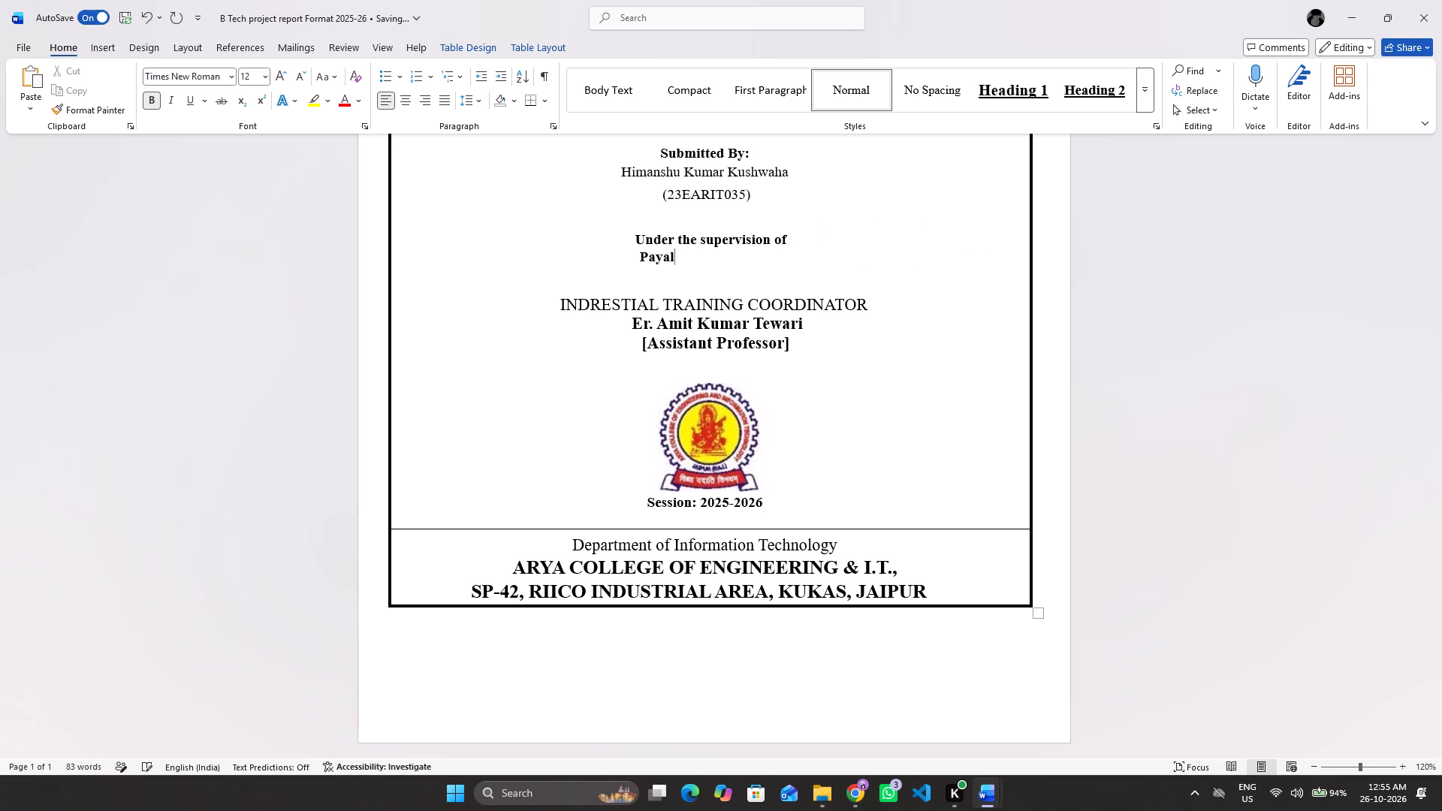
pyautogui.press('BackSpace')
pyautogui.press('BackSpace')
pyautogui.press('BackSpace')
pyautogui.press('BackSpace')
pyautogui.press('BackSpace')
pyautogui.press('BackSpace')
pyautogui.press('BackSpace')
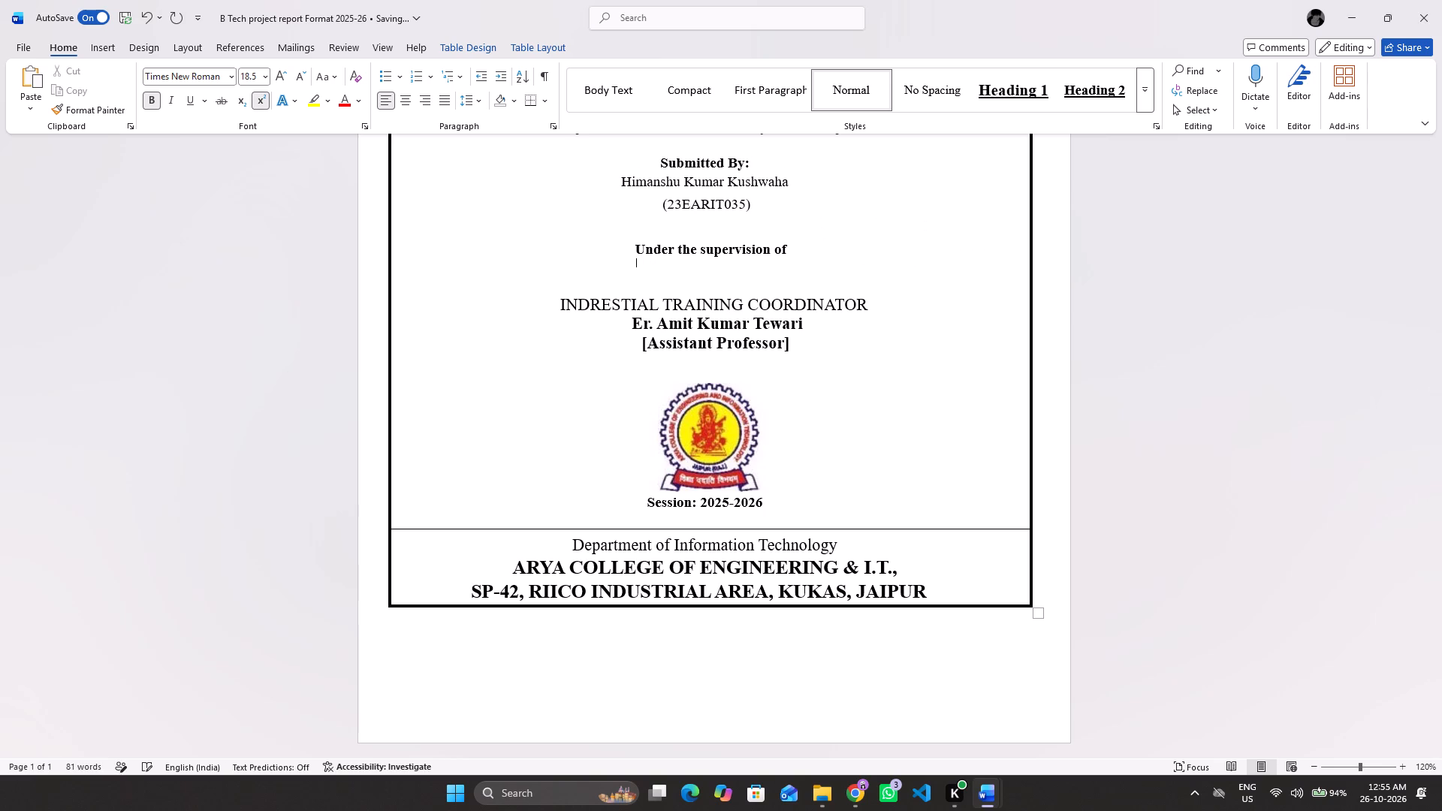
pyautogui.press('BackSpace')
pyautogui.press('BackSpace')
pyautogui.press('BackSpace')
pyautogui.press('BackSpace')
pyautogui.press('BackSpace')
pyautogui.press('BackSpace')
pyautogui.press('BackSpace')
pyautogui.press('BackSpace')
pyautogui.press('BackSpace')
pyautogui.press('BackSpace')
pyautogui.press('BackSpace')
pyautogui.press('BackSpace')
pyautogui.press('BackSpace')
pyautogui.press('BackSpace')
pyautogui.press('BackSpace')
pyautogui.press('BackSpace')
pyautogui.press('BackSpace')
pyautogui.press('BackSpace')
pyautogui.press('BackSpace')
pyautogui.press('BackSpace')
# Move the heading "Under the supervision of" to directly below the student's roll number, replacing the old heading block and indenting with spaces.
pyautogui.moveTo(635, 249); pyautogui.dragTo(674, 243)
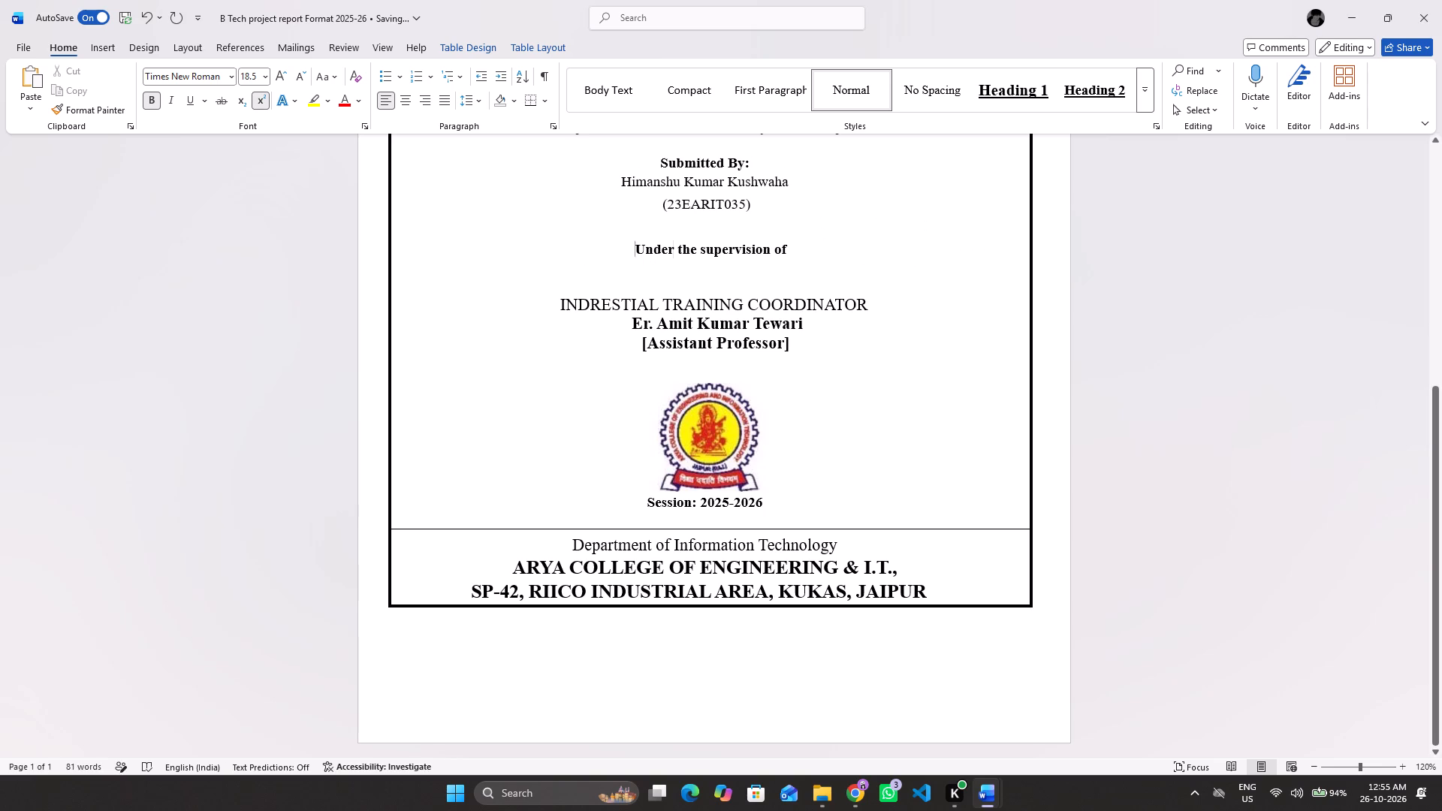
pyautogui.moveTo(674, 243); pyautogui.dragTo(784, 241)
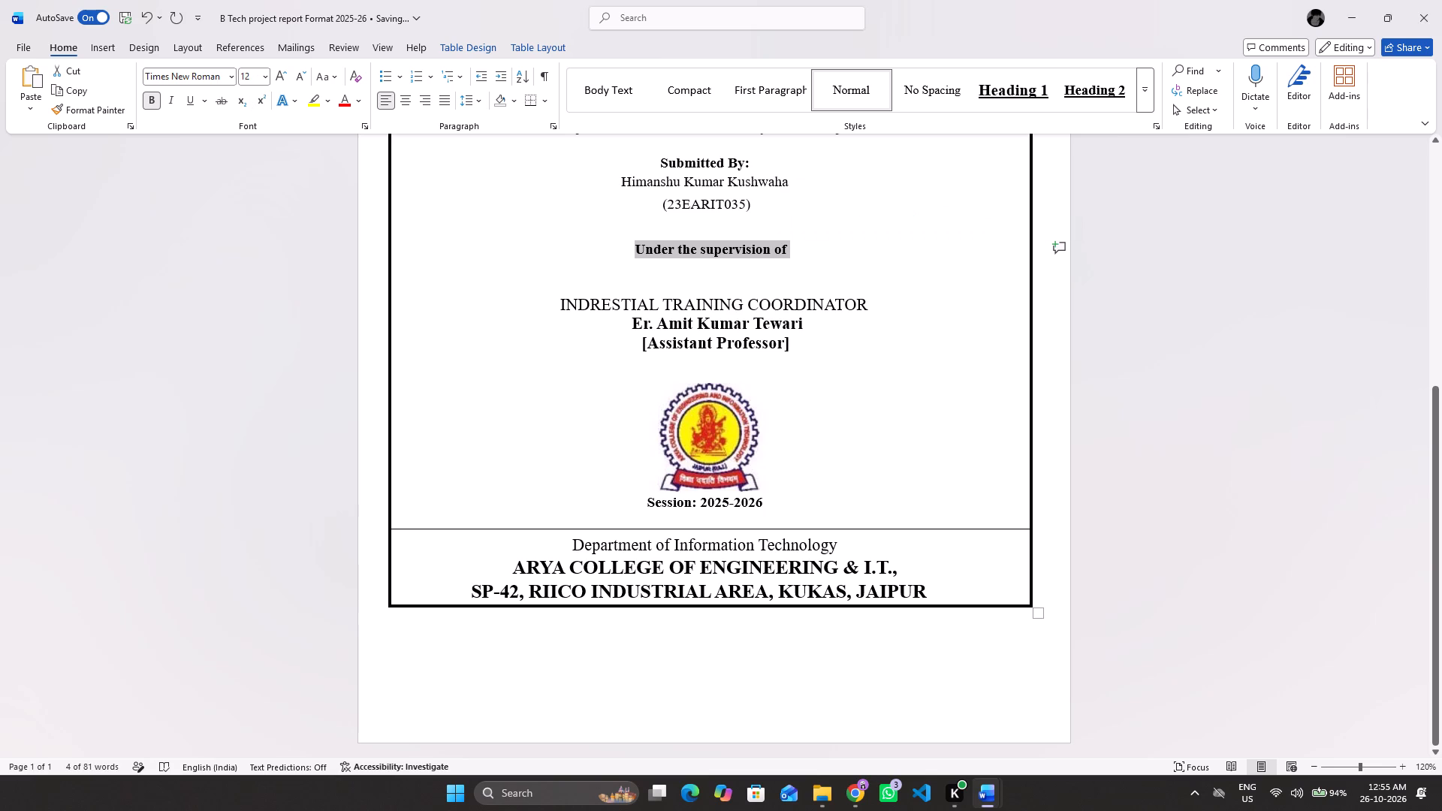
pyautogui.hotkey('ctrl', 'c')
pyautogui.click(674, 219)
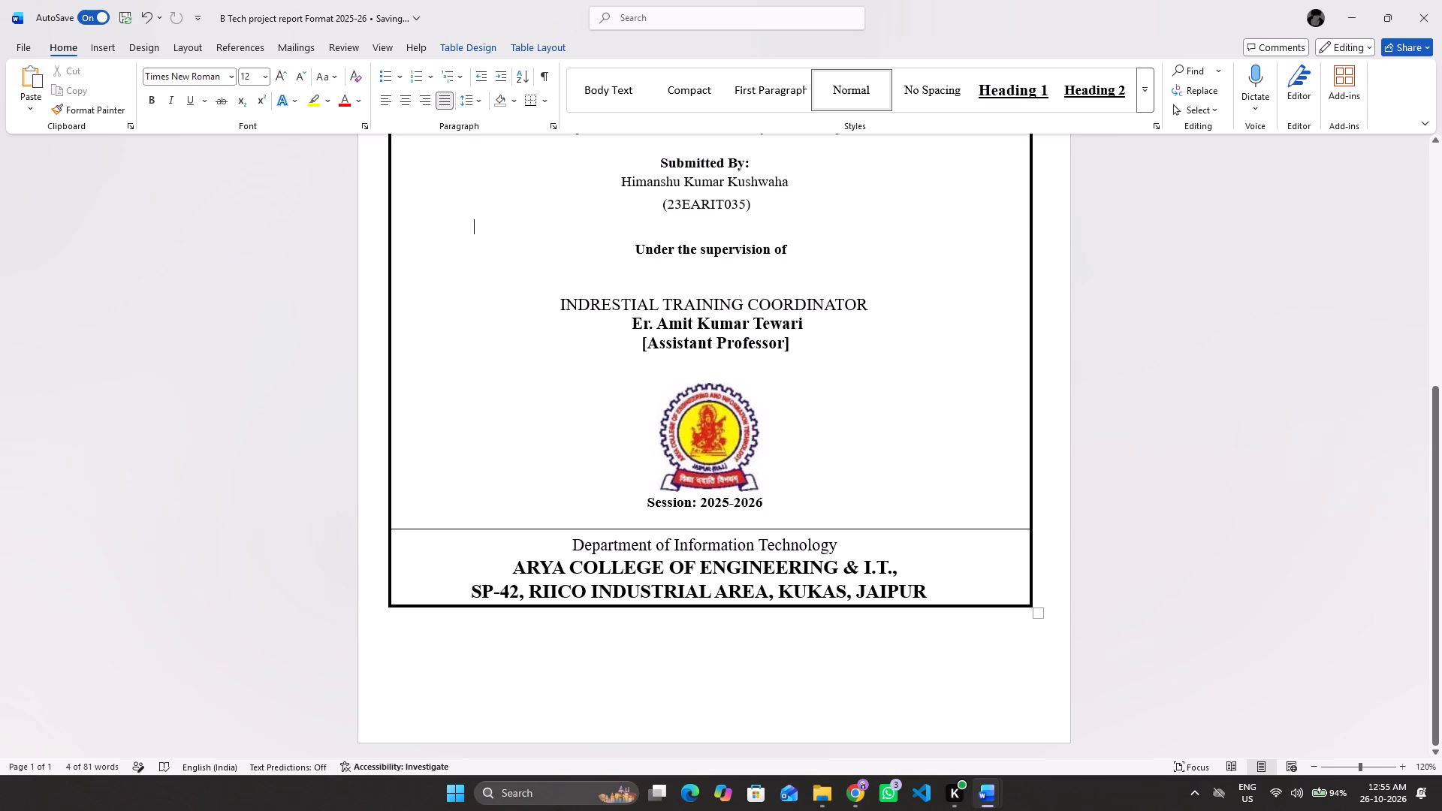
pyautogui.moveTo(674, 219); pyautogui.dragTo(753, 268)
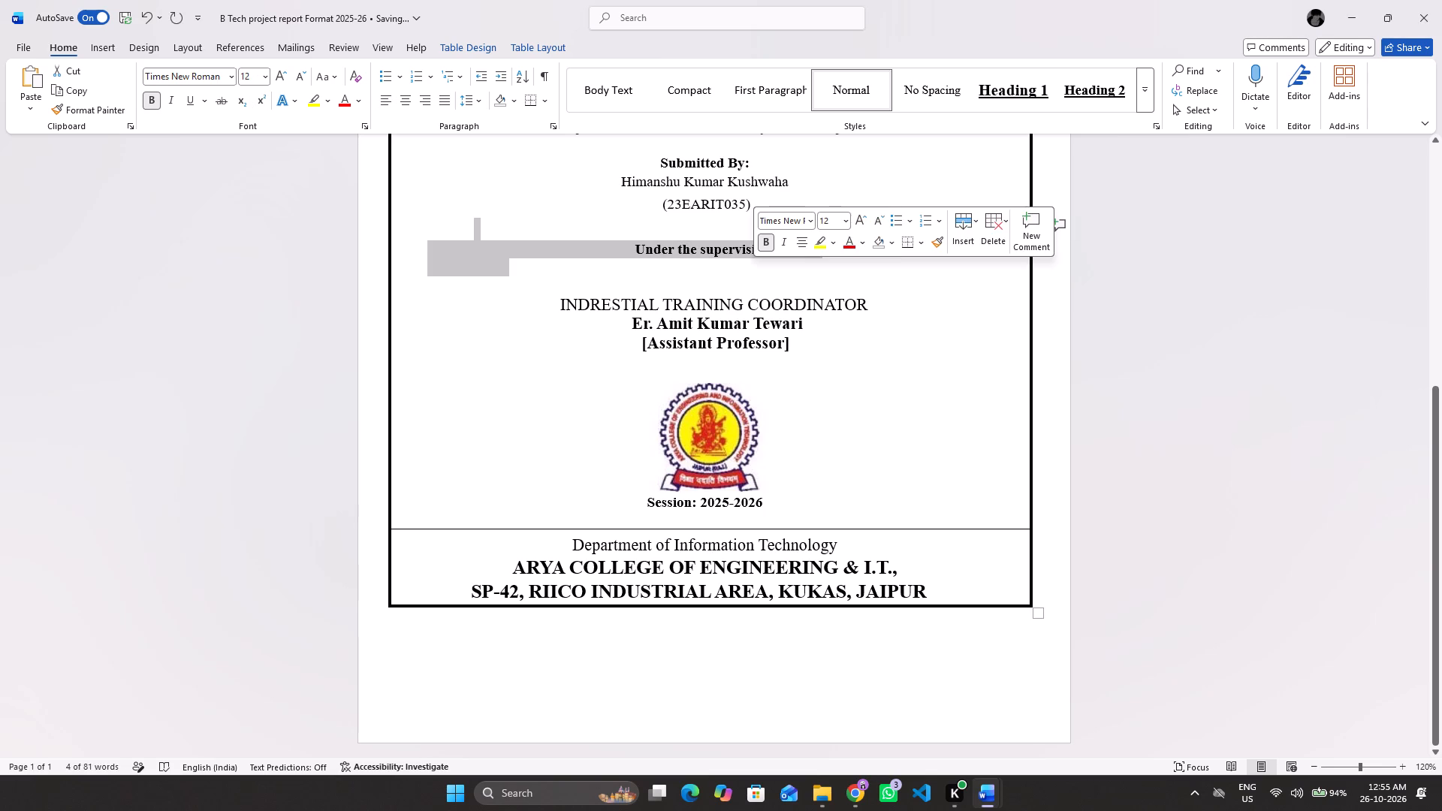
pyautogui.press('BackSpace')
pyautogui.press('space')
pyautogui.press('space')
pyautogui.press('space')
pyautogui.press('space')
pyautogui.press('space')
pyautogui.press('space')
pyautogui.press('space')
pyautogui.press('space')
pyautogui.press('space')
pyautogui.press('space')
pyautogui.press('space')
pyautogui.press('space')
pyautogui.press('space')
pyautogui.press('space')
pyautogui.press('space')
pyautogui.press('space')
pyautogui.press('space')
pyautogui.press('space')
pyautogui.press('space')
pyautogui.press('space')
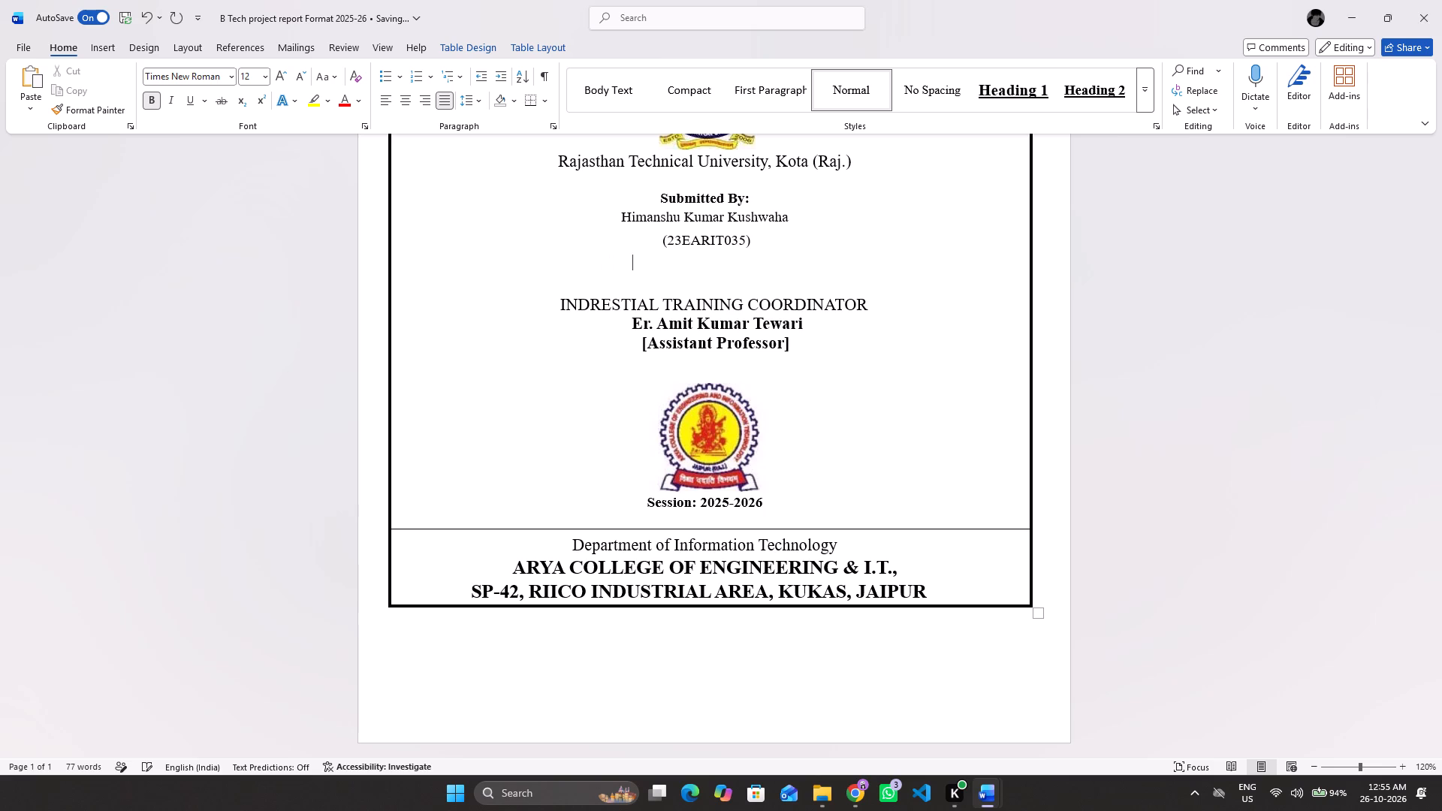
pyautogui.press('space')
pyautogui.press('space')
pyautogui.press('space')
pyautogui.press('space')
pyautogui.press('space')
pyautogui.hotkey('ctrl', 'v')
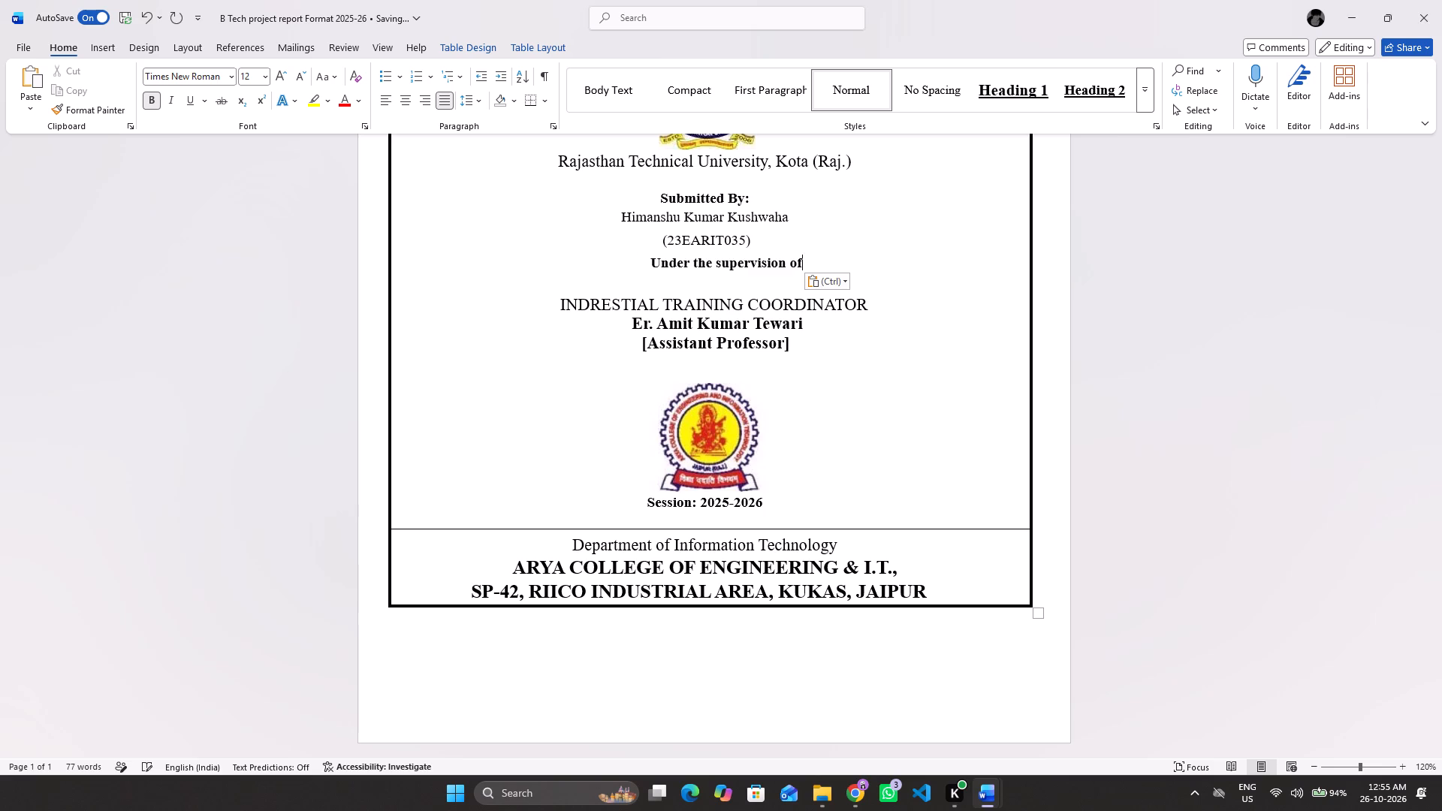
# Add the supervisor's name in non-bold text on a new line below "Under the supervision of", indented with spaces to the heading's start.
pyautogui.press('Return')
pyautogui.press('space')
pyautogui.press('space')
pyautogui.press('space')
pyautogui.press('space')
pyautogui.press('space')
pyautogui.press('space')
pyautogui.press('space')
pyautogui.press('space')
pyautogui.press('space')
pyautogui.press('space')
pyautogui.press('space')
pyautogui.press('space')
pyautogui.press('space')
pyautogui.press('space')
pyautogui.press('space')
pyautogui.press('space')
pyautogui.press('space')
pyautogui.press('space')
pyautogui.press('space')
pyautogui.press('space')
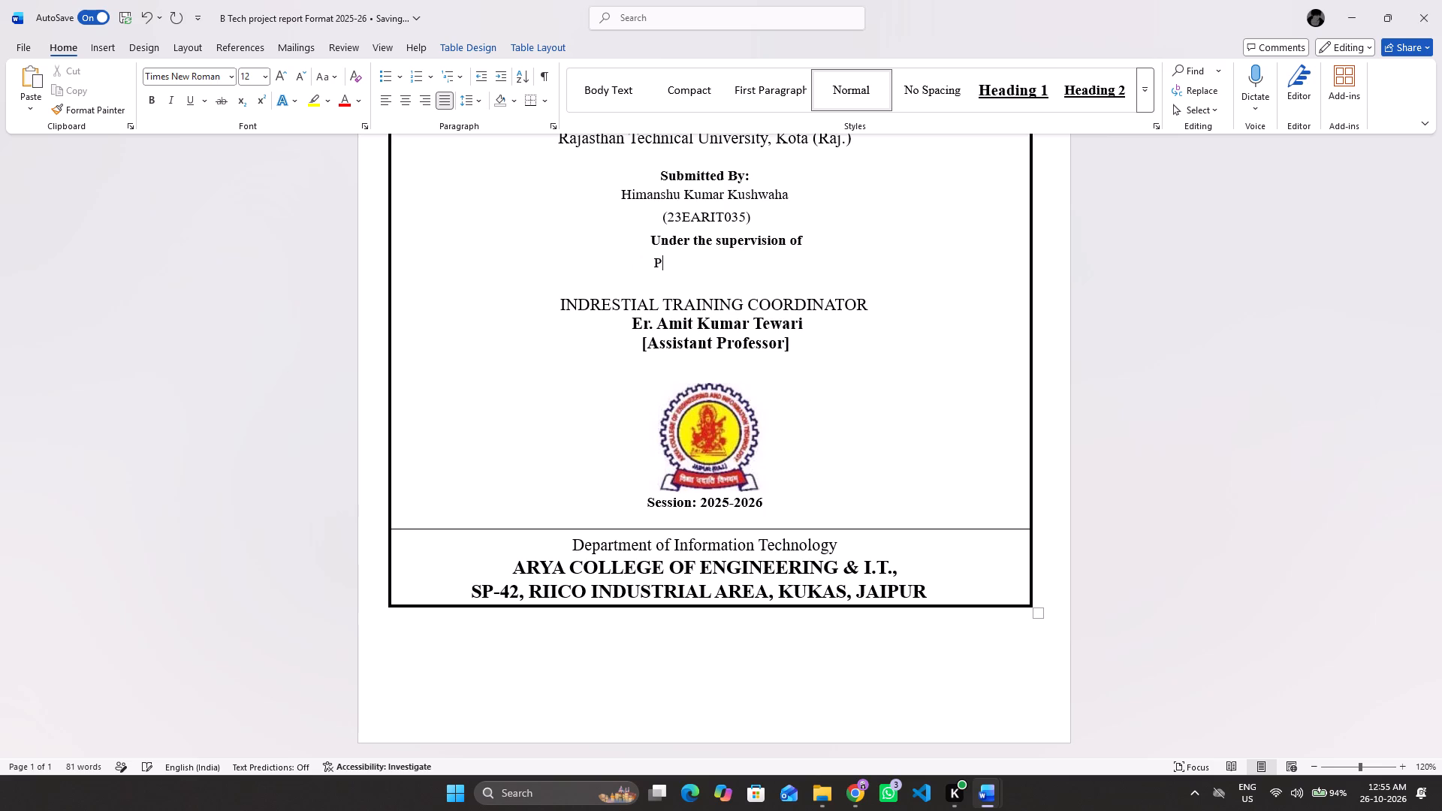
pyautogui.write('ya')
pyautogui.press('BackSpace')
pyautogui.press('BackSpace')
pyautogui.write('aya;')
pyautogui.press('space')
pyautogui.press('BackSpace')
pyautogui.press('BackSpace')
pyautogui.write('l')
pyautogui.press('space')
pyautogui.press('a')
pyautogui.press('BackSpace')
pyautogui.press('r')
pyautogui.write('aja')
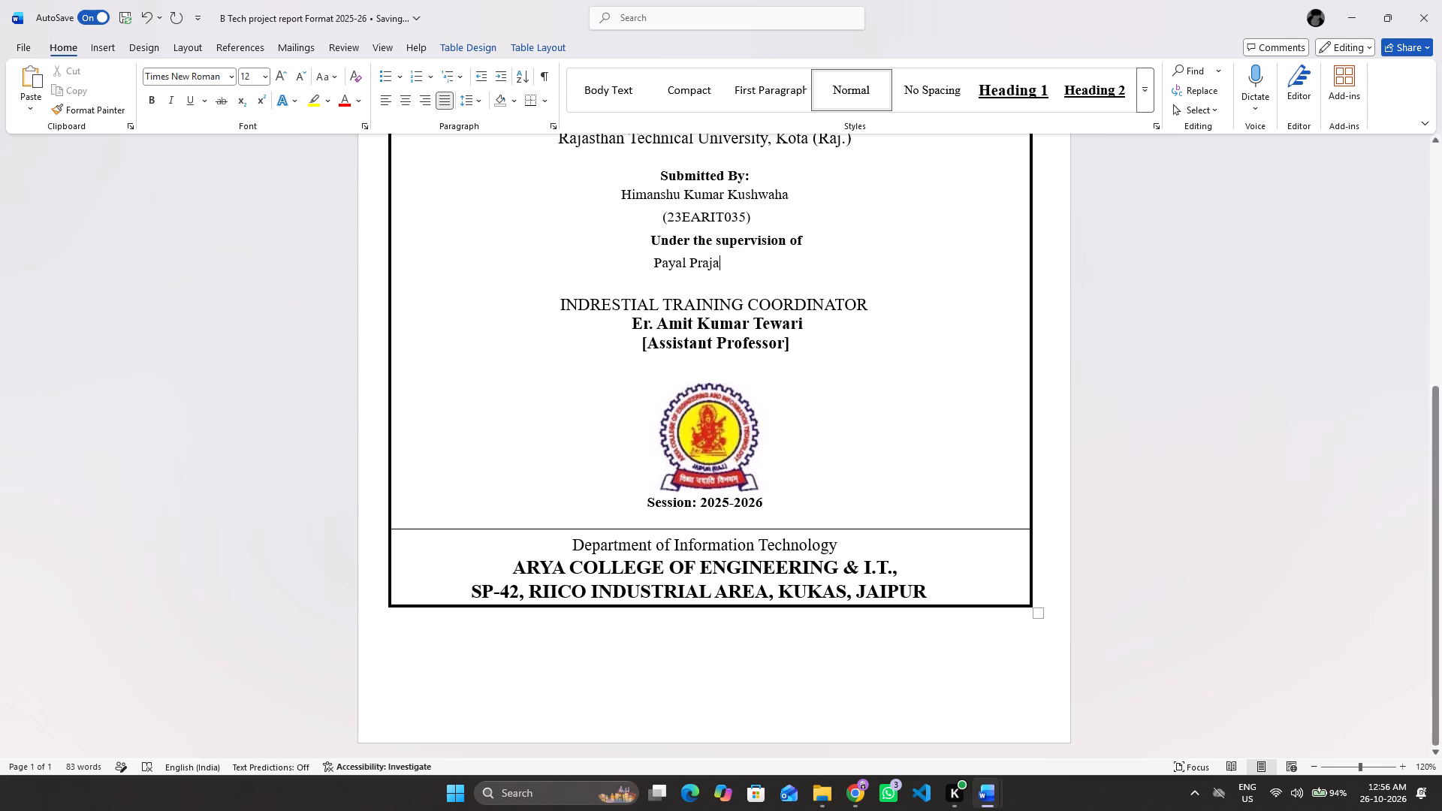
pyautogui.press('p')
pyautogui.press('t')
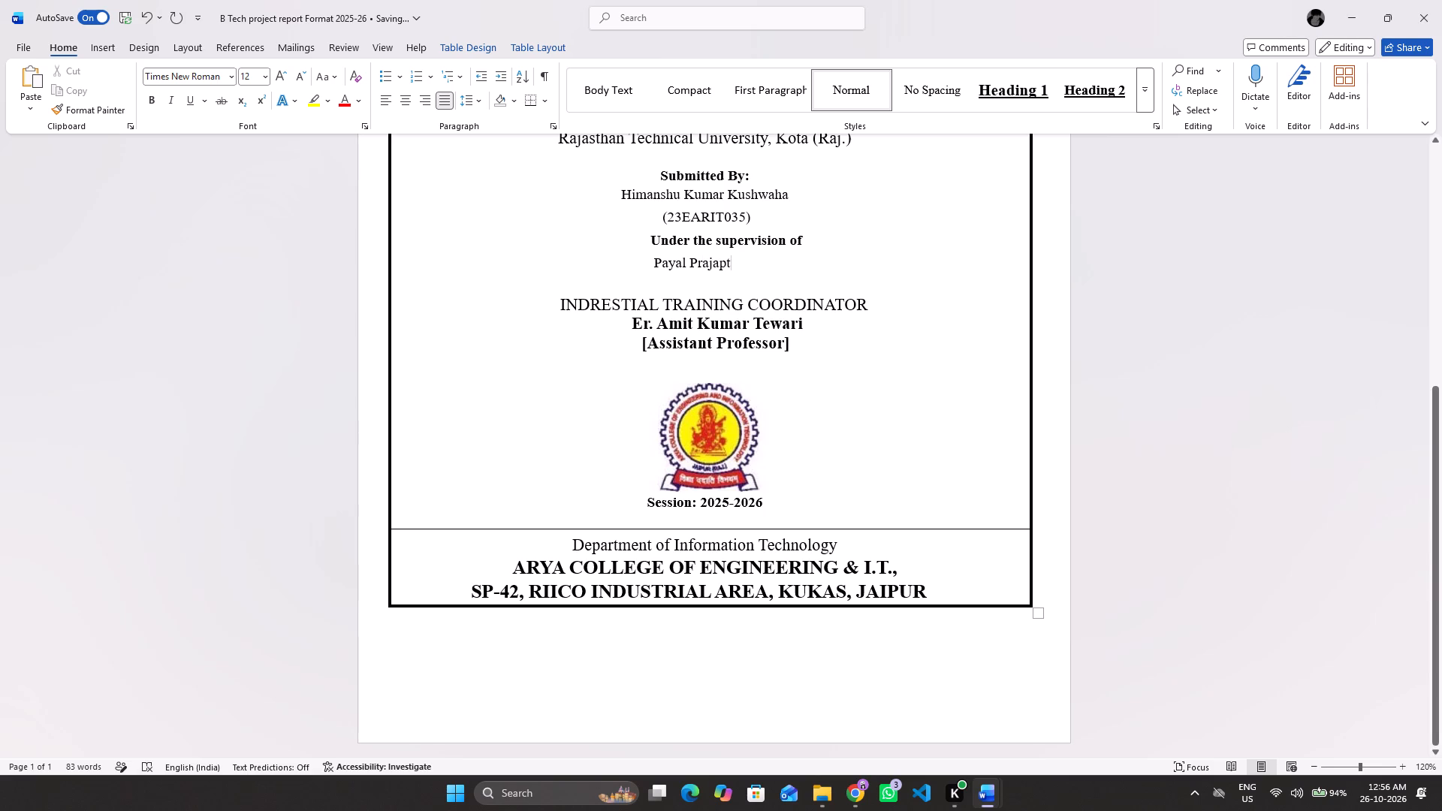
# Add the designation "[traner]" on a new line below the supervisor's name, indented with spaces to align with the name.
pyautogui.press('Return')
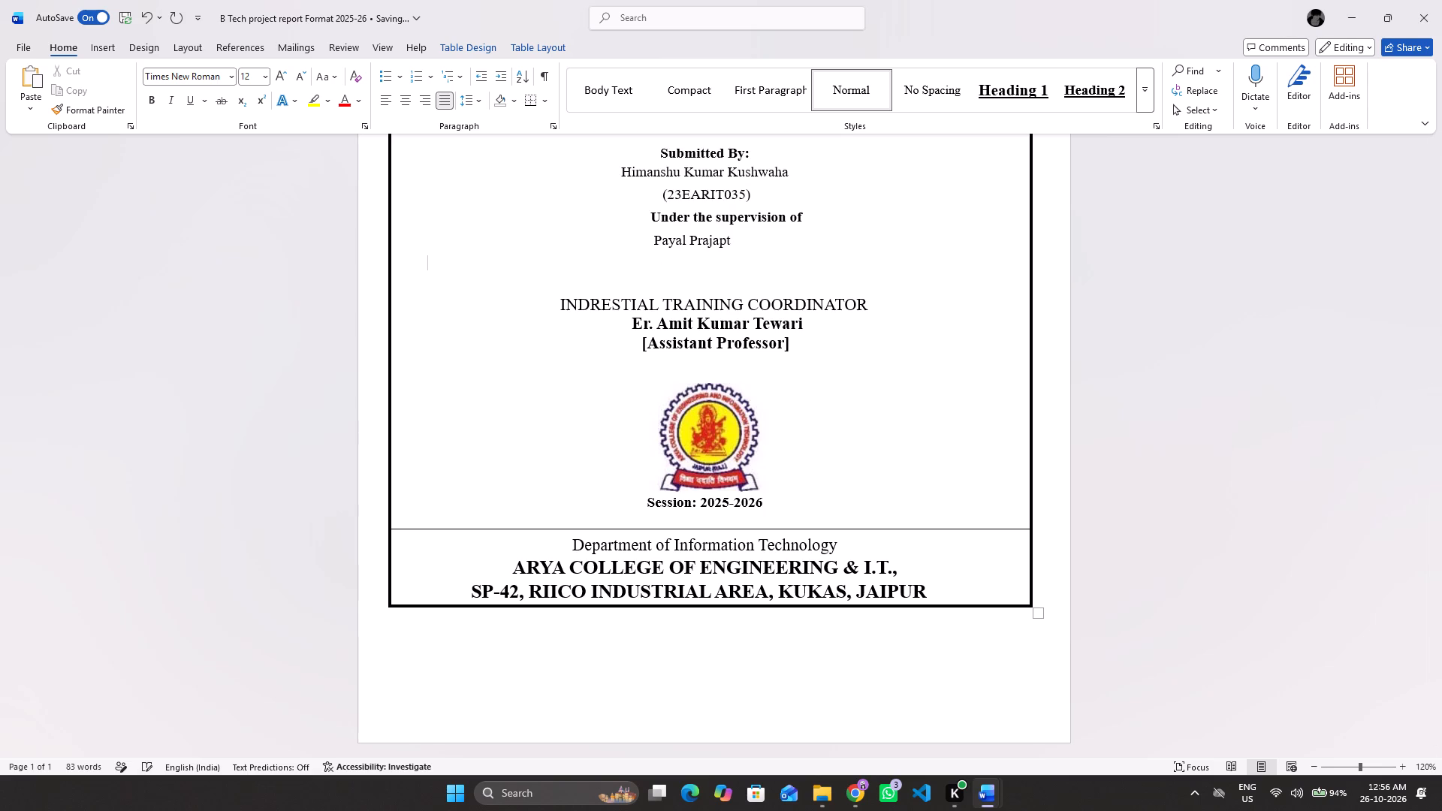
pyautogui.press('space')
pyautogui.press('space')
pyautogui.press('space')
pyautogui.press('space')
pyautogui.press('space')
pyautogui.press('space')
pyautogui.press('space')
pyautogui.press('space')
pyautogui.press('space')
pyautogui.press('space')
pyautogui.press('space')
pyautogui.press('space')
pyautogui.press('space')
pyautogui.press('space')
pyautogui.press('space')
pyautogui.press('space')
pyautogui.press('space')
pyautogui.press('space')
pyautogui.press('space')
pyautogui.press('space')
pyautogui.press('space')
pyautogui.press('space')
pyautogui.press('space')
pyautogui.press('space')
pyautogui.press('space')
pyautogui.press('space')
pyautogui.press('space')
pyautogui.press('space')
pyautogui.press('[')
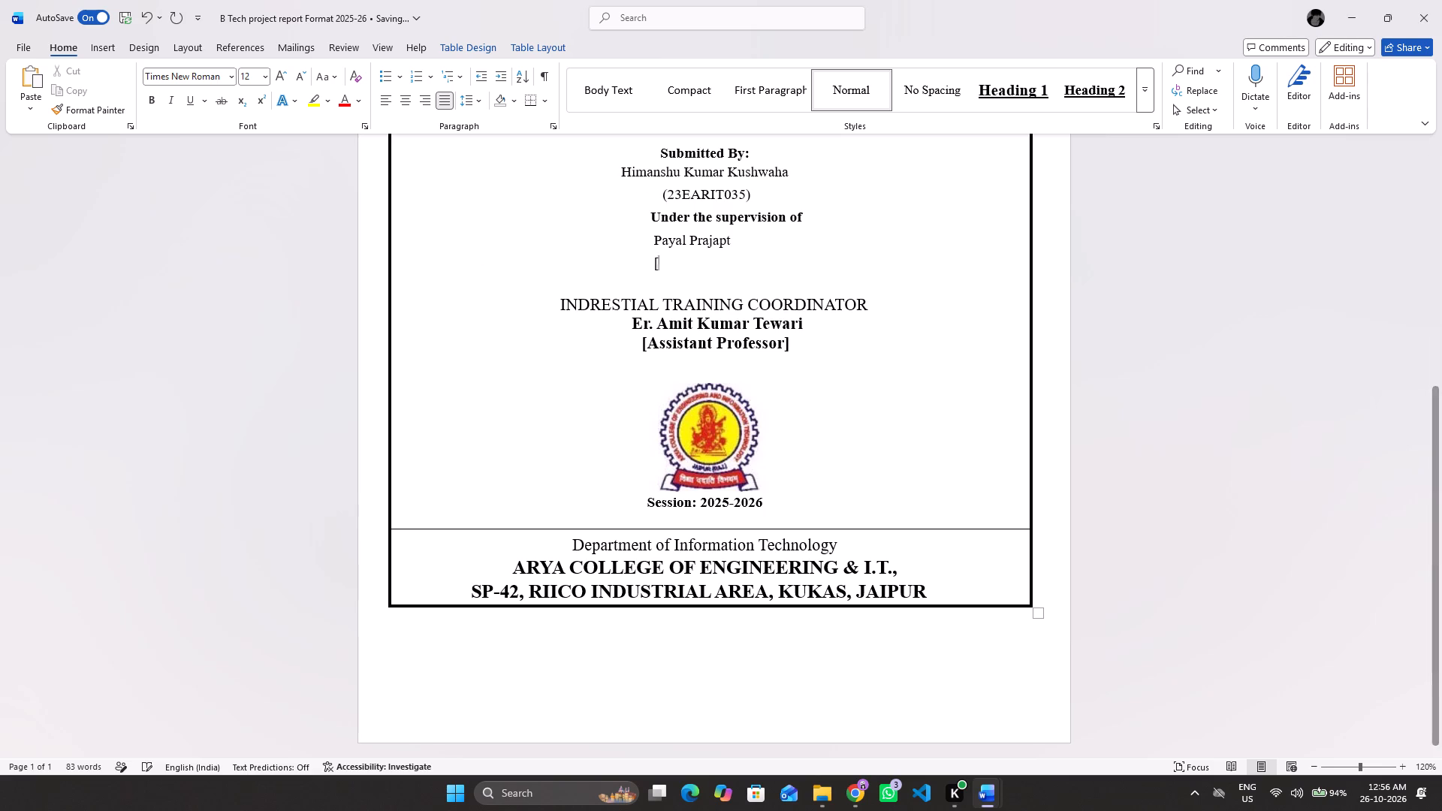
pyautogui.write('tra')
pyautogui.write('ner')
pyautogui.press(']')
# Insert a blank line above "Under the supervision of" and re-indent the heading with spaces to centre it beneath the roll number.
pyautogui.click(647, 212)
pyautogui.press('BackSpace')
pyautogui.press('BackSpace')
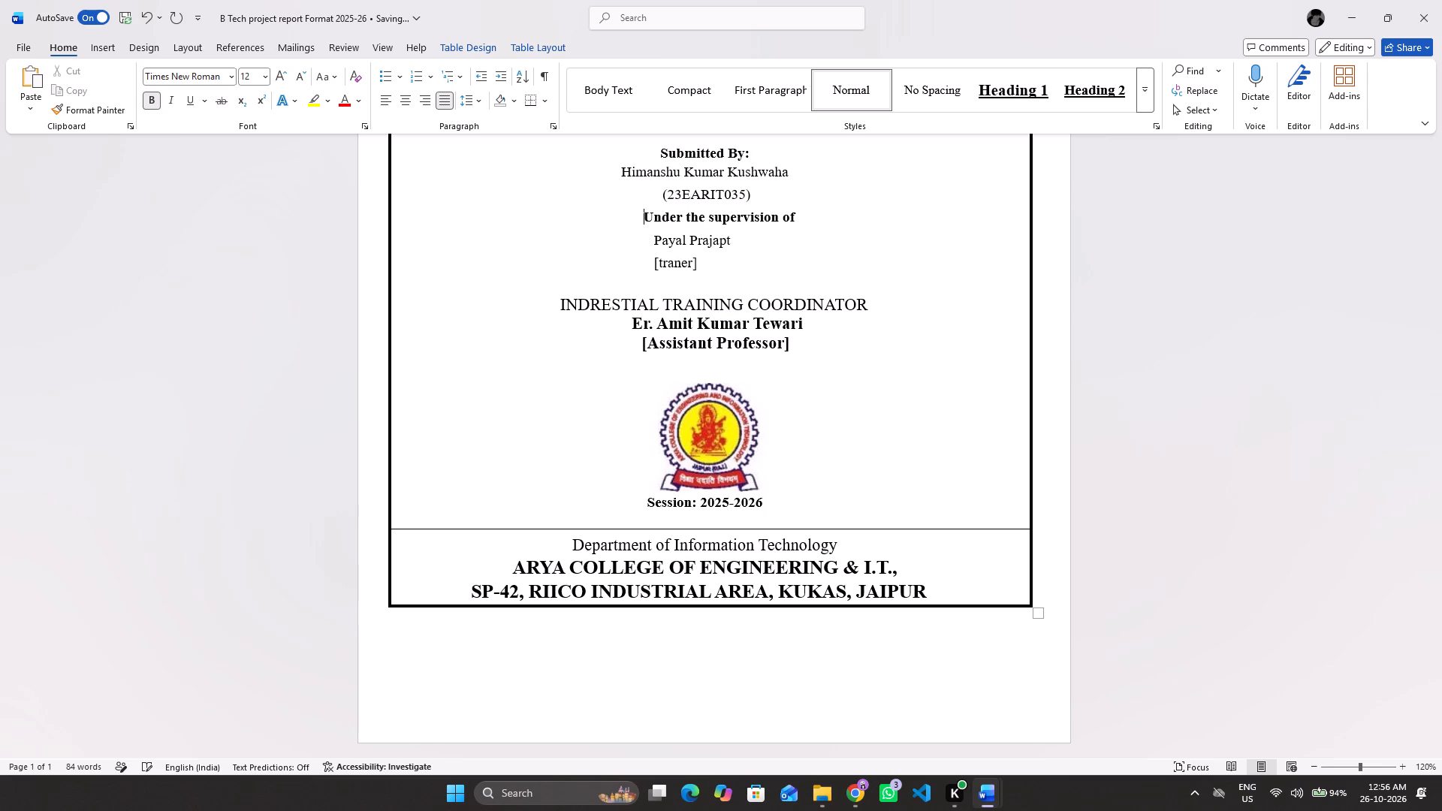
pyautogui.press('BackSpace')
pyautogui.press('BackSpace')
pyautogui.press('BackSpace')
pyautogui.press('BackSpace')
pyautogui.press('BackSpace')
pyautogui.press('Return')
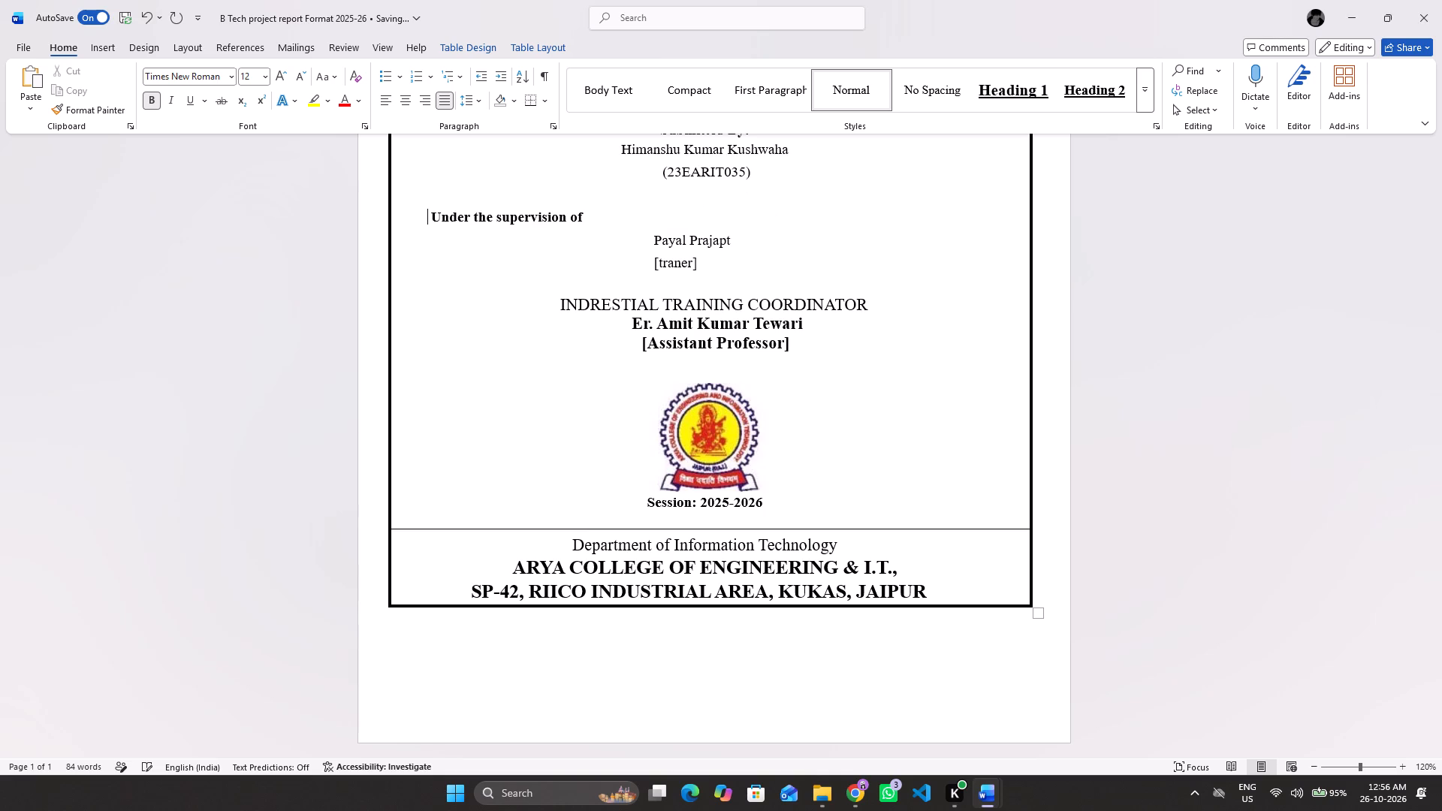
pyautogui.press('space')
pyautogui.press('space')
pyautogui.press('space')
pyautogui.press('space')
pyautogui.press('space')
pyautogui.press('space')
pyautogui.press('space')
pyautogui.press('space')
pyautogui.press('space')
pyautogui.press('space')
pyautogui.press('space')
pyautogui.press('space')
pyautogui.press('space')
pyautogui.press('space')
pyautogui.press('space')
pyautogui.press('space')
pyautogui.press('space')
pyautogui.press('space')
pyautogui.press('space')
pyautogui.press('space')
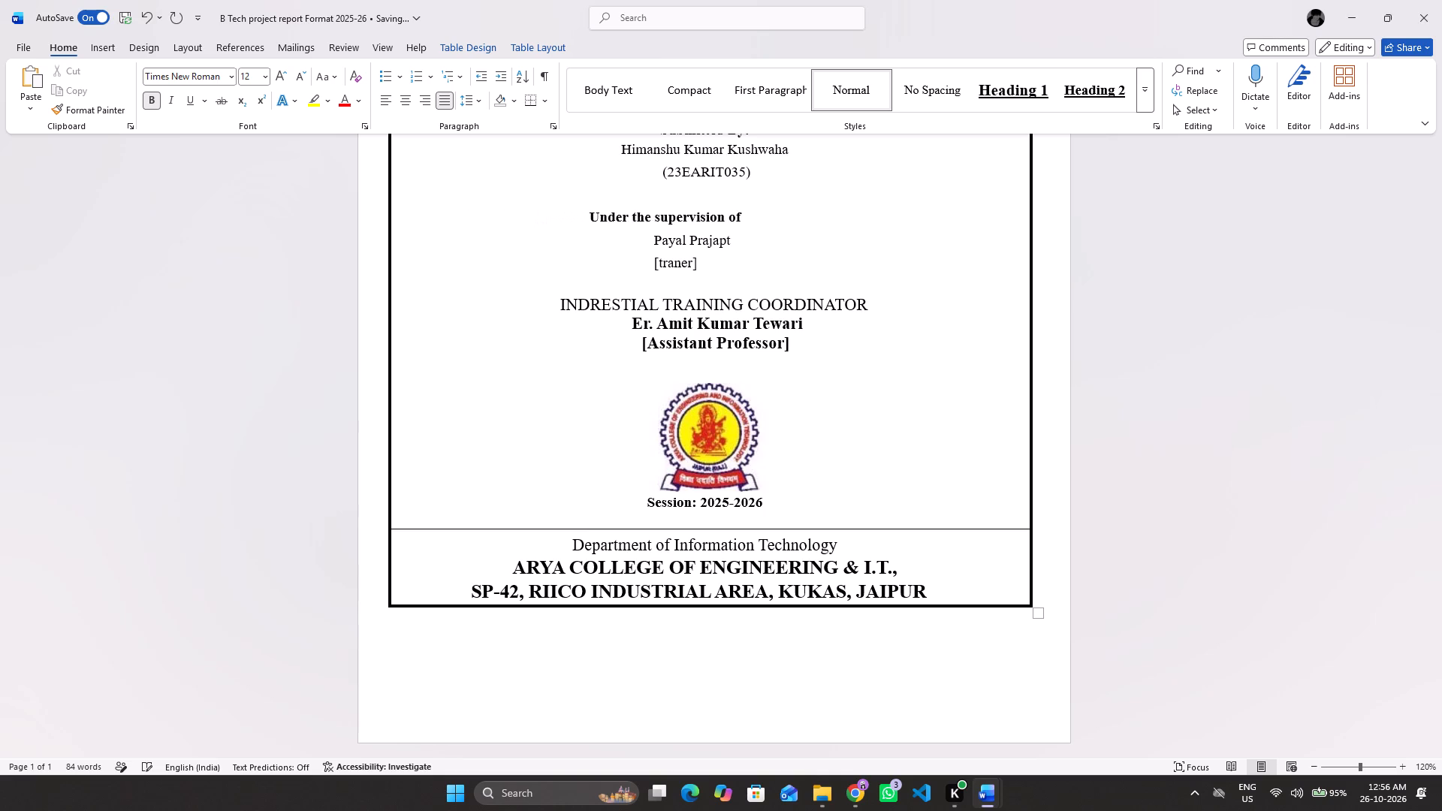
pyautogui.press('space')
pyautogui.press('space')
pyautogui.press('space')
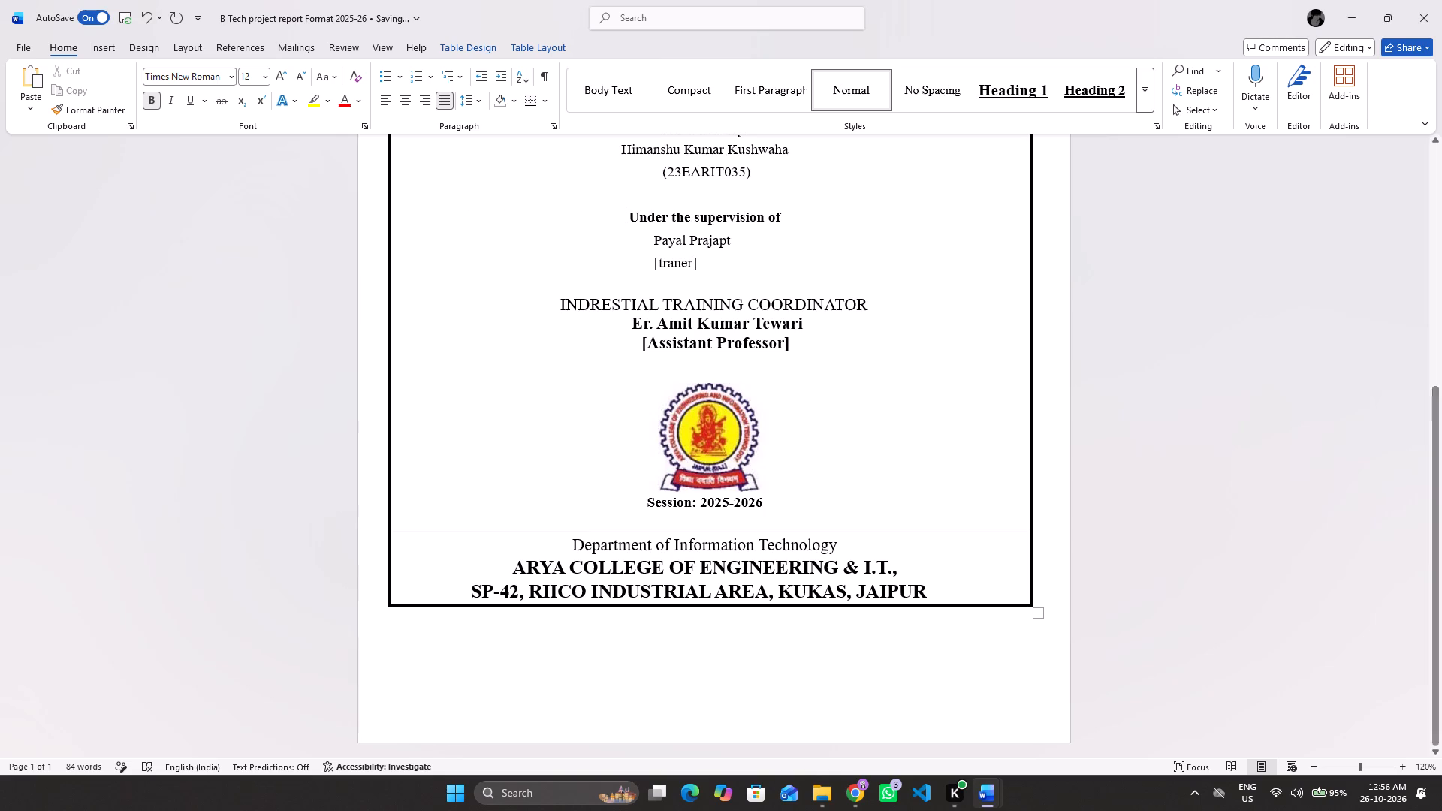
# Add spaces before the supervisor's name to centre it beneath "Under the supervision of".
pyautogui.click(653, 243)
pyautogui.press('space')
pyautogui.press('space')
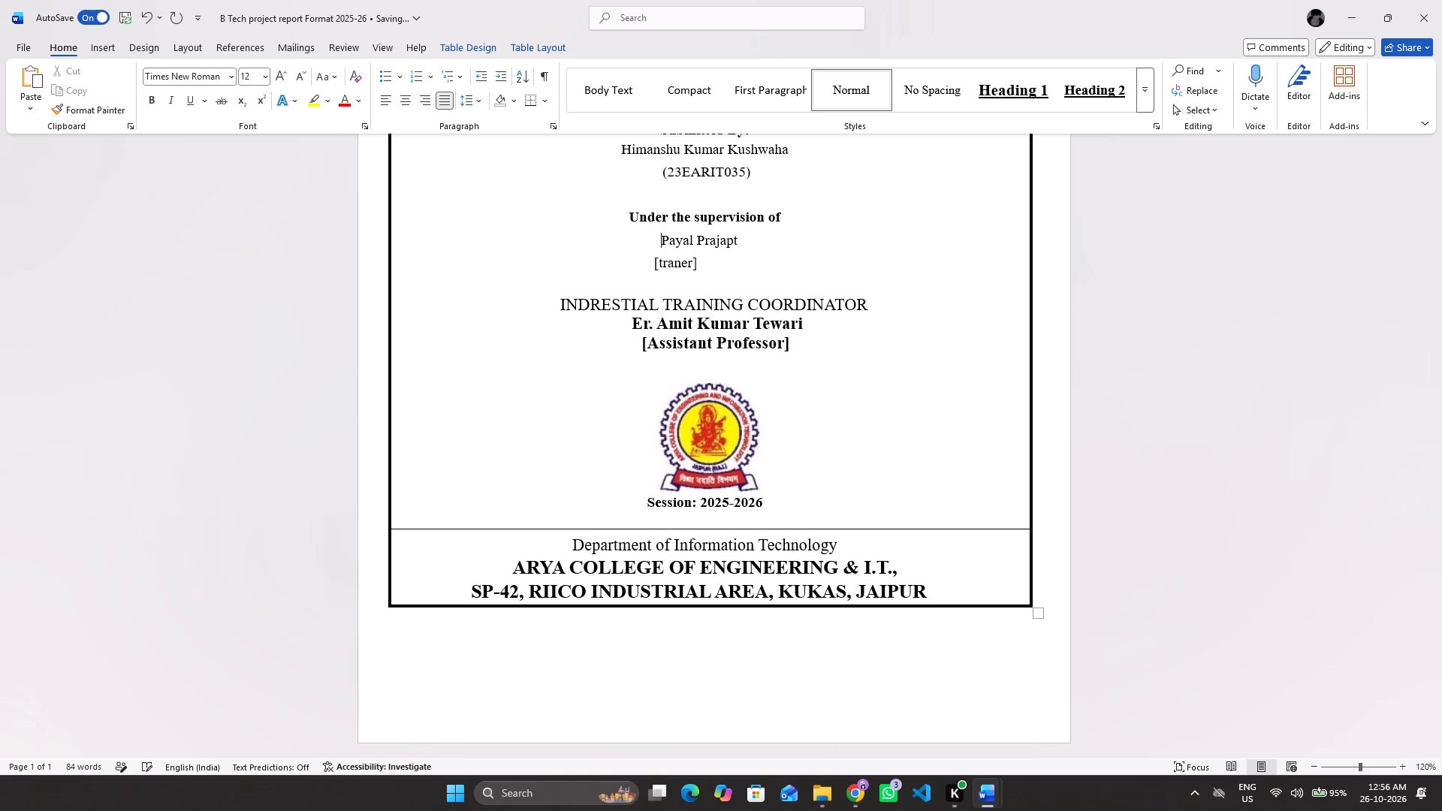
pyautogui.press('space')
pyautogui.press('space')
# Add spaces before "[traner]" to centre it beneath the supervisor's name.
pyautogui.click(650, 268)
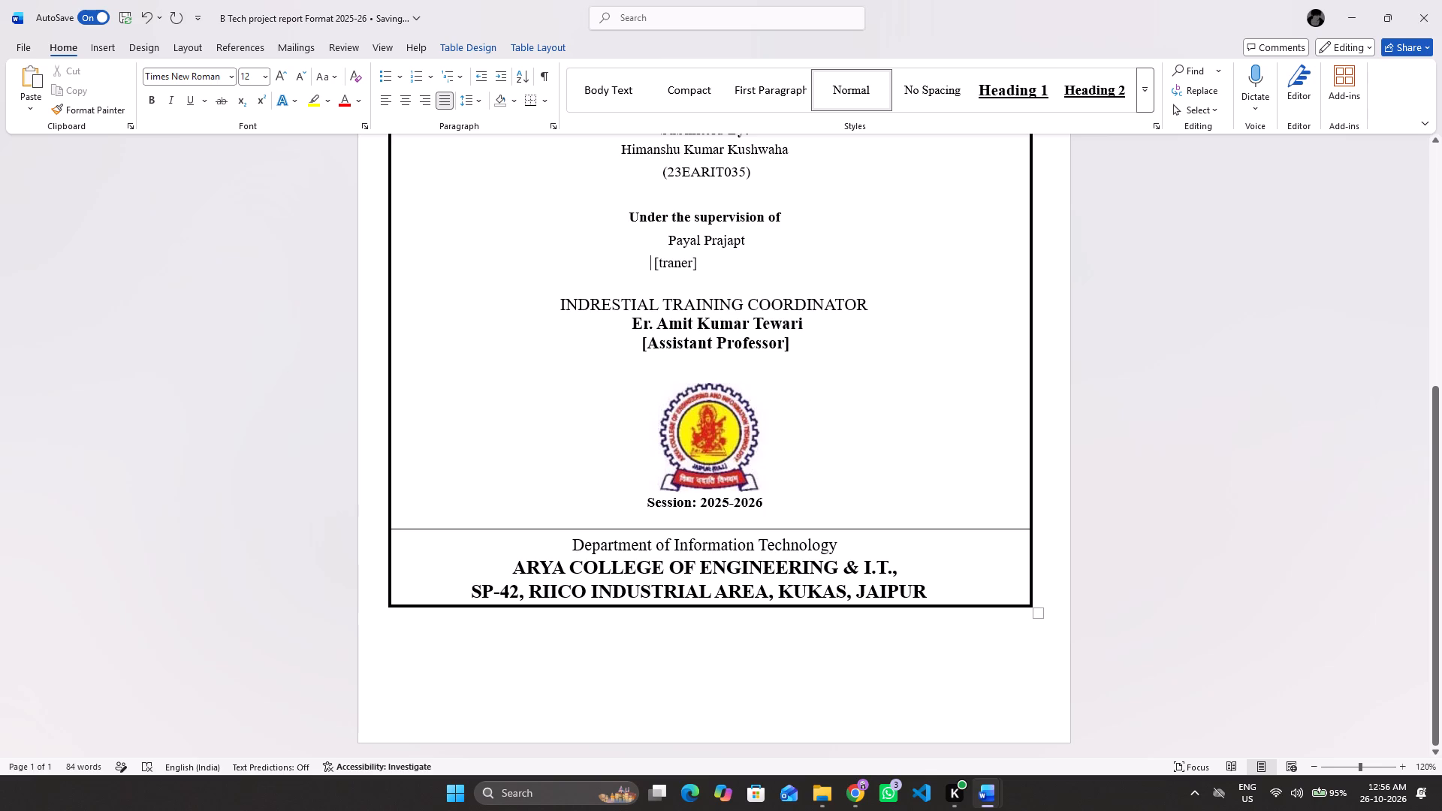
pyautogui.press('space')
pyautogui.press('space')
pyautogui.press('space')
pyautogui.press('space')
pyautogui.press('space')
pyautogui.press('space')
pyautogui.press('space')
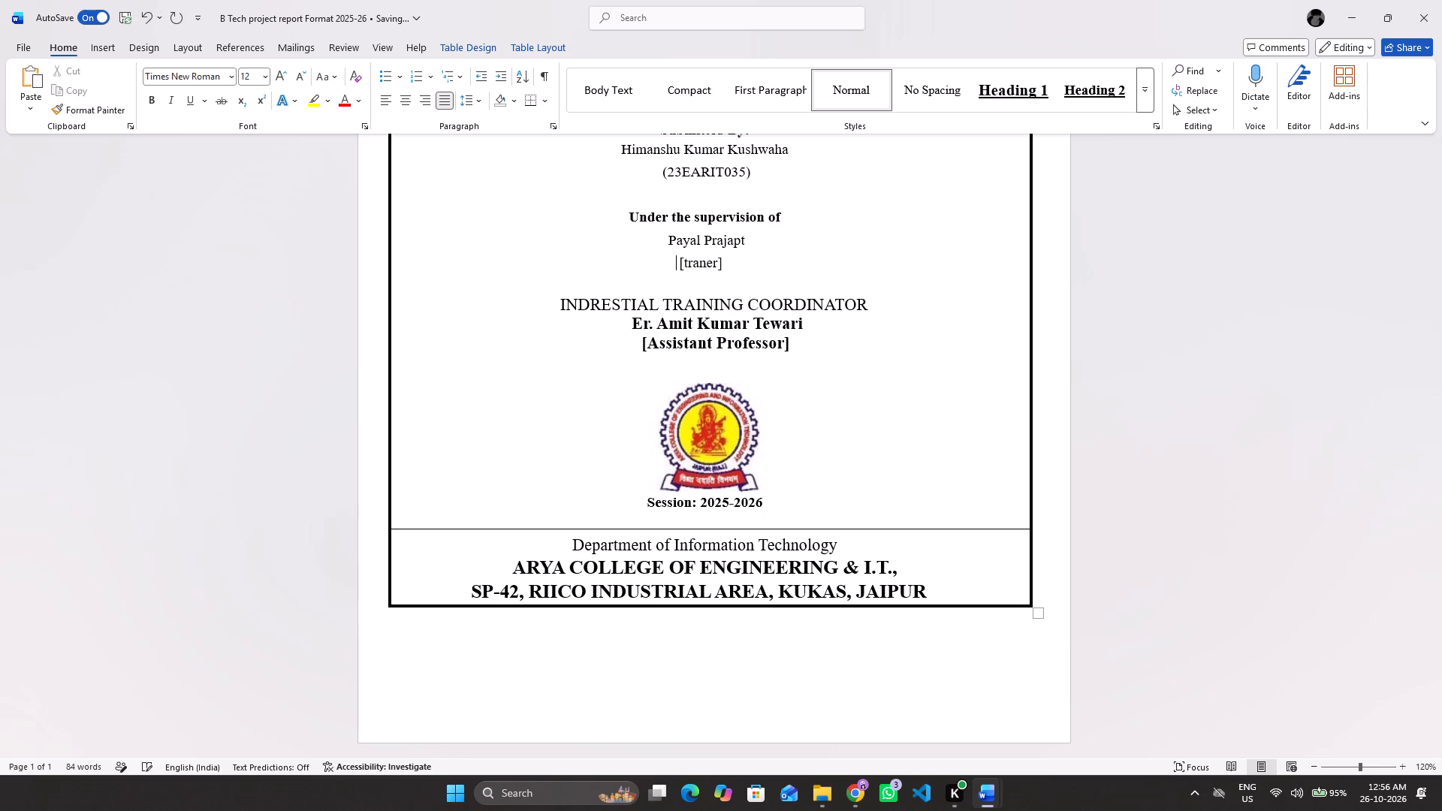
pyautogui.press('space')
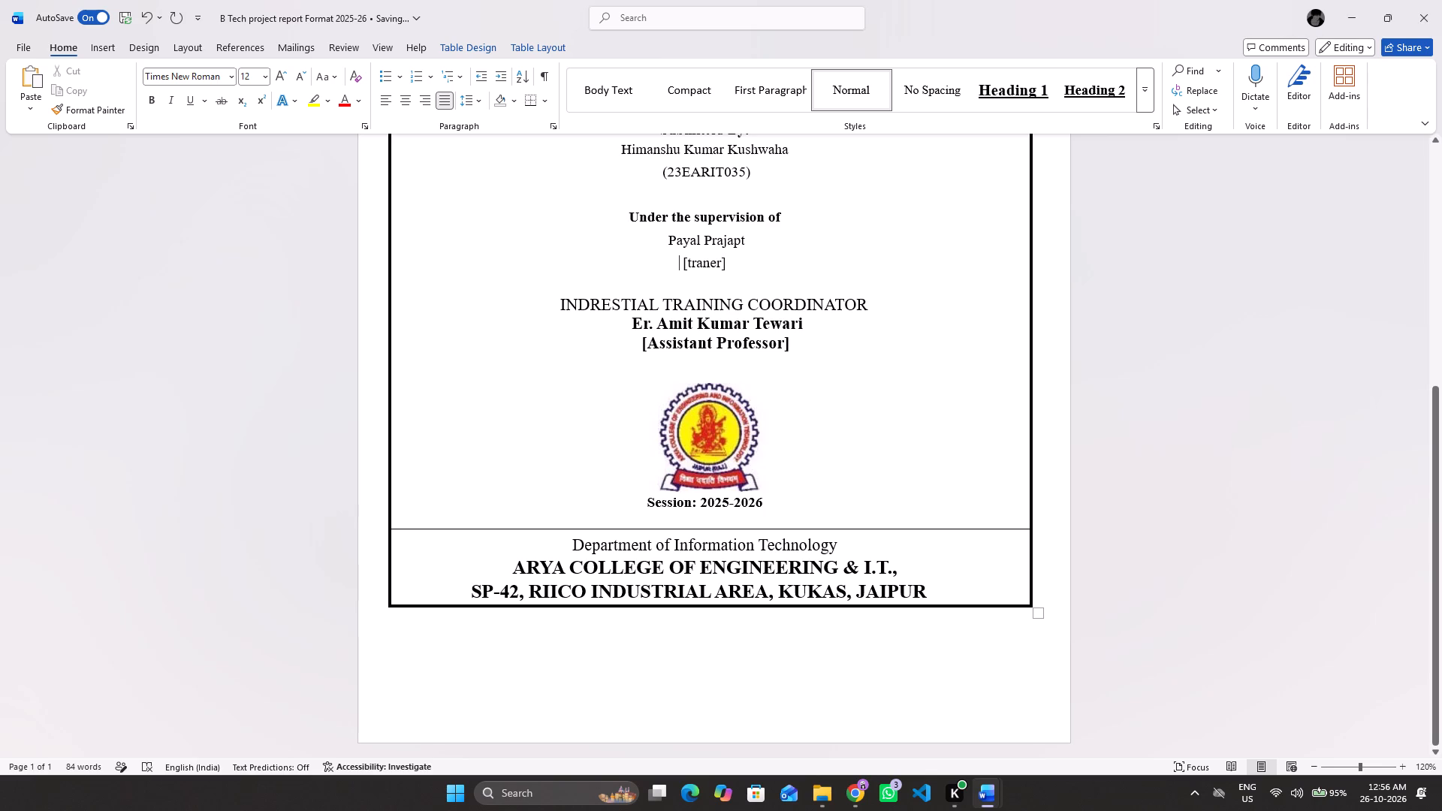
# Set the line spacing of the supervision heading, supervisor's name and "[traner]" lines to Multiple at 1.
pyautogui.moveTo(627, 215); pyautogui.dragTo(742, 263)
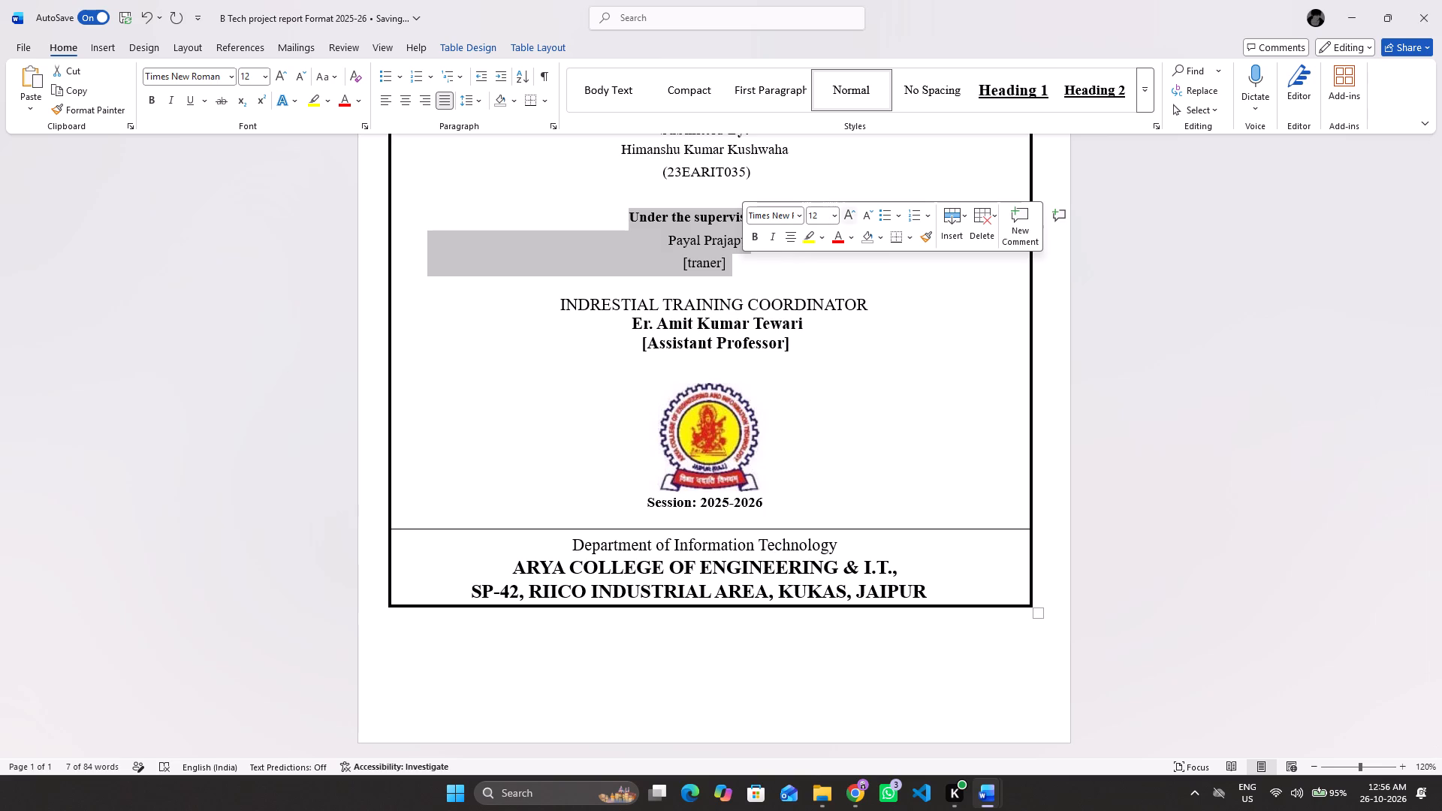
pyautogui.click(554, 123)
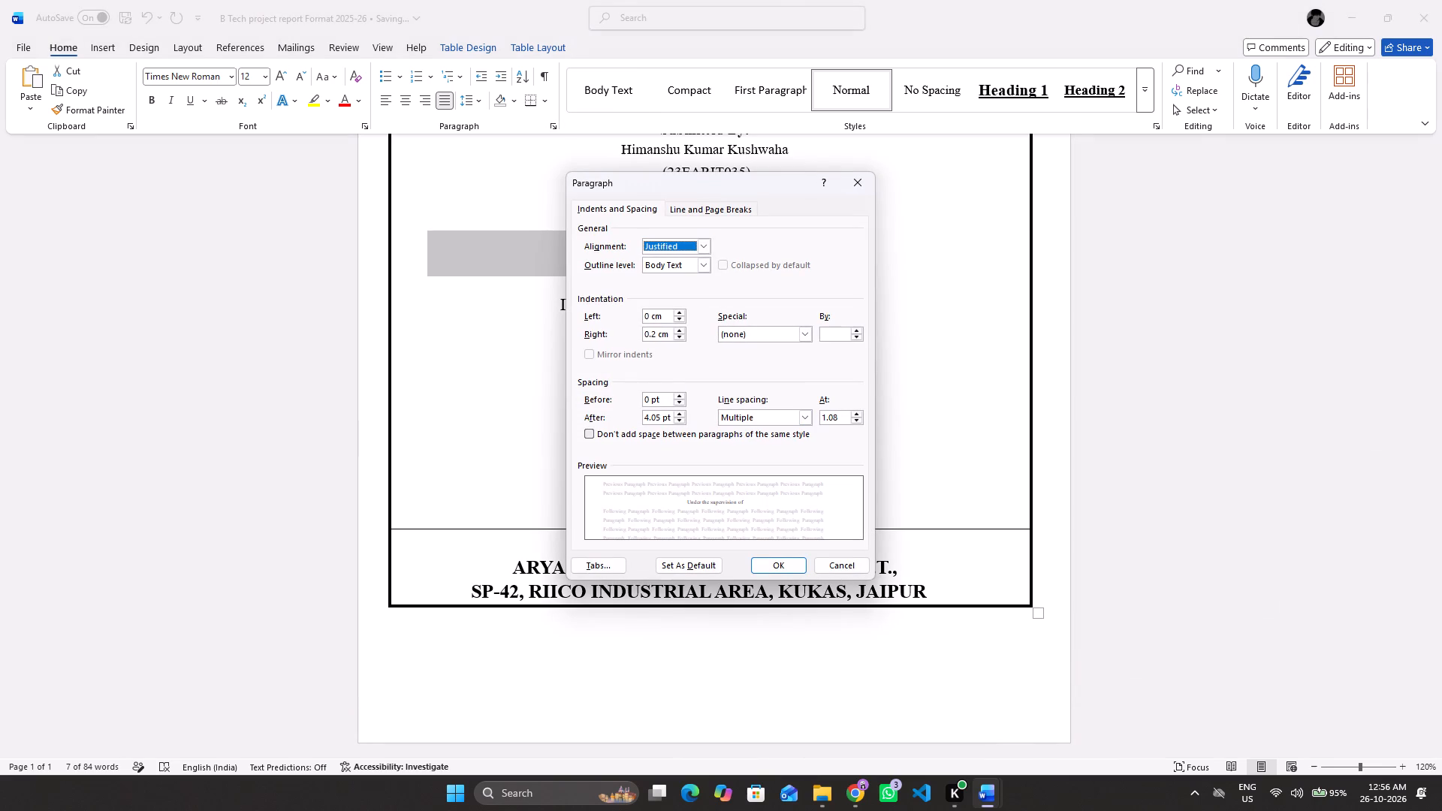
pyautogui.click(855, 416)
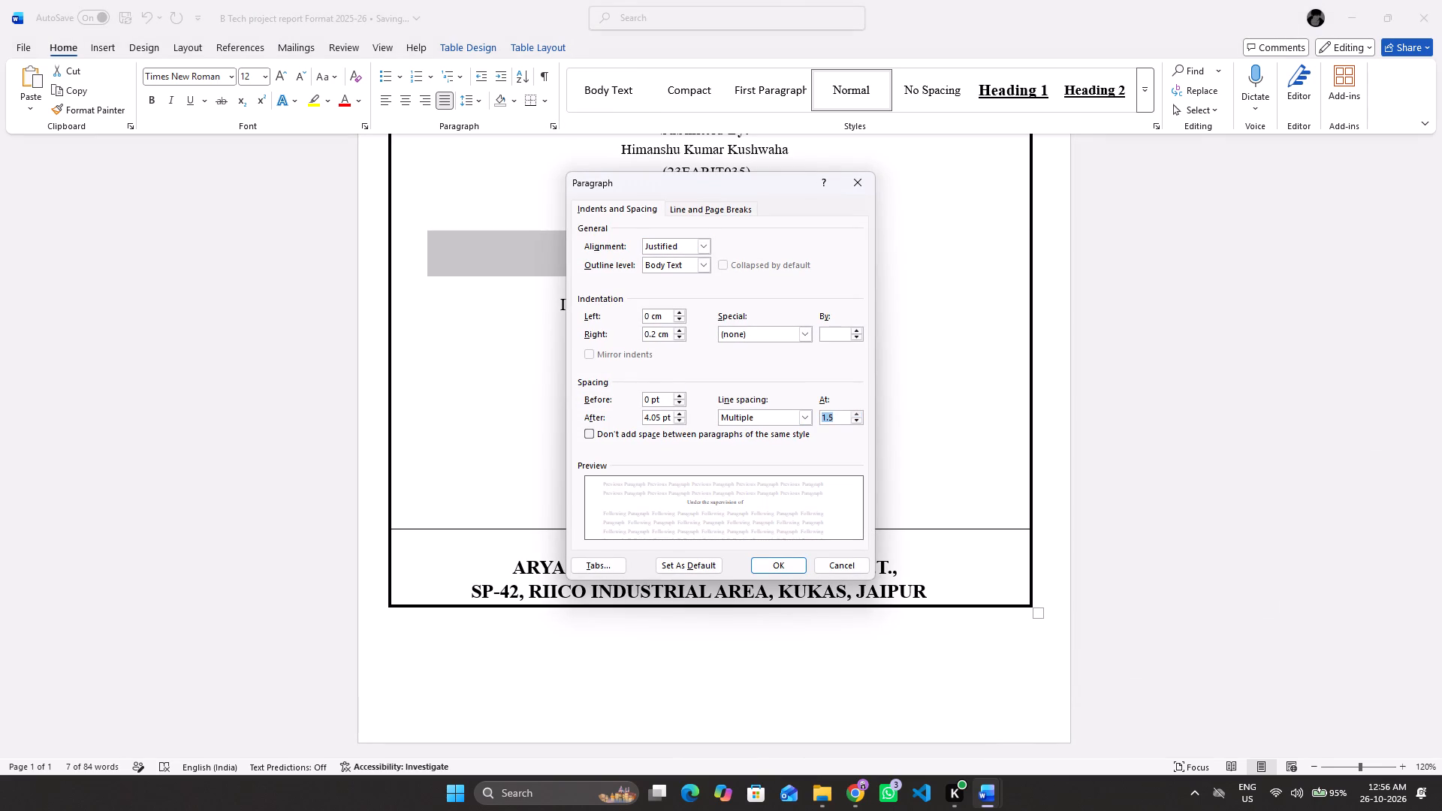
pyautogui.click(855, 416)
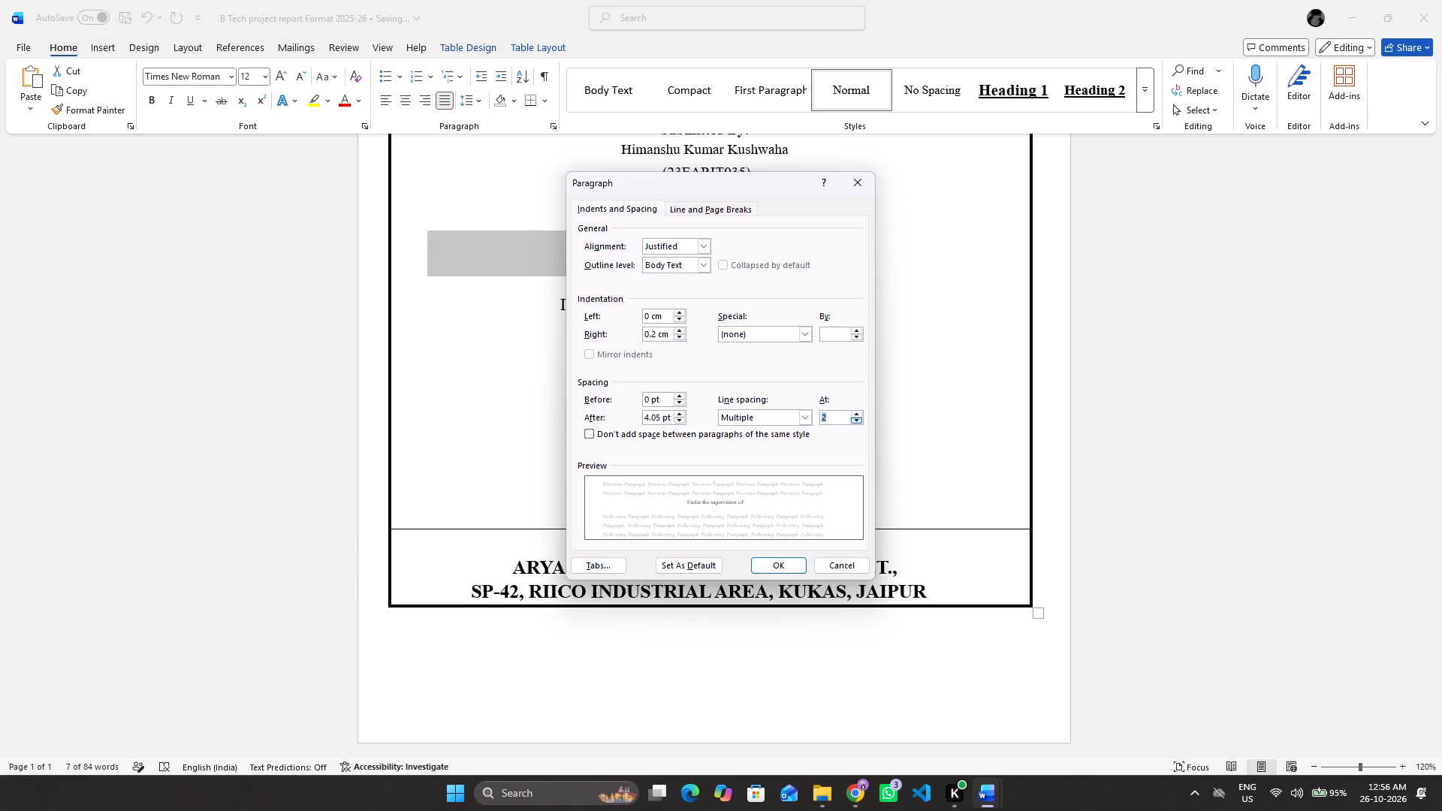
pyautogui.tripleClick(856, 420)
pyautogui.click(856, 412)
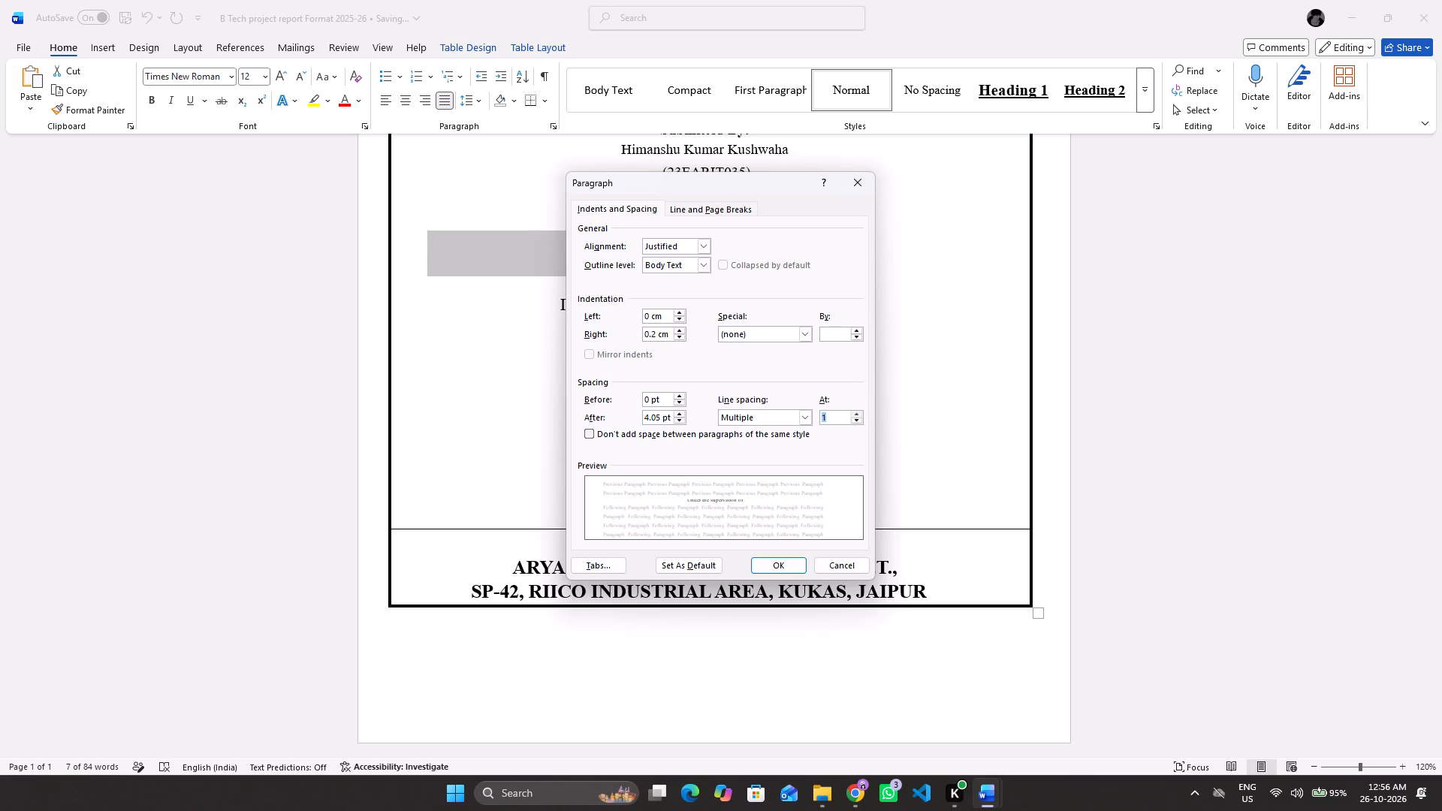
pyautogui.click(780, 566)
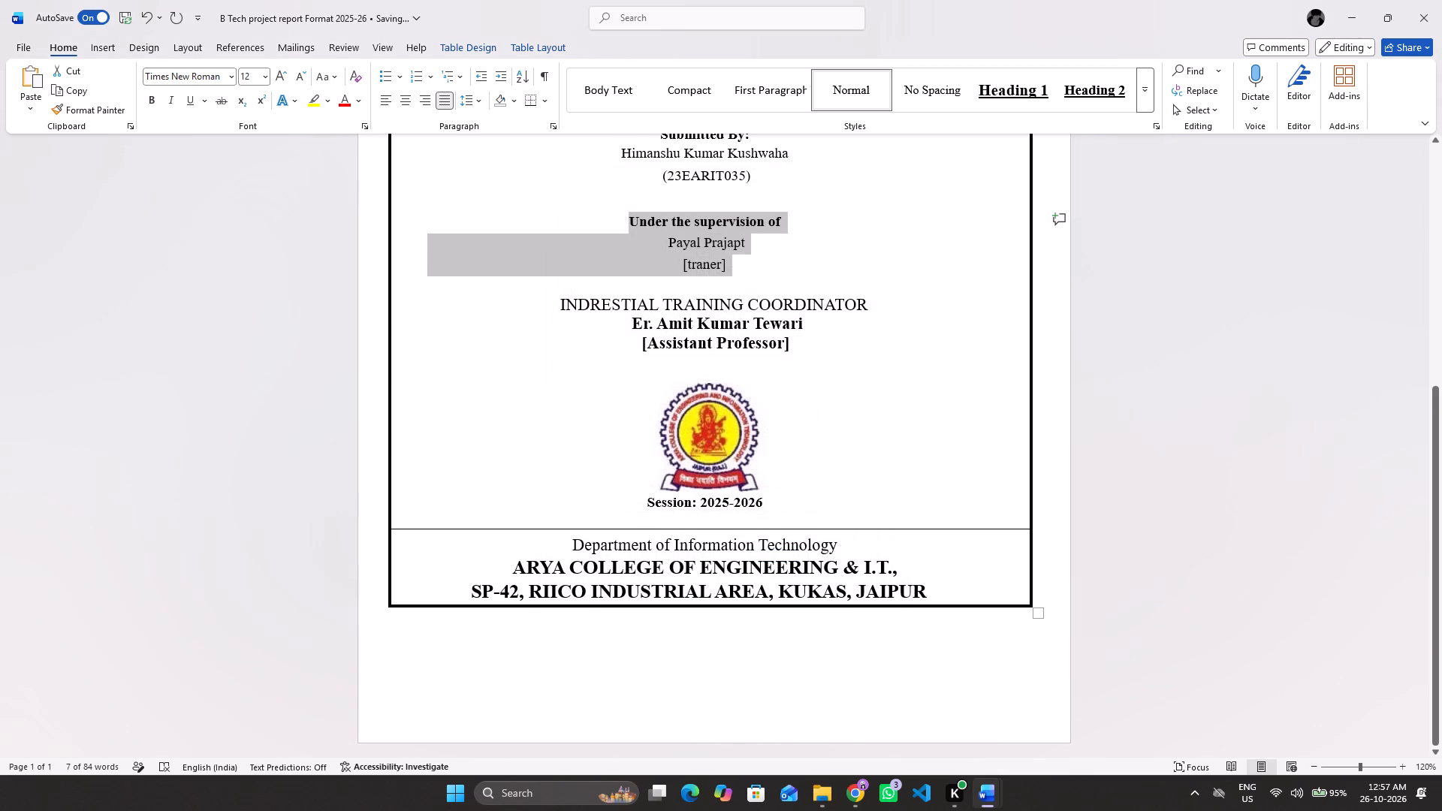
# Remove the space between same-style paragraphs for the supervision heading, supervisor's name and "[traner]" lines.
pyautogui.click(620, 213)
pyautogui.moveTo(620, 213); pyautogui.dragTo(759, 262)
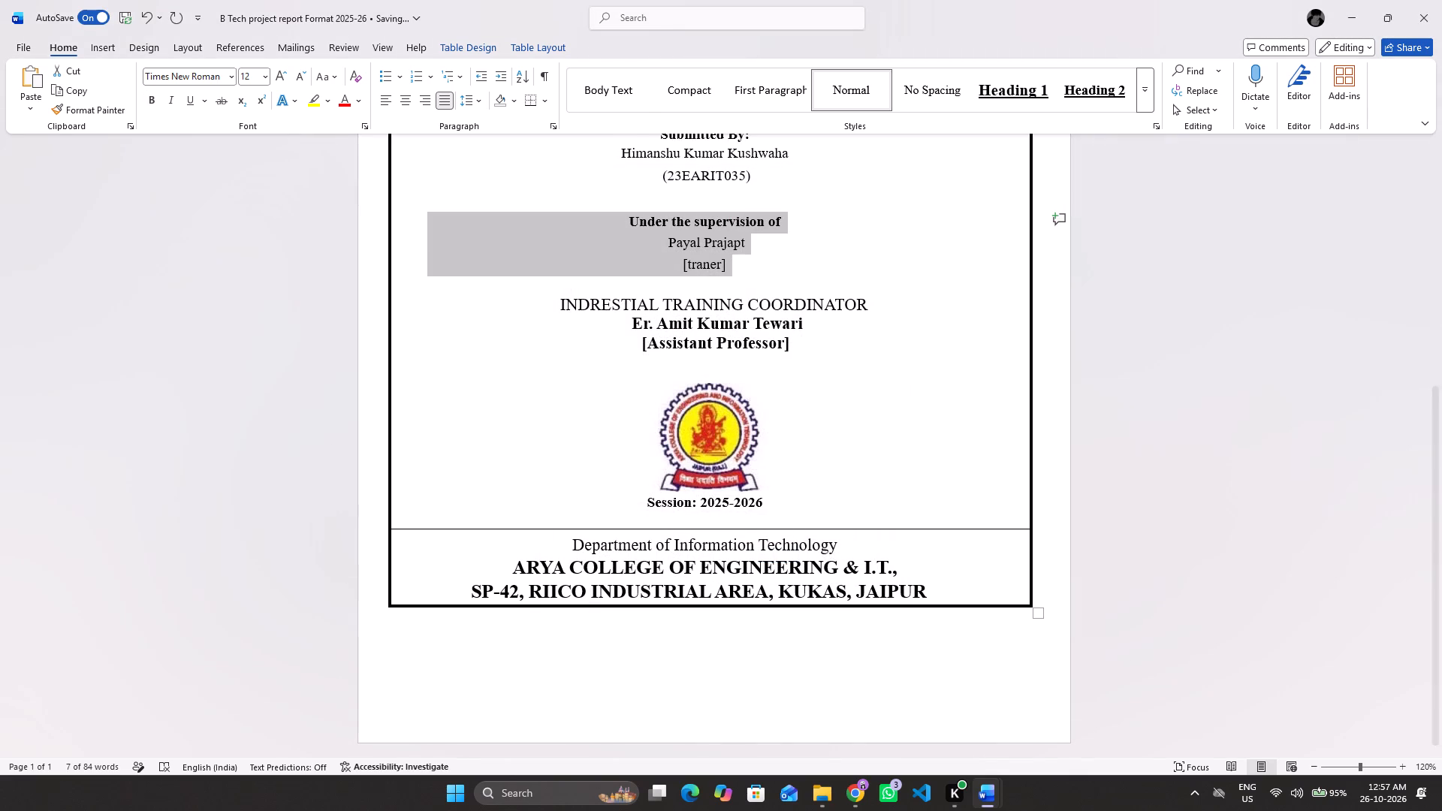
pyautogui.click(552, 119)
pyautogui.click(552, 125)
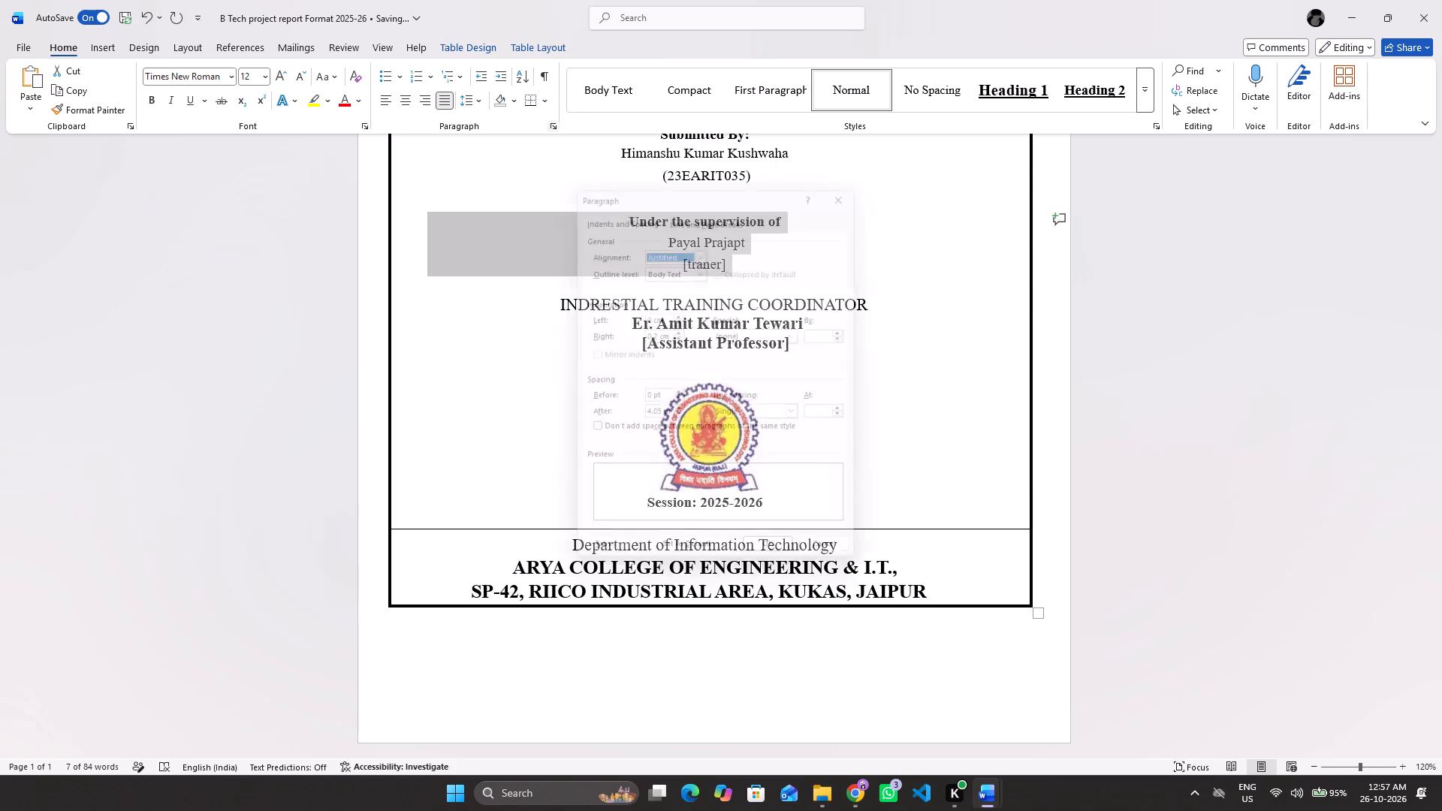
pyautogui.click(588, 436)
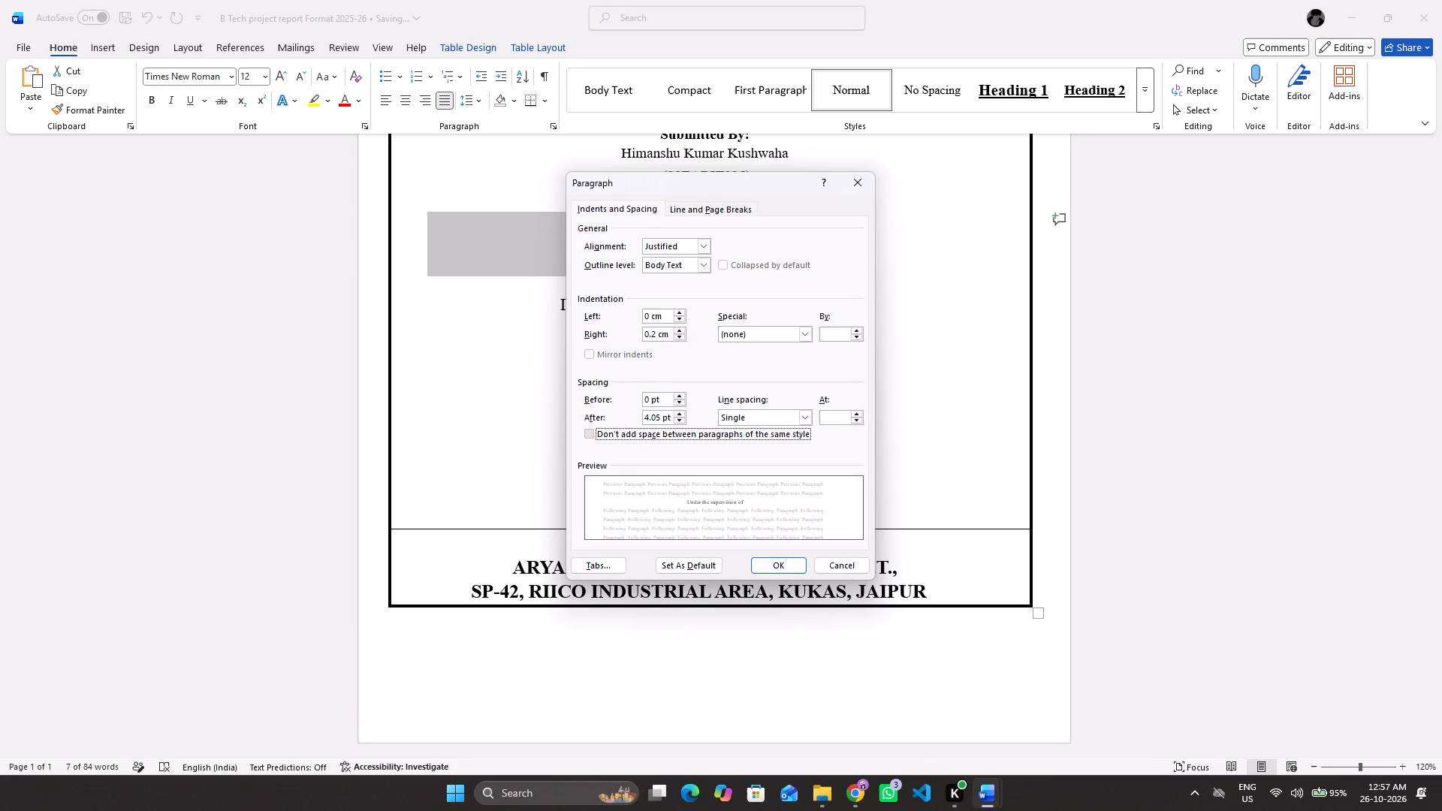
pyautogui.click(778, 557)
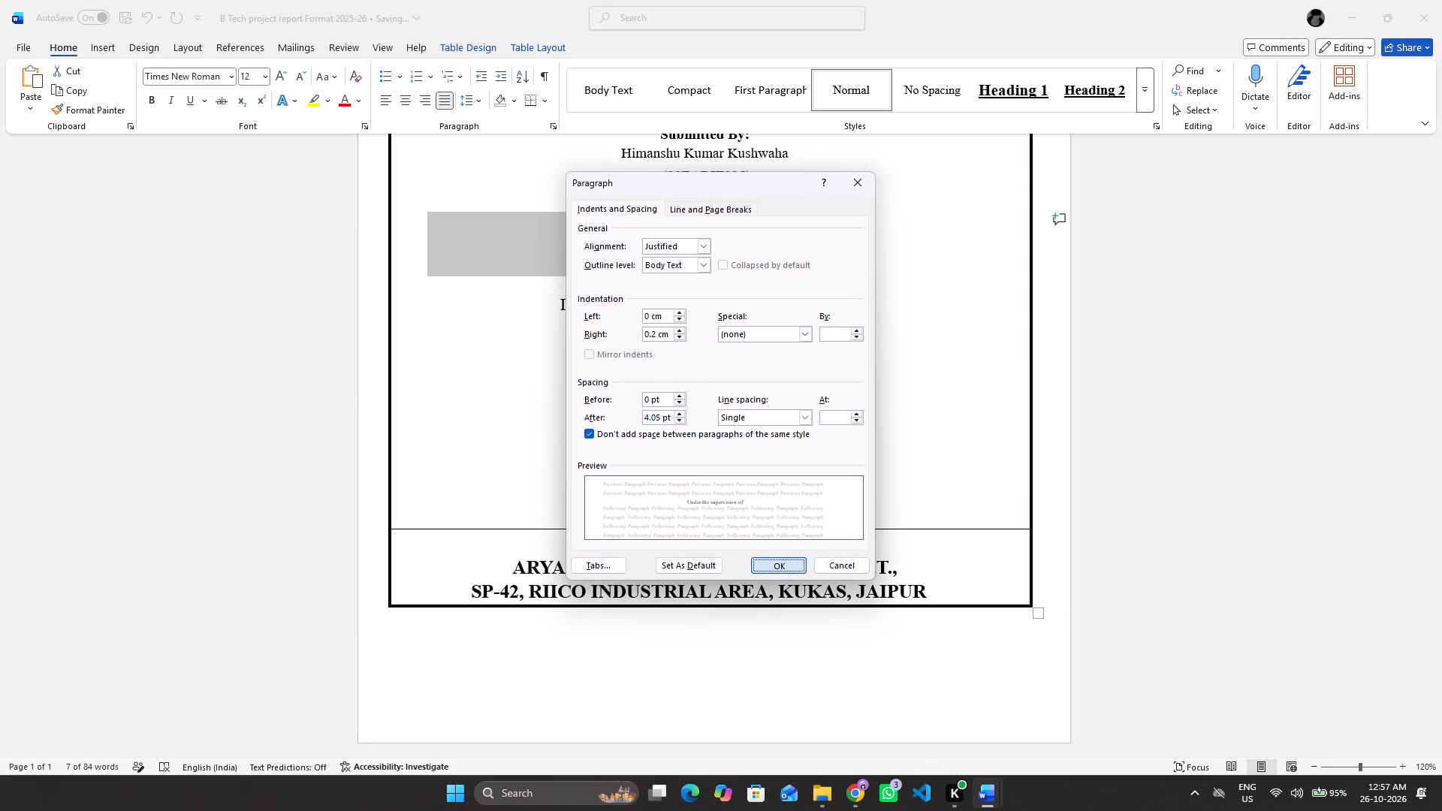
pyautogui.click(756, 280)
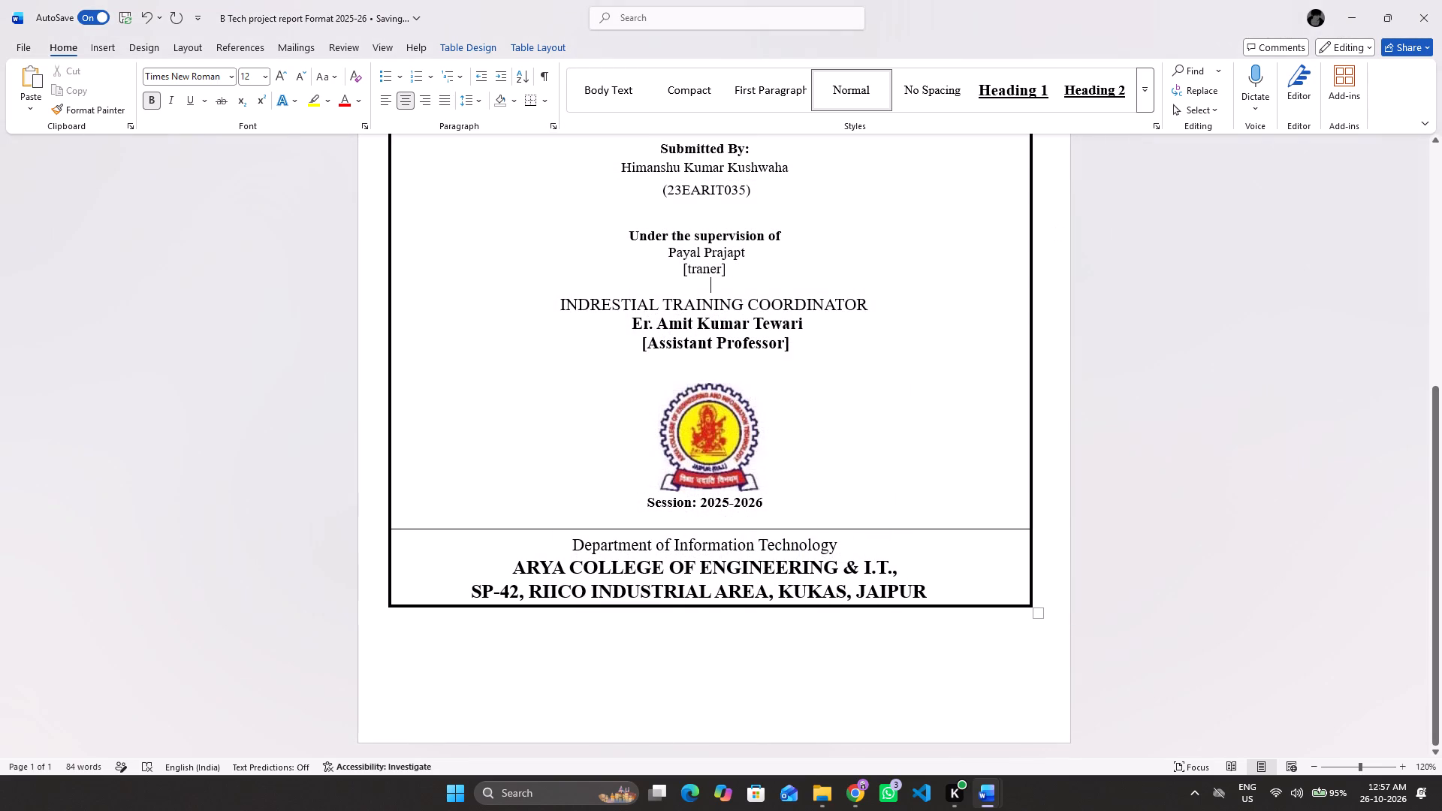
pyautogui.click(702, 267)
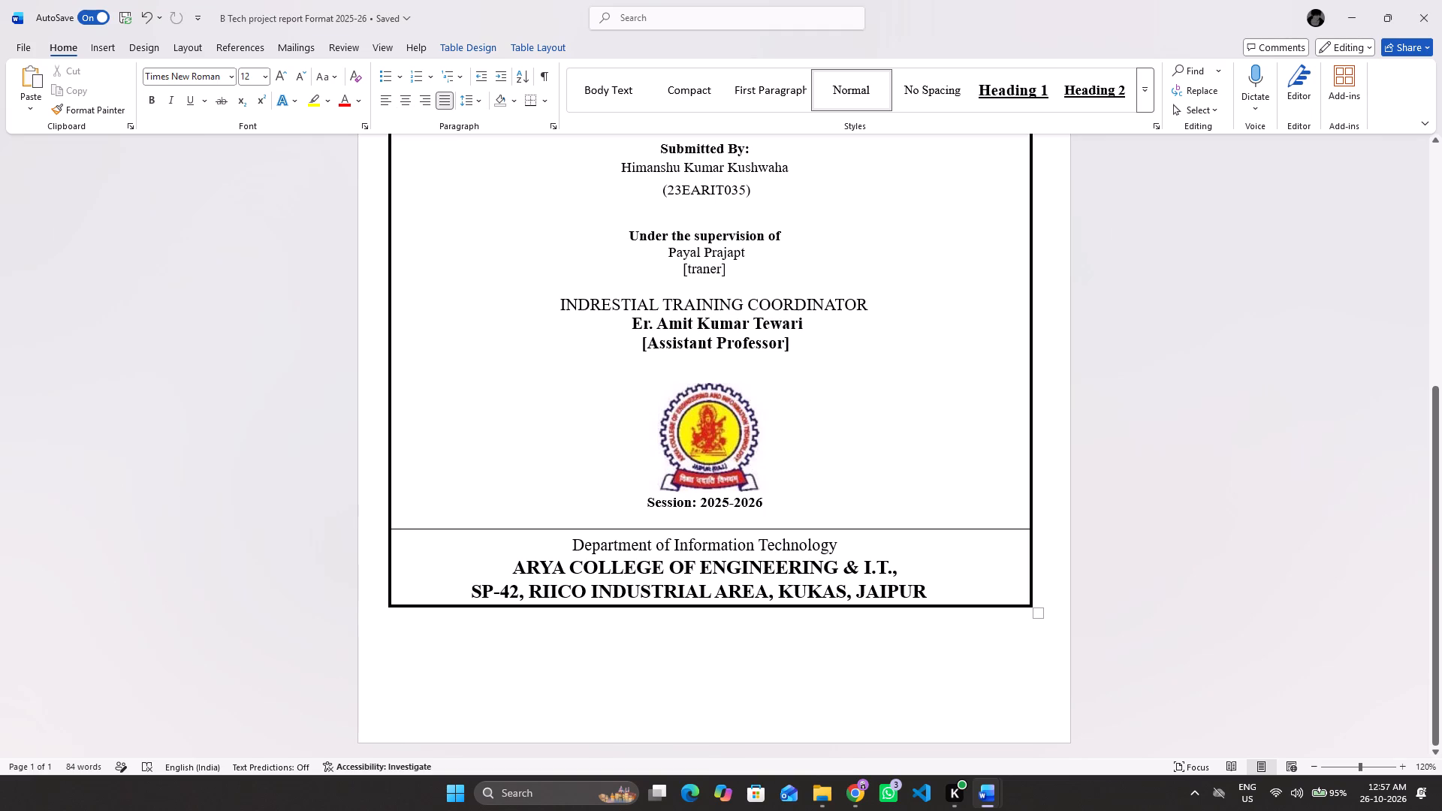
# Delete the second "M" from "MANAGEMENT" in the project title.
pyautogui.scroll(14, 702, 267)
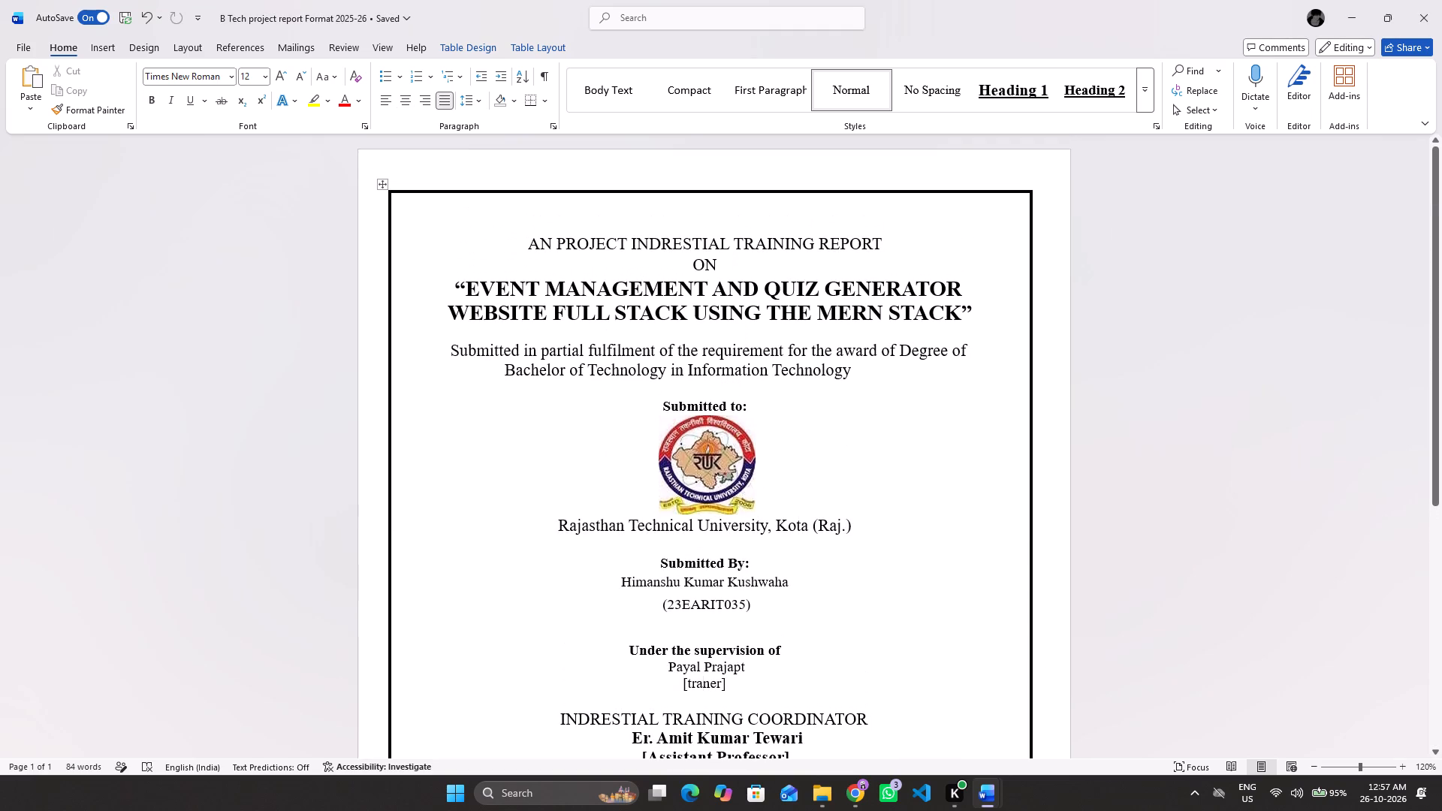
pyautogui.click(669, 278)
pyautogui.press('BackSpace')
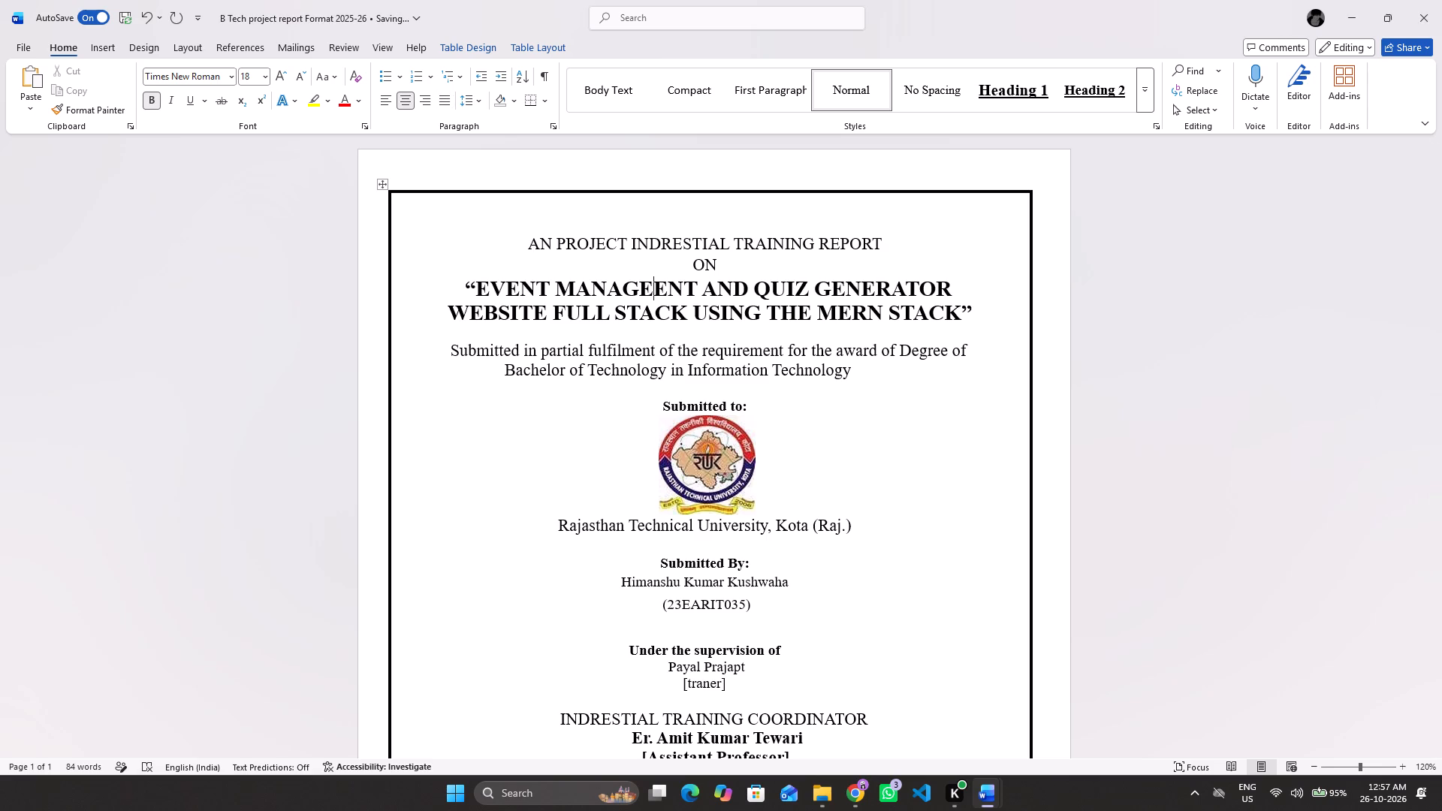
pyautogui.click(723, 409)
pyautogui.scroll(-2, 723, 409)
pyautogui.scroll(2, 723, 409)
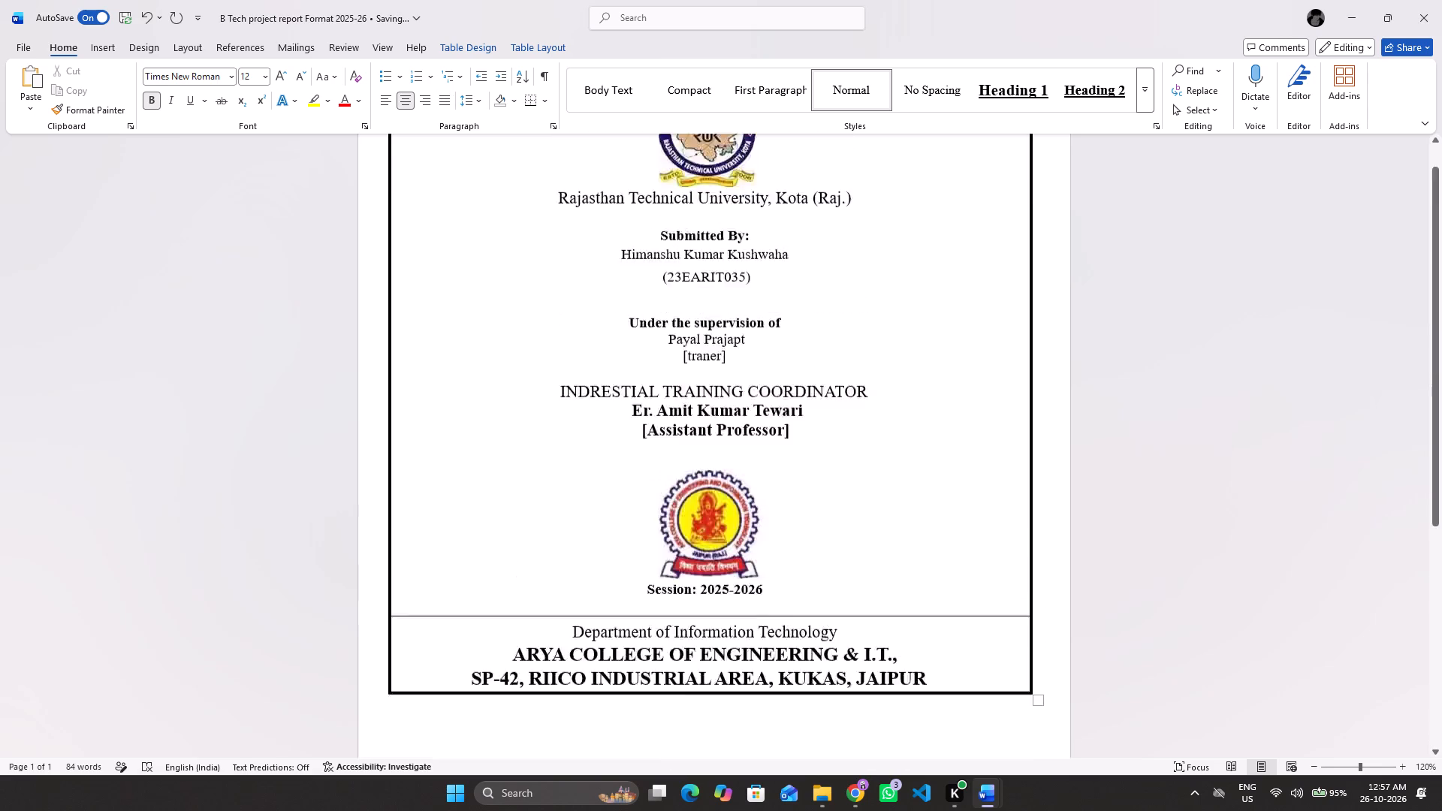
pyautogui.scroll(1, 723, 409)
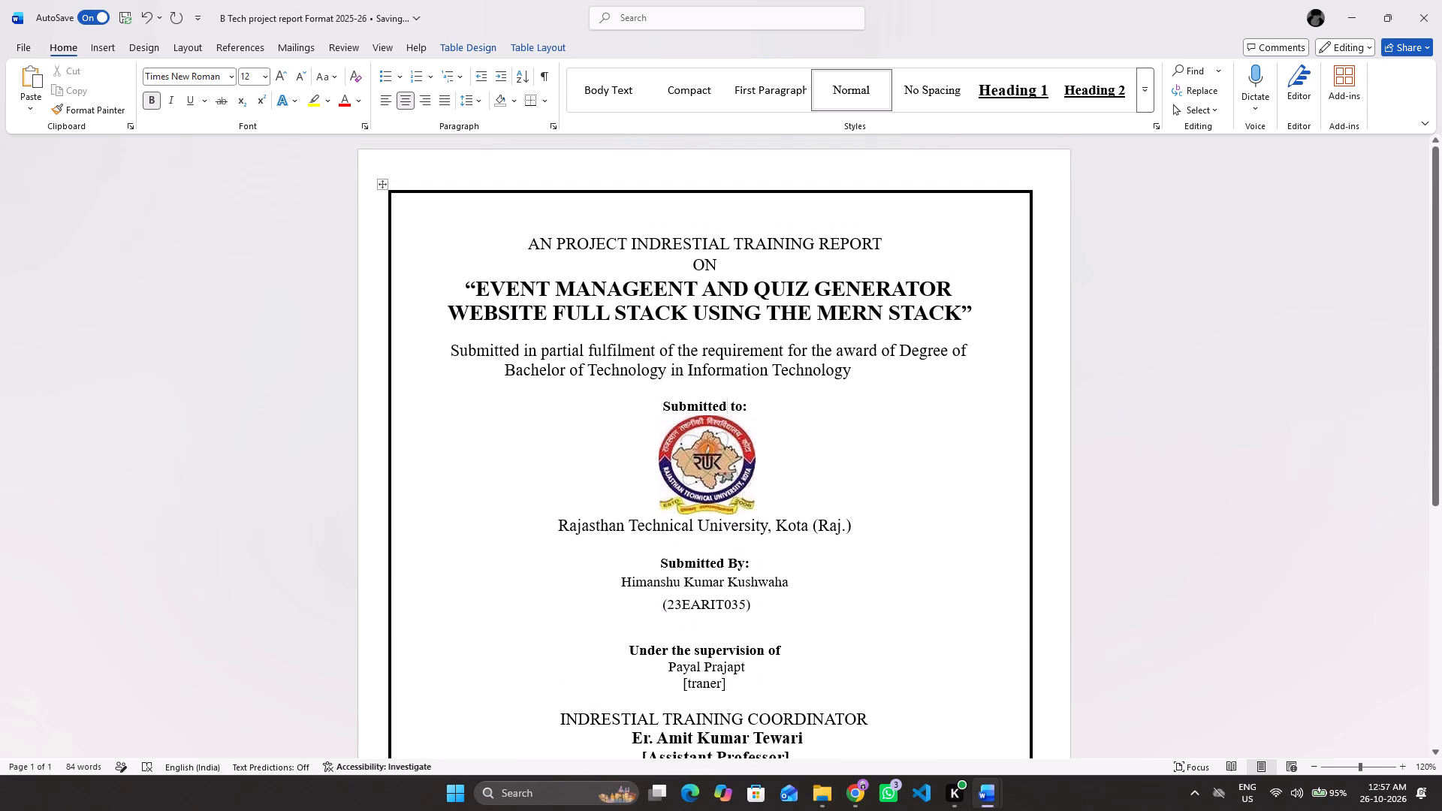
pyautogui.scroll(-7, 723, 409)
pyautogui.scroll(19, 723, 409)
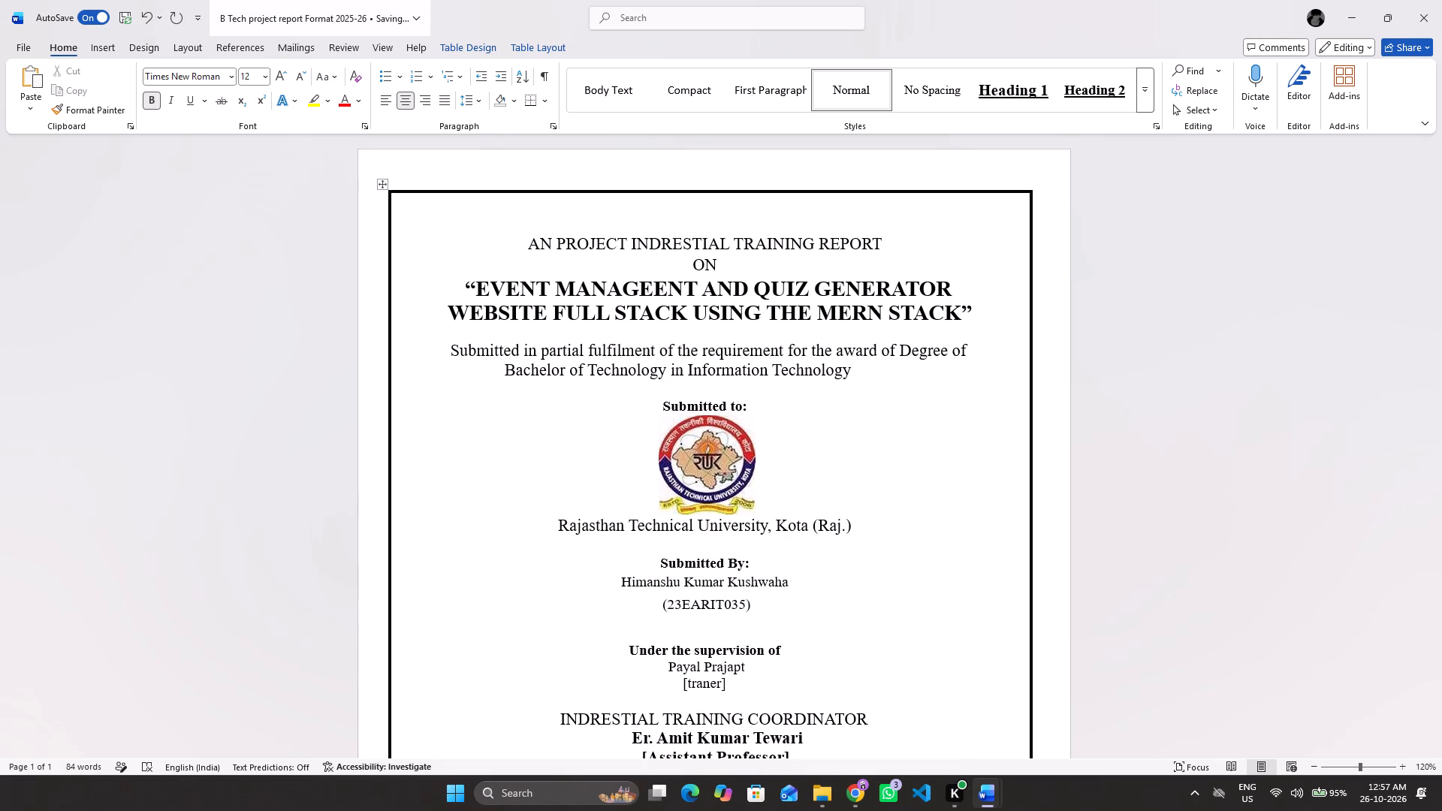
# Rename the document as "report Format", removing "B Tech project" and "2025-26" from its file name.
pyautogui.click(357, 19)
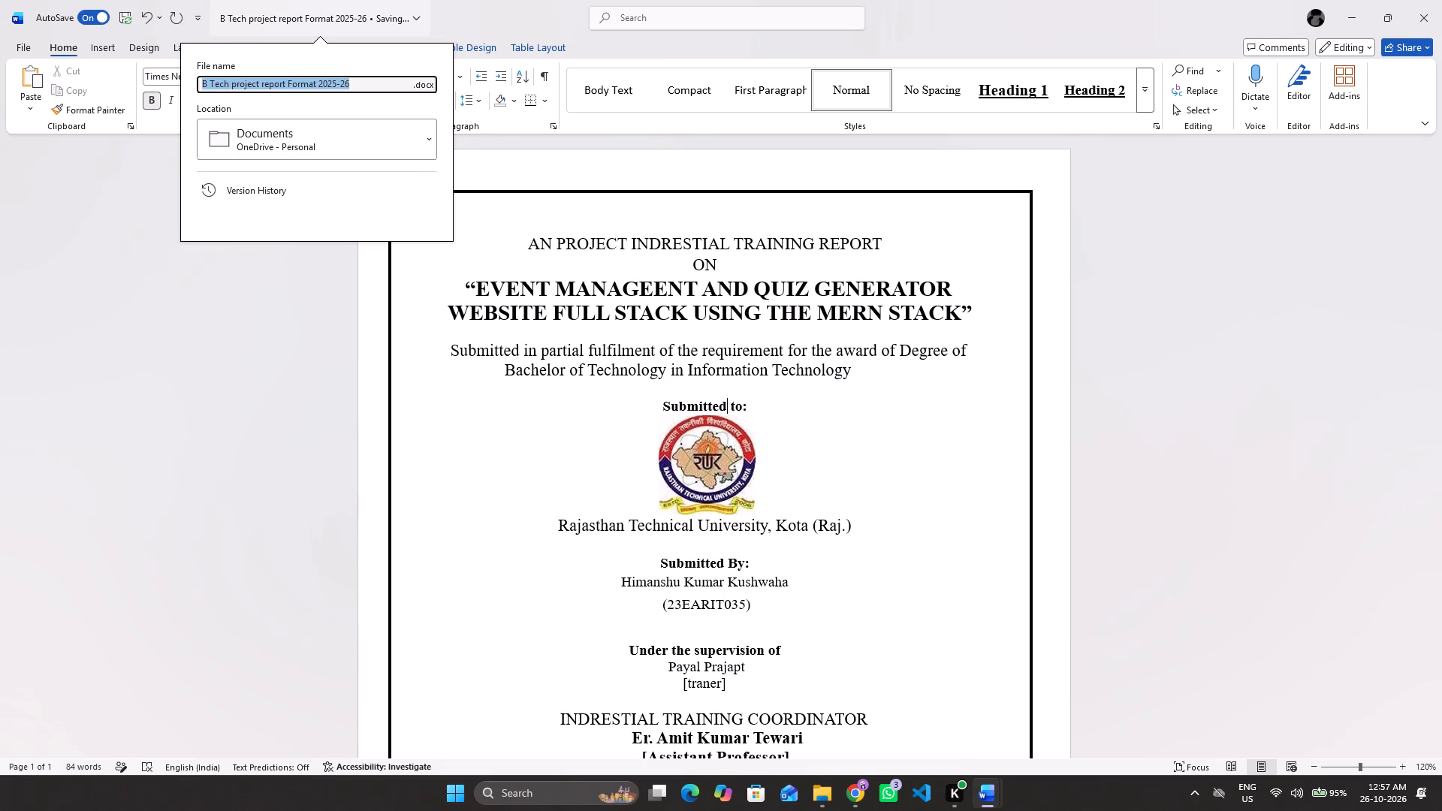
pyautogui.press('BackSpace')
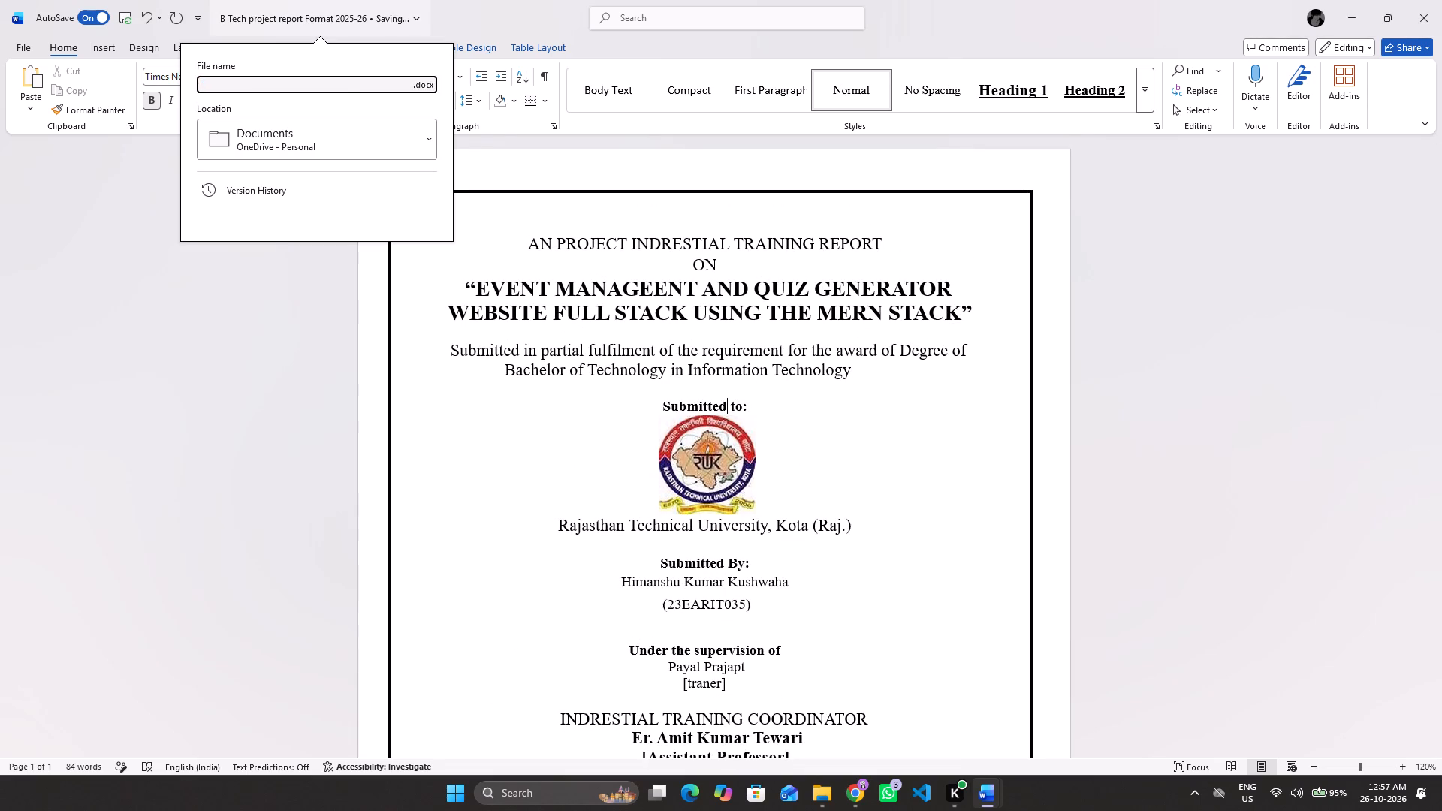
pyautogui.hotkey('ctrl', 'z')
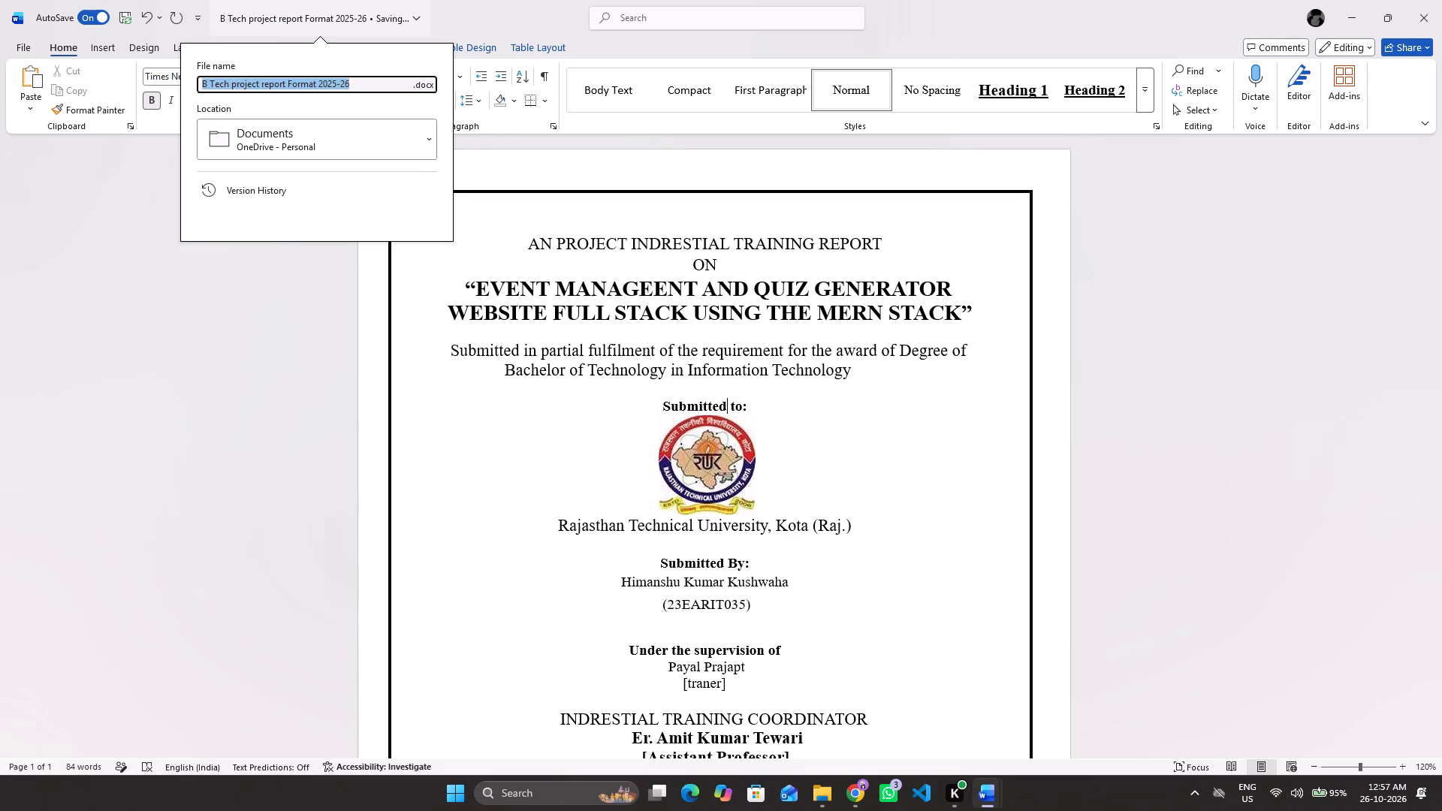
pyautogui.click(360, 86)
pyautogui.press('BackSpace')
pyautogui.press('BackSpace')
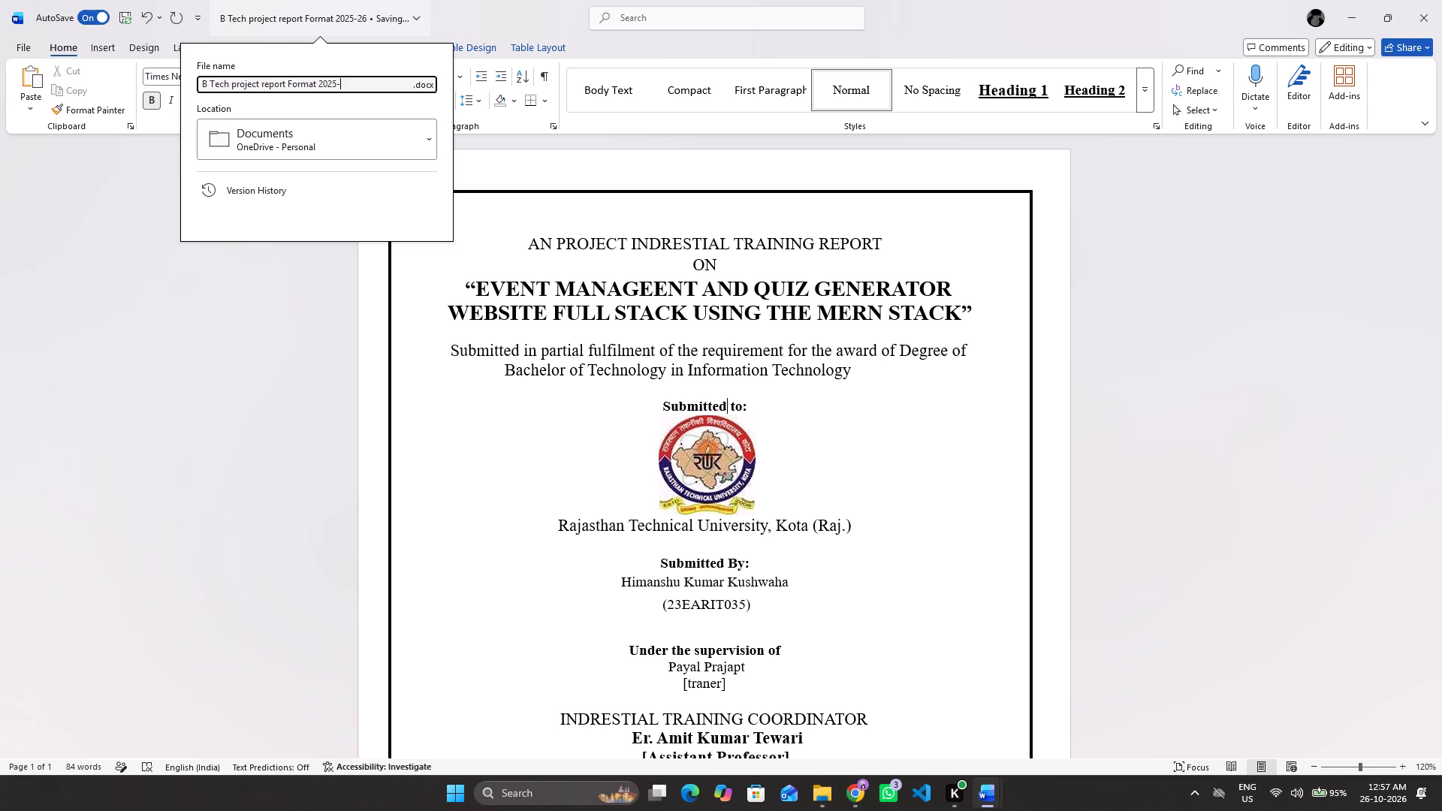
pyautogui.press('BackSpace')
pyautogui.press('BackSpace')
pyautogui.press('BackSpace')
pyautogui.press('BackSpace')
pyautogui.press('BackSpace')
pyautogui.moveTo(258, 86); pyautogui.dragTo(190, 89)
pyautogui.press('BackSpace')
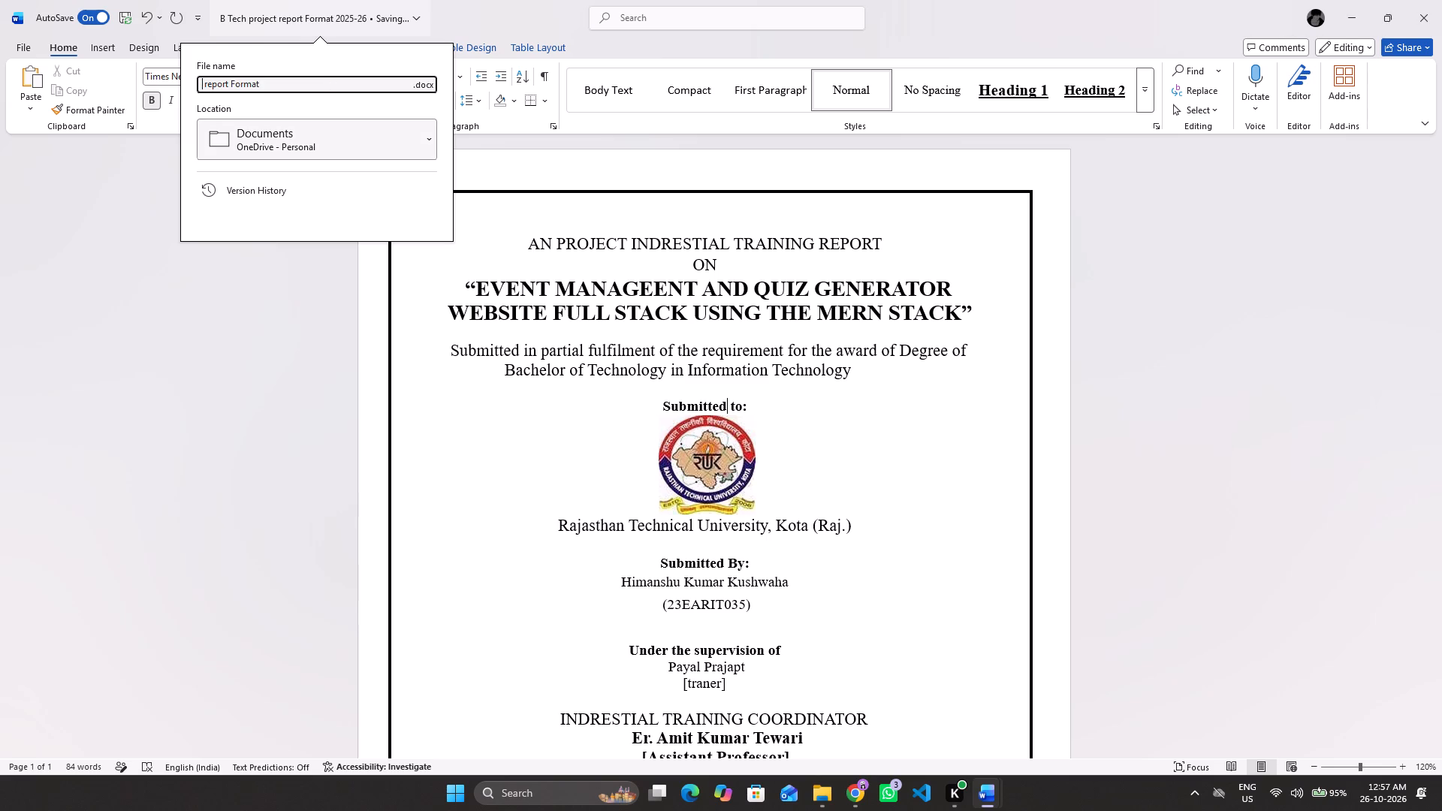
pyautogui.press('Return')
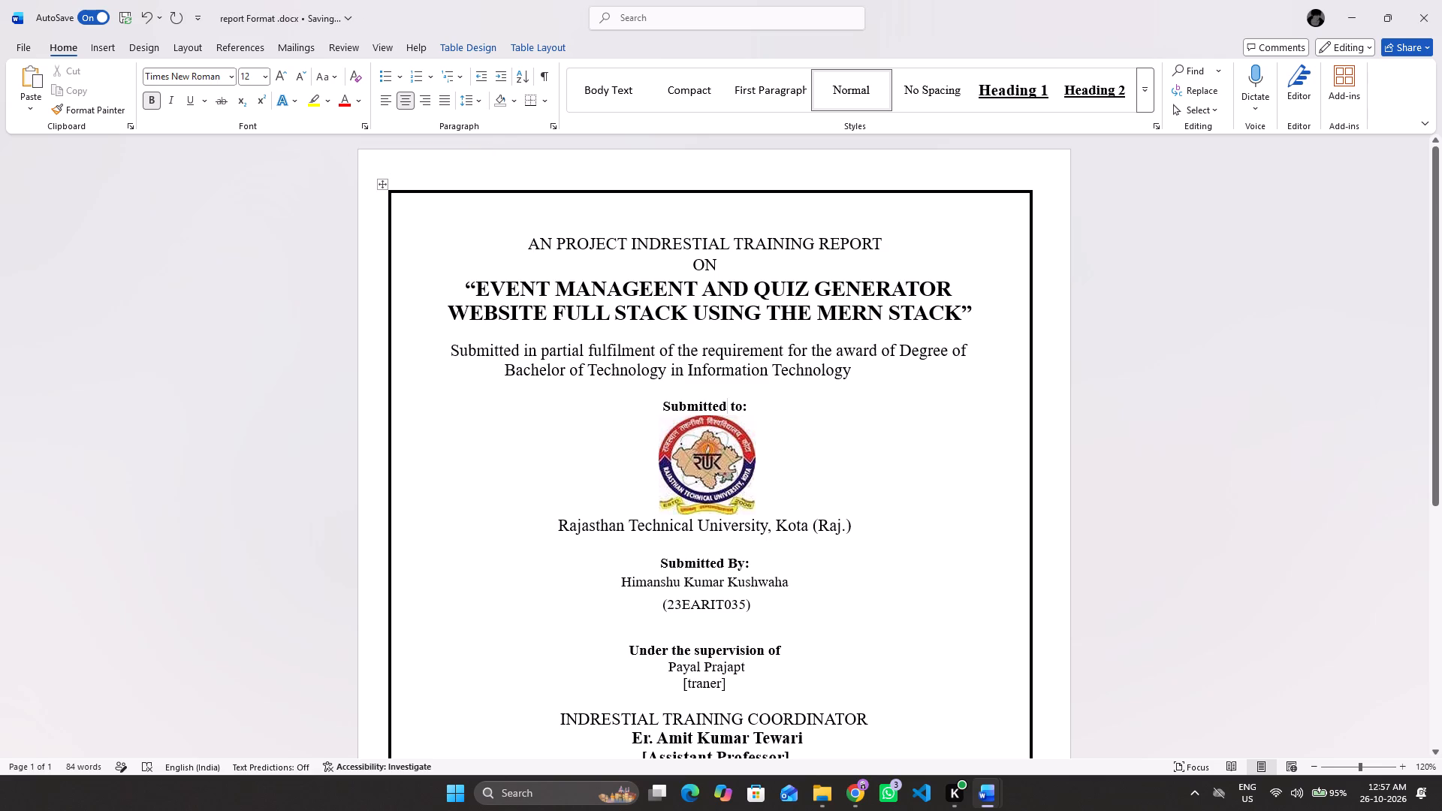
# Make the supervisor's name and the "[traner]" line bold.
pyautogui.click(652, 291)
pyautogui.scroll(-14, 786, 330)
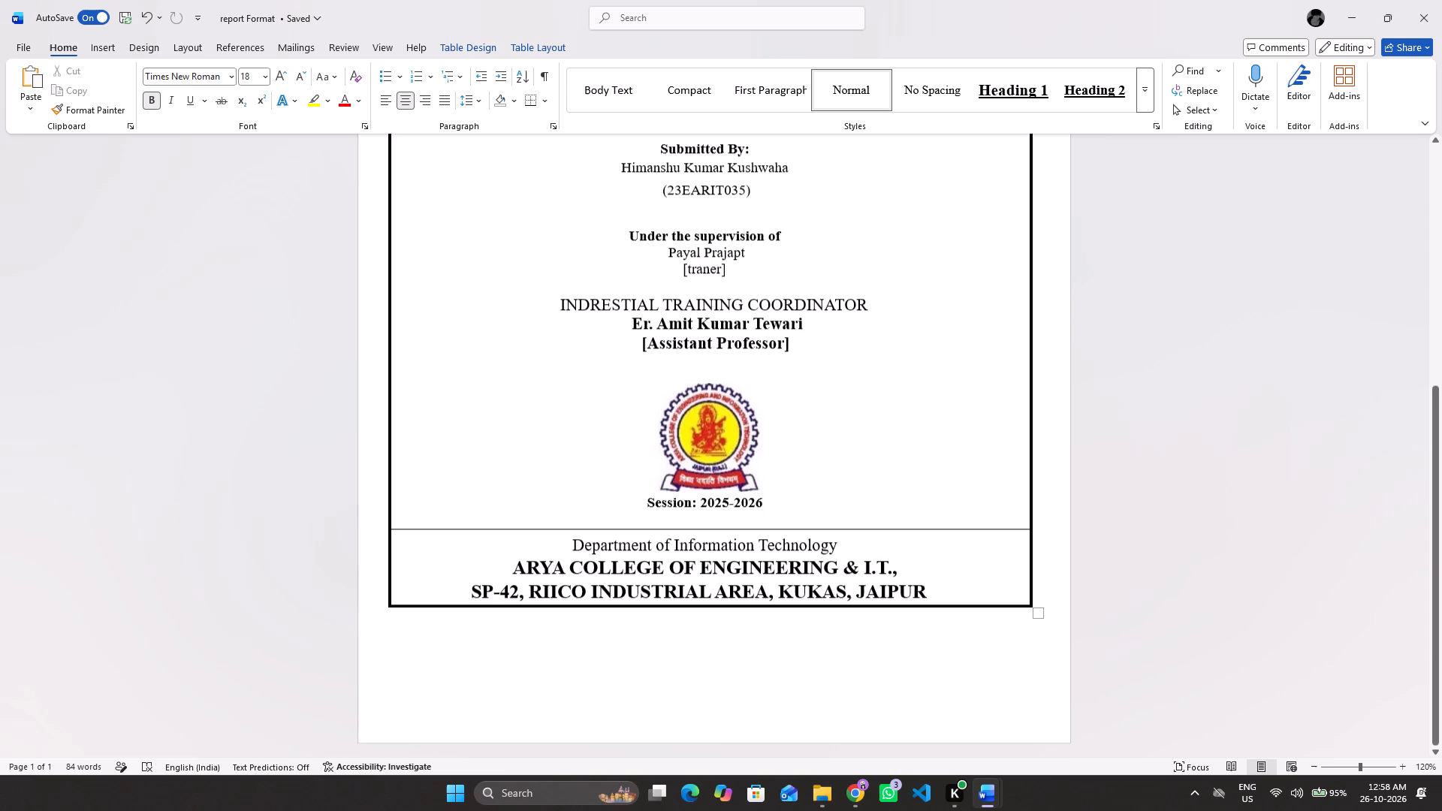
pyautogui.scroll(2, 786, 330)
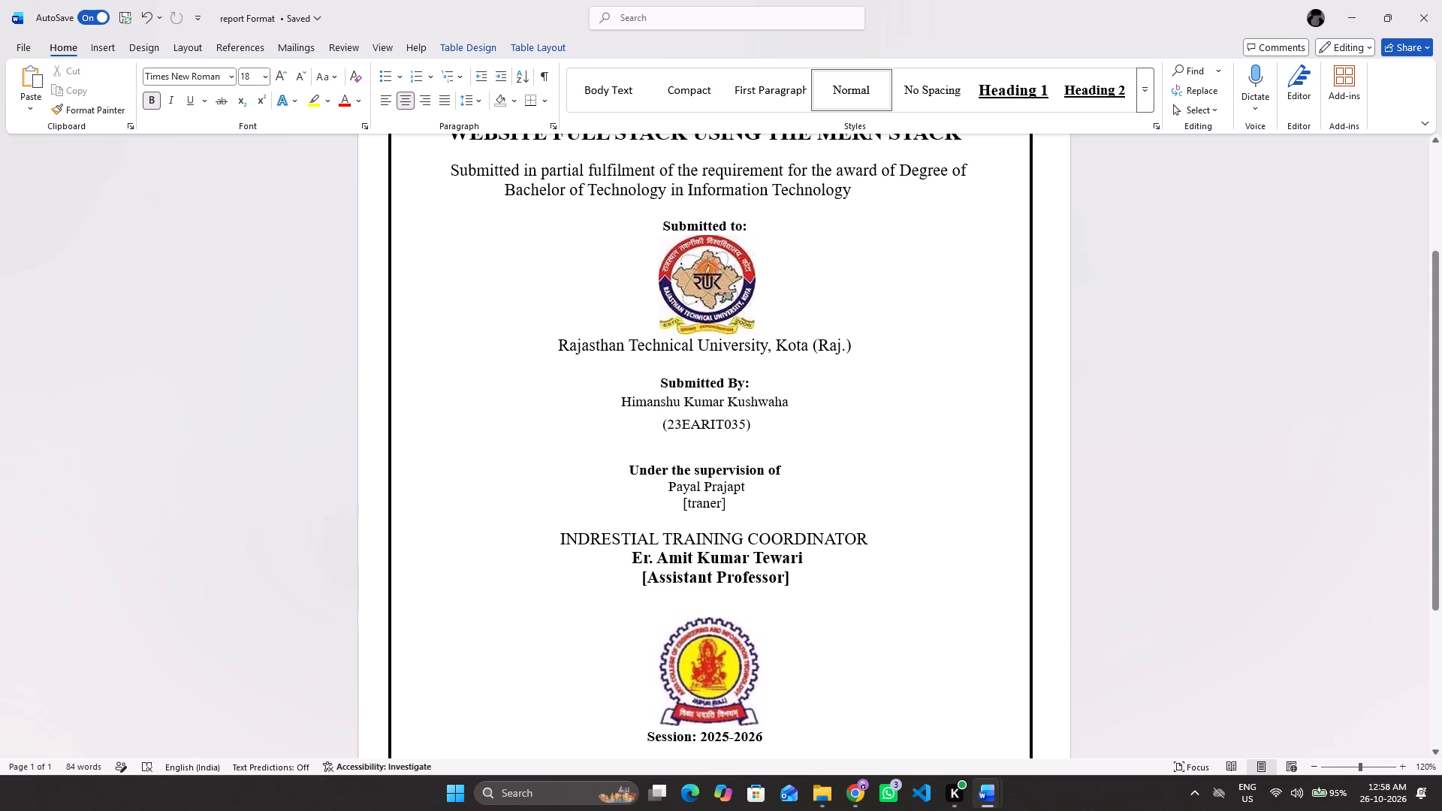
pyautogui.moveTo(666, 484); pyautogui.dragTo(699, 488)
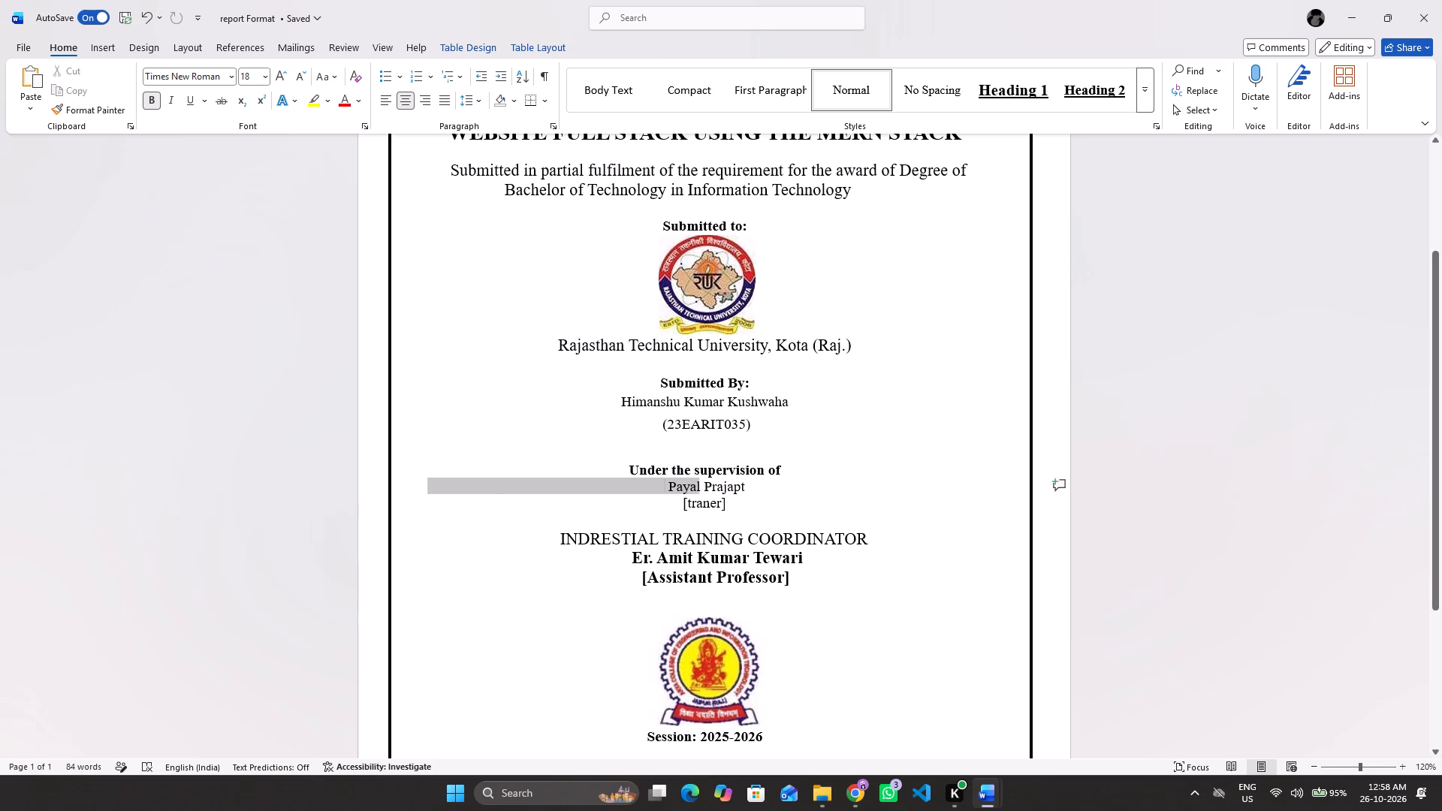
pyautogui.moveTo(699, 488); pyautogui.dragTo(746, 504)
pyautogui.click(756, 477)
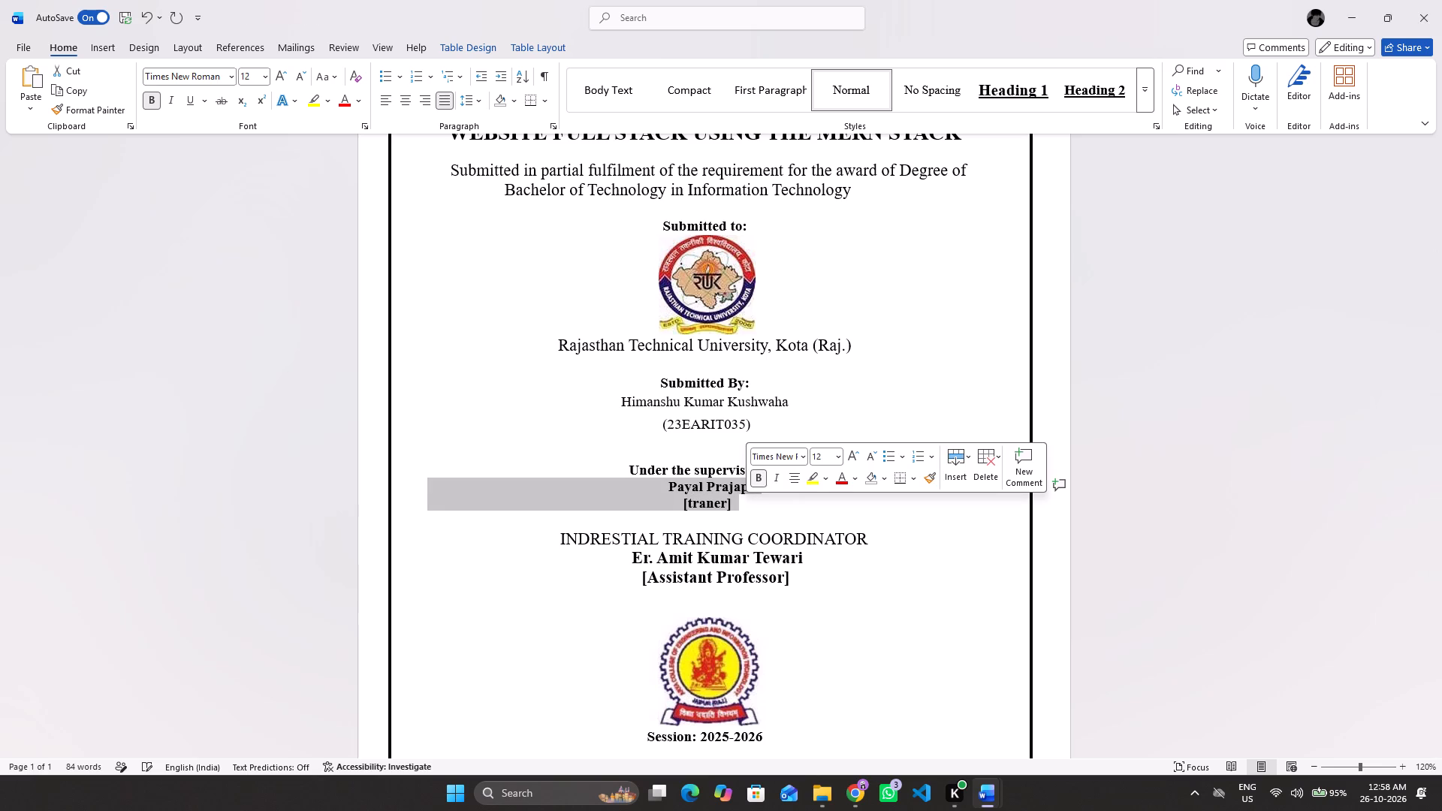
pyautogui.click(732, 500)
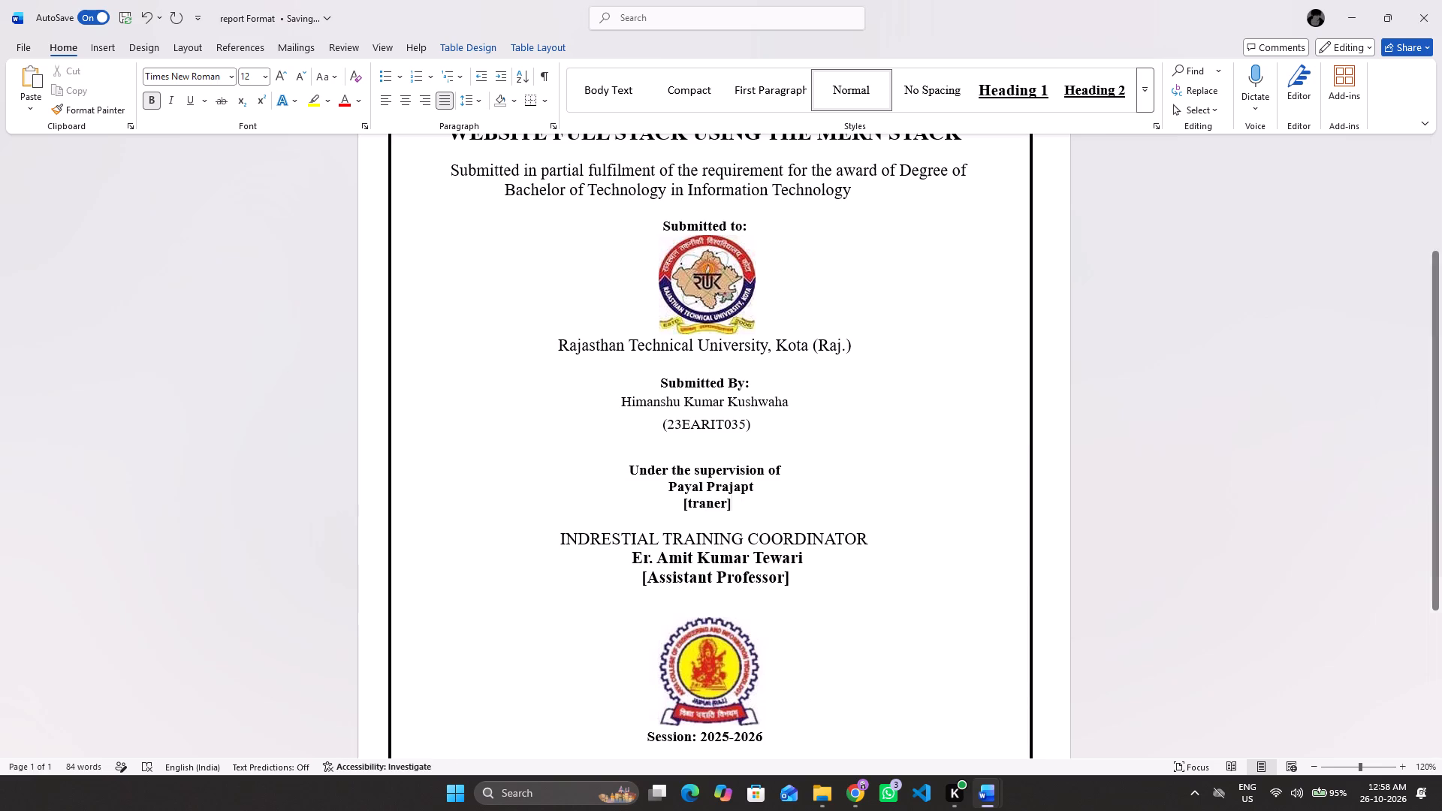
# Place the document window side by side with the Chrome window, each filling half the screen.
pyautogui.click(1388, 3)
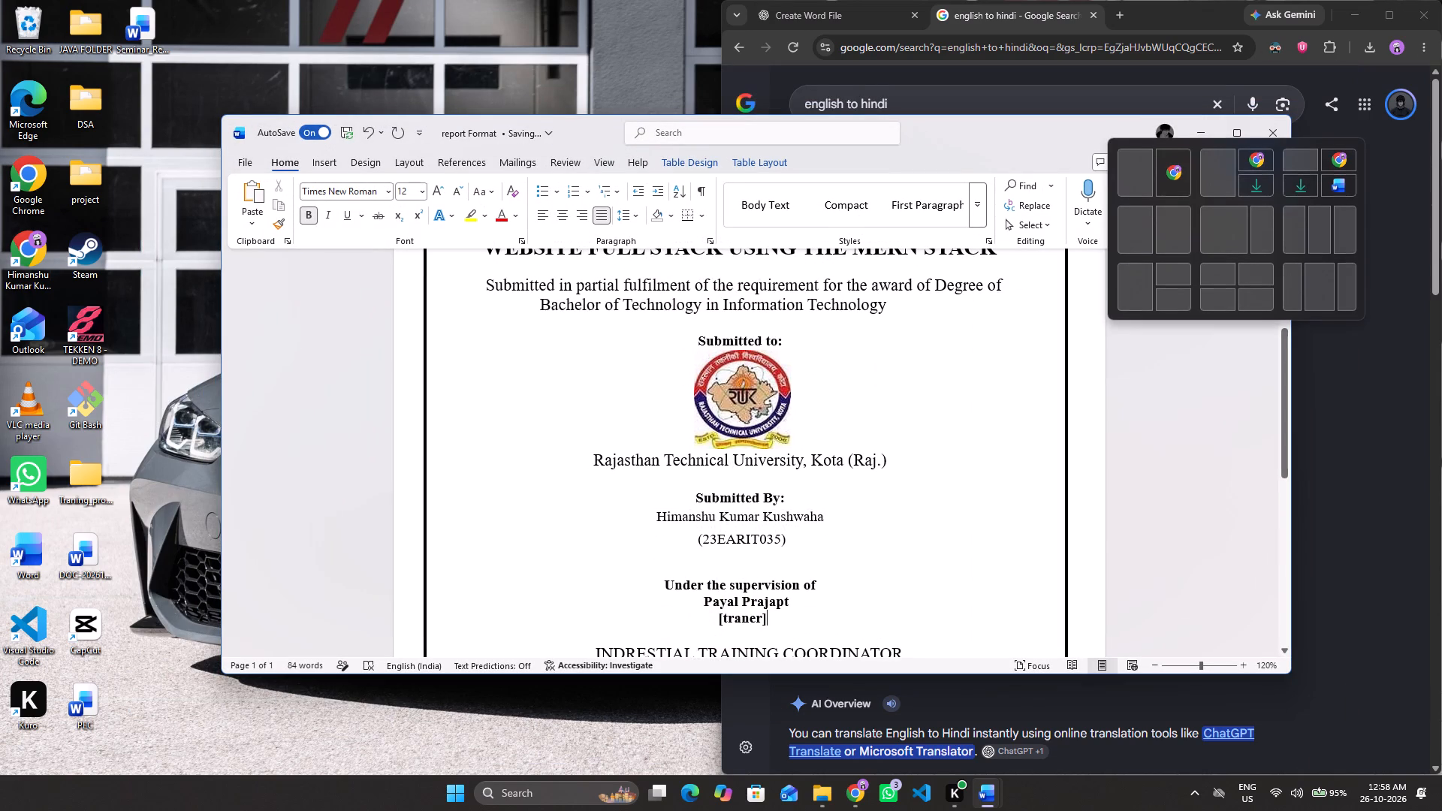
pyautogui.click(1139, 165)
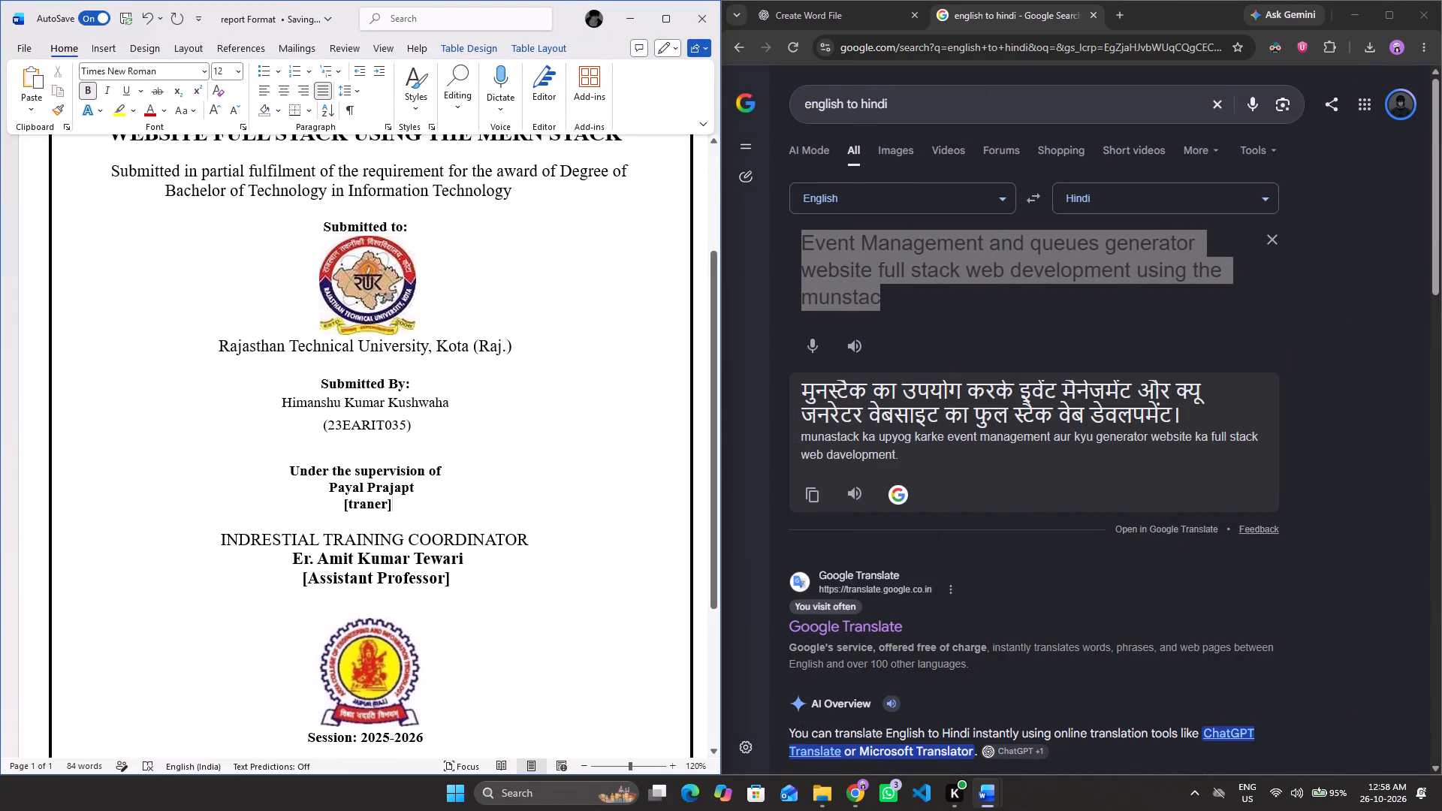
# In Chrome, open Google Translate, set it to translate Hindi to English, and translate the cover's entire copied text.
pyautogui.click(848, 618)
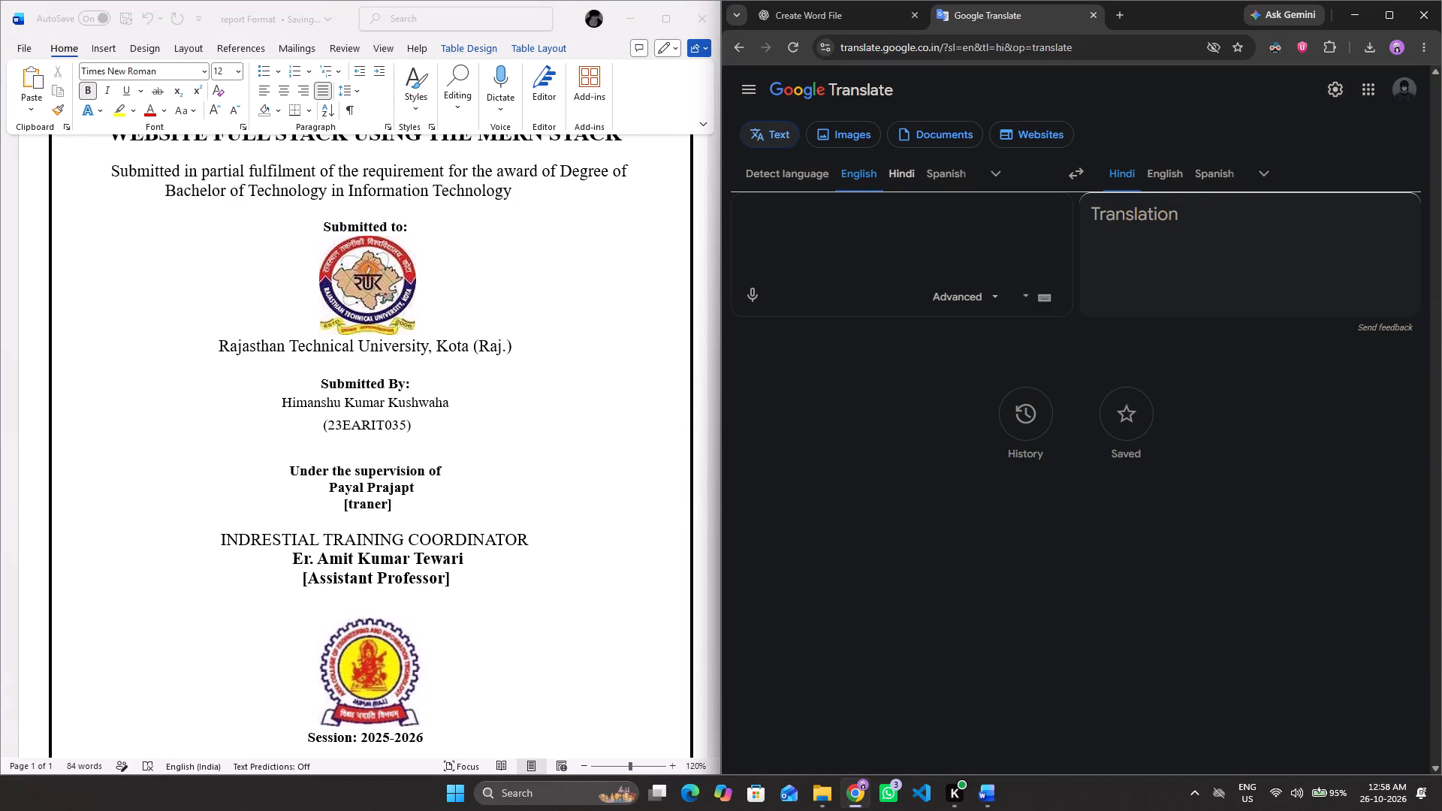
pyautogui.click(879, 220)
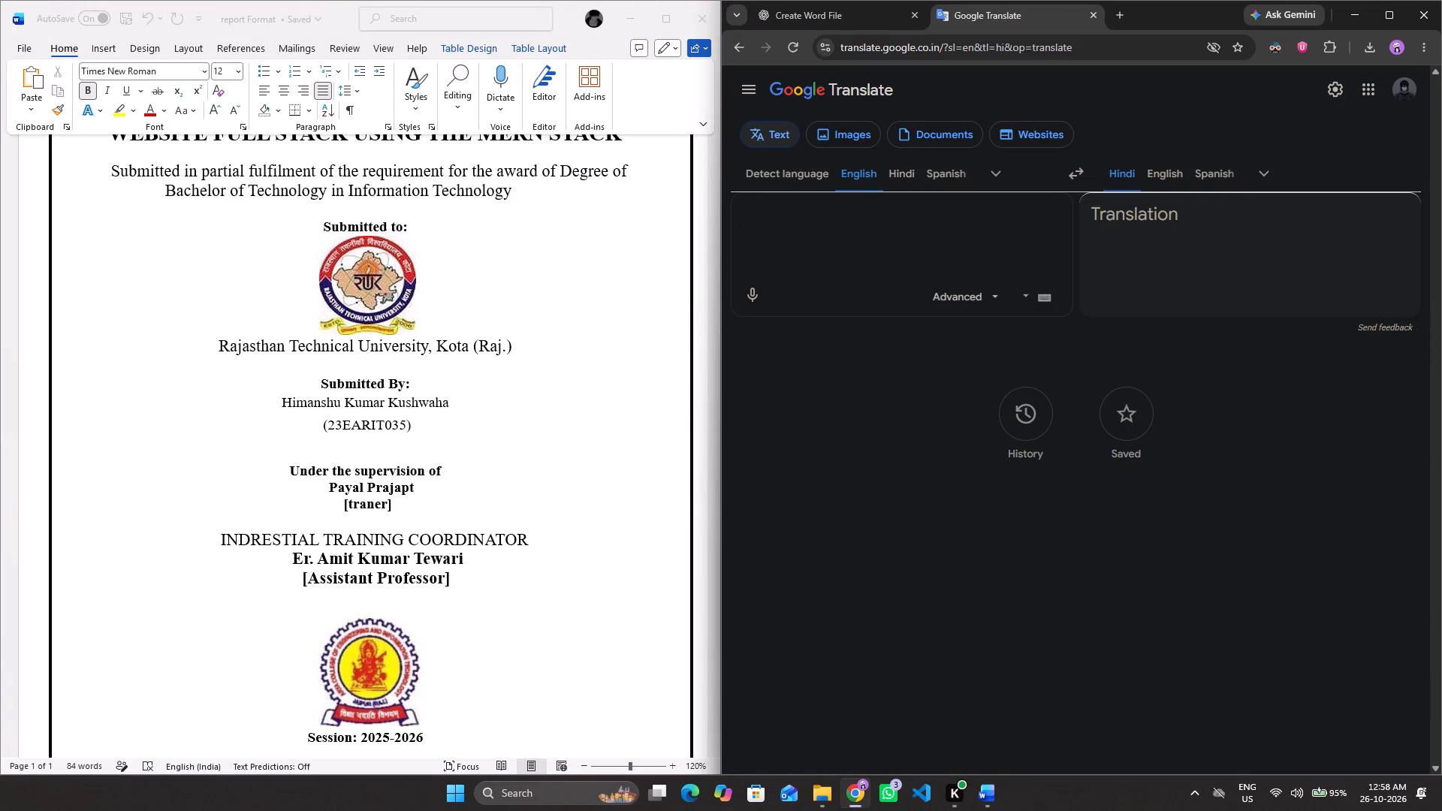
pyautogui.keyDown('ctrl'); pyautogui.click(392, 282); pyautogui.keyUp('ctrl')
pyautogui.keyDown('ctrl'); pyautogui.click(1075, 176); pyautogui.keyUp('ctrl')
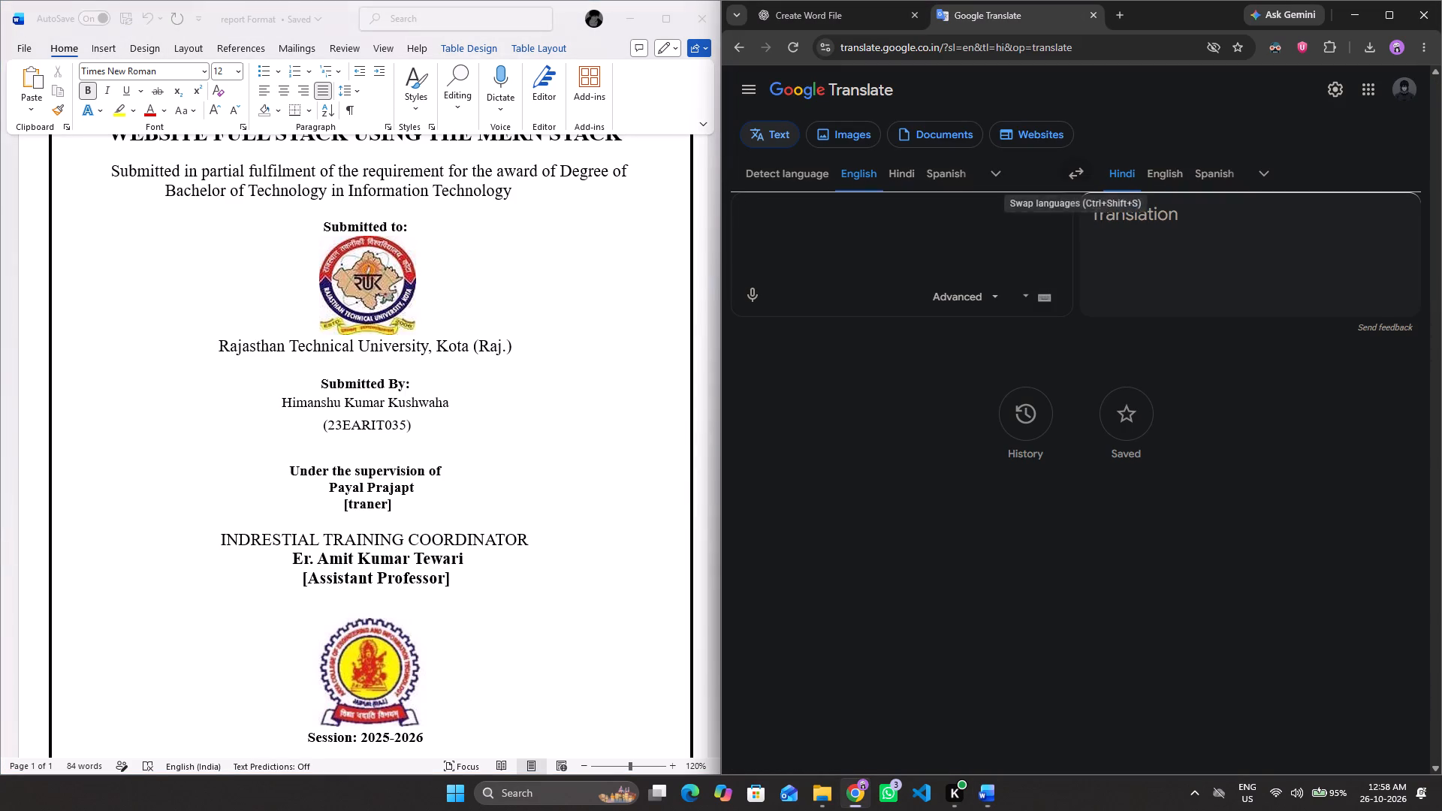
pyautogui.click(1075, 176)
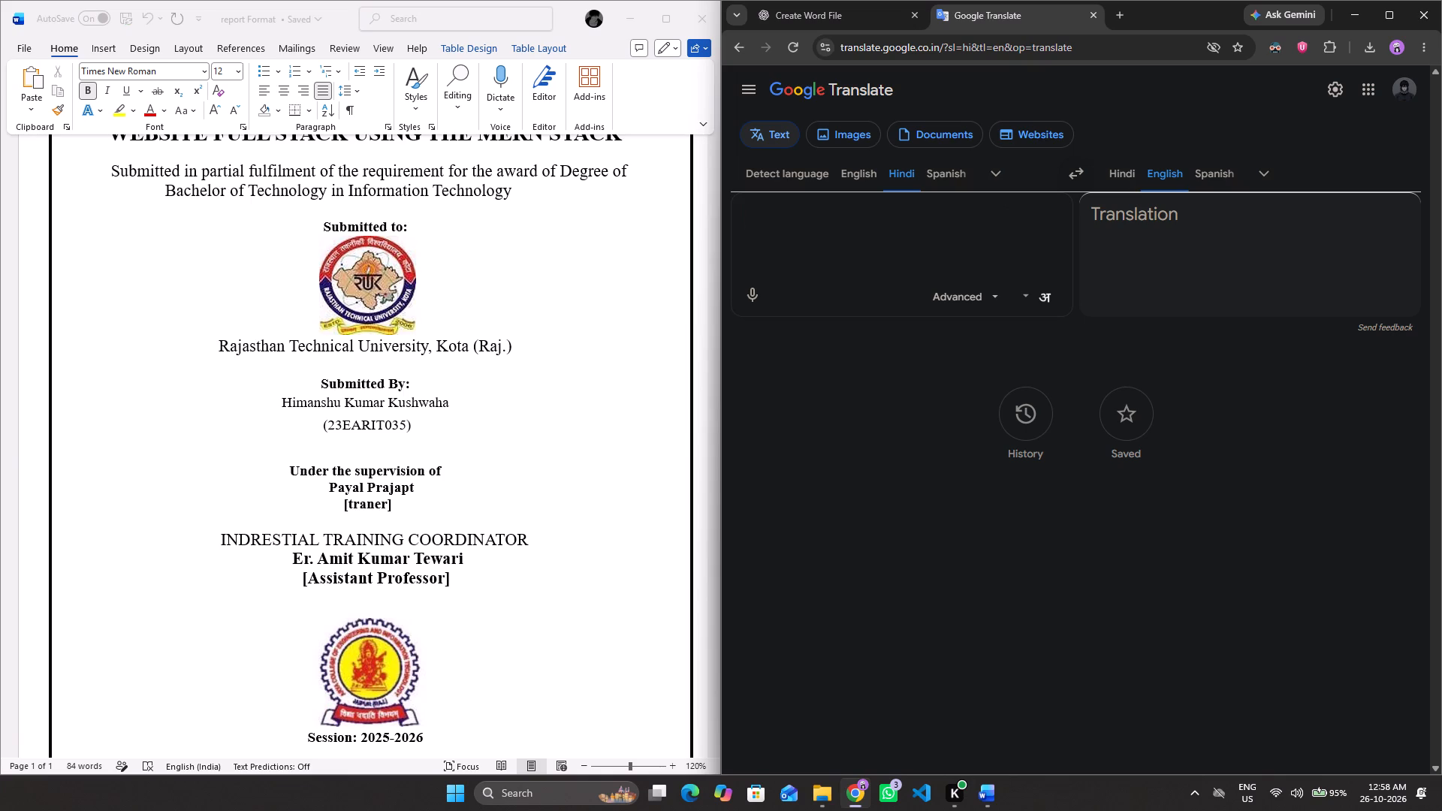
pyautogui.click(406, 253)
pyautogui.hotkey('ctrl', 'a')
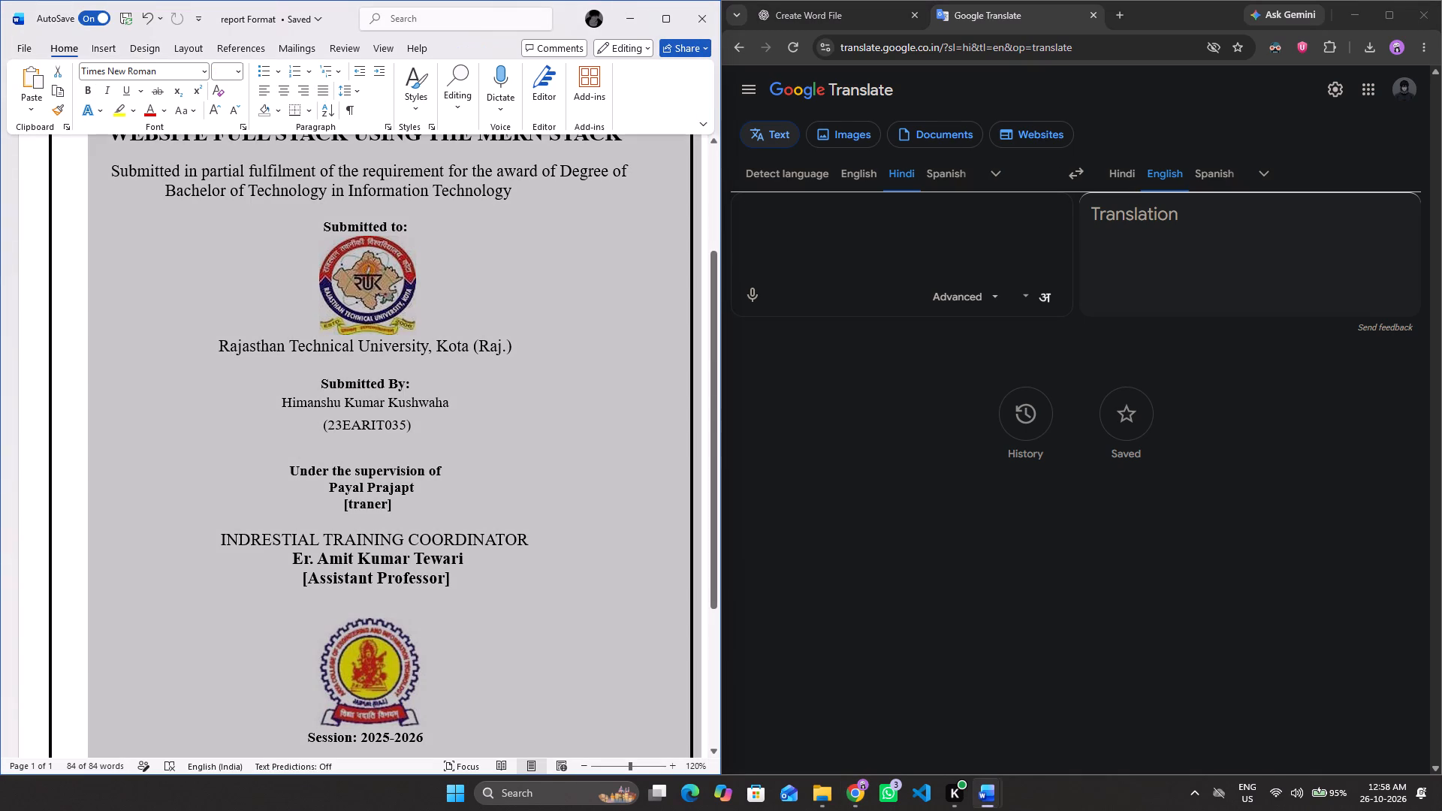
pyautogui.hotkey('ctrl', 'c')
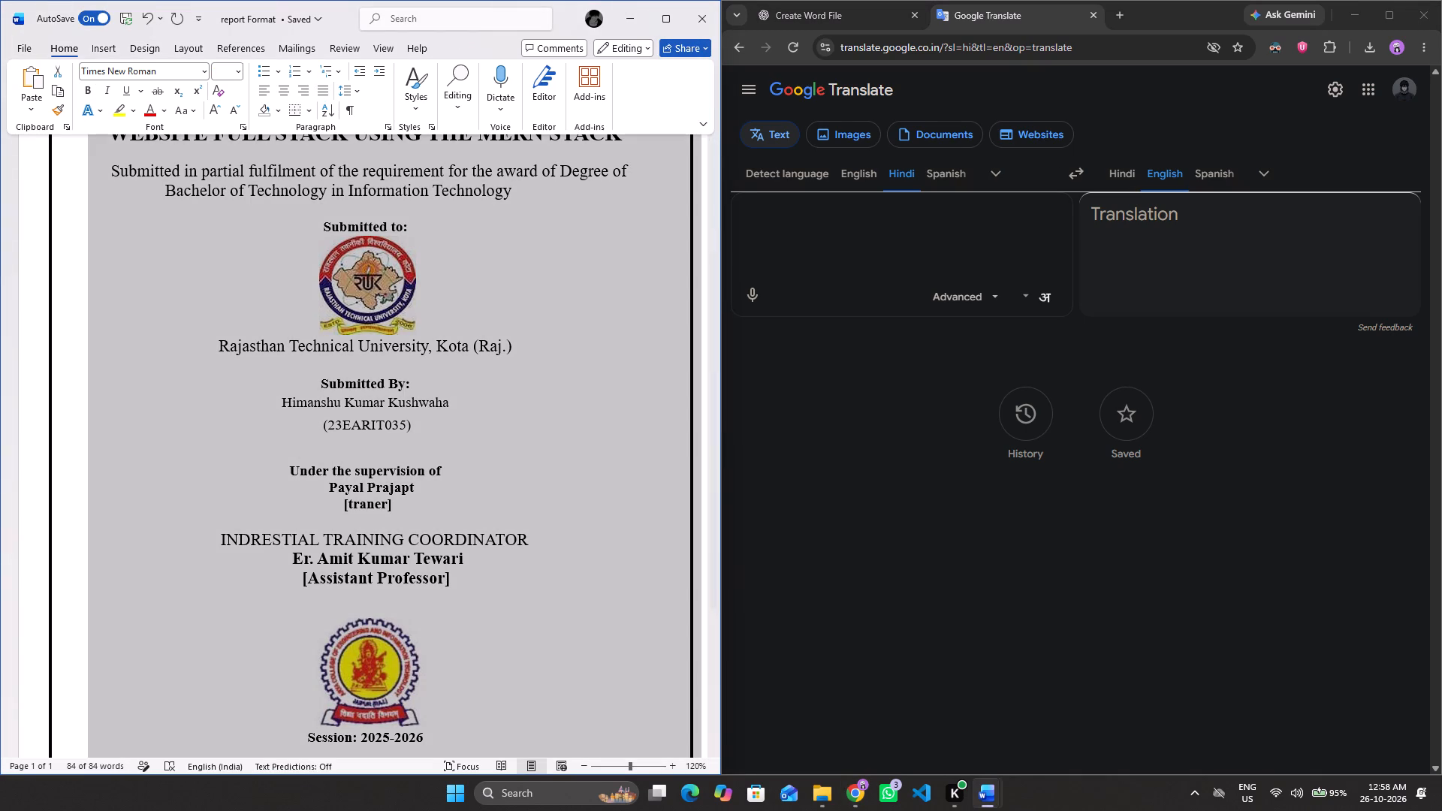
pyautogui.click(813, 216)
pyautogui.hotkey('ctrl', 'v')
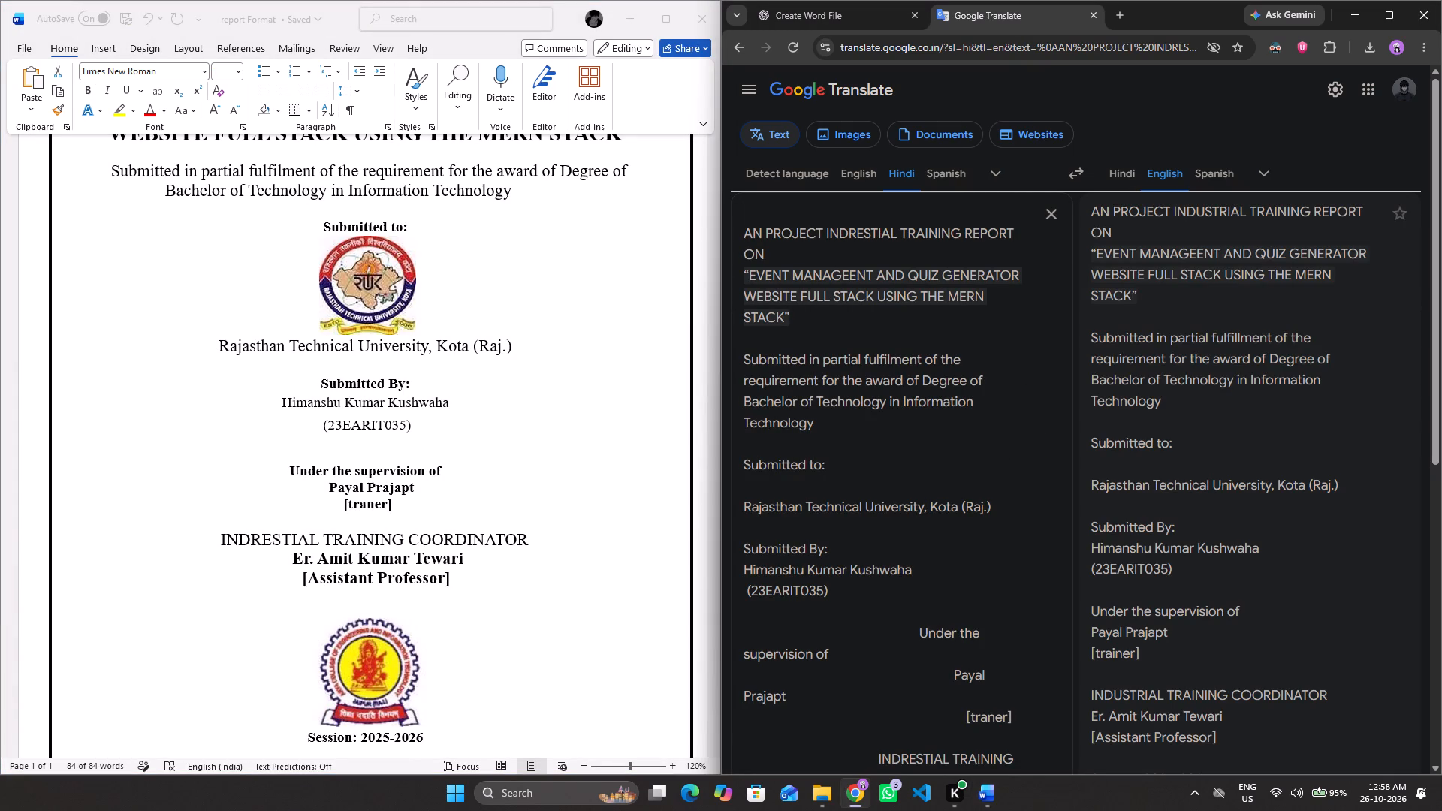
# In the Word report, correct "MANAGEENT" in the project title to "MANAGEMENT".
pyautogui.scroll(1, 425, 297)
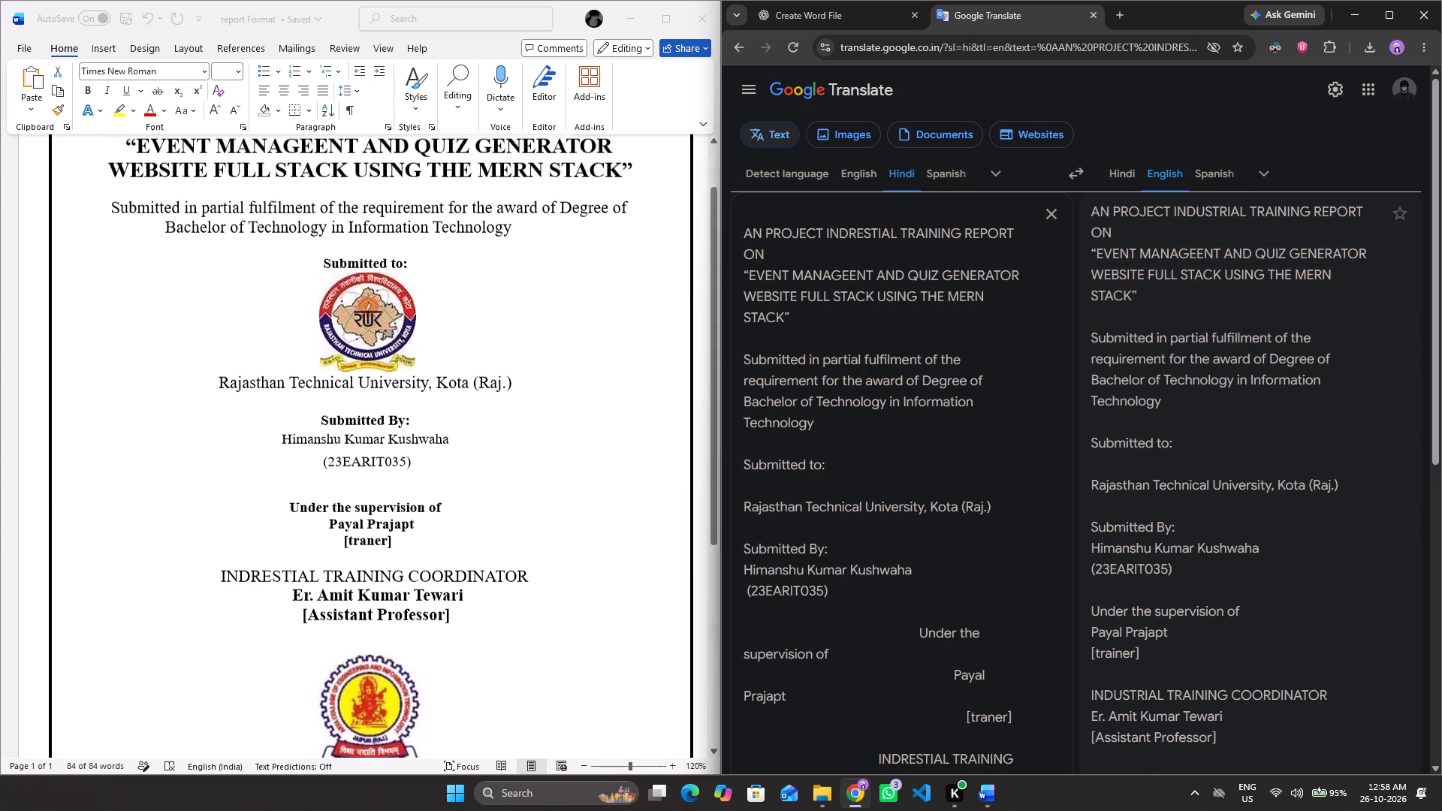
pyautogui.scroll(1, 425, 297)
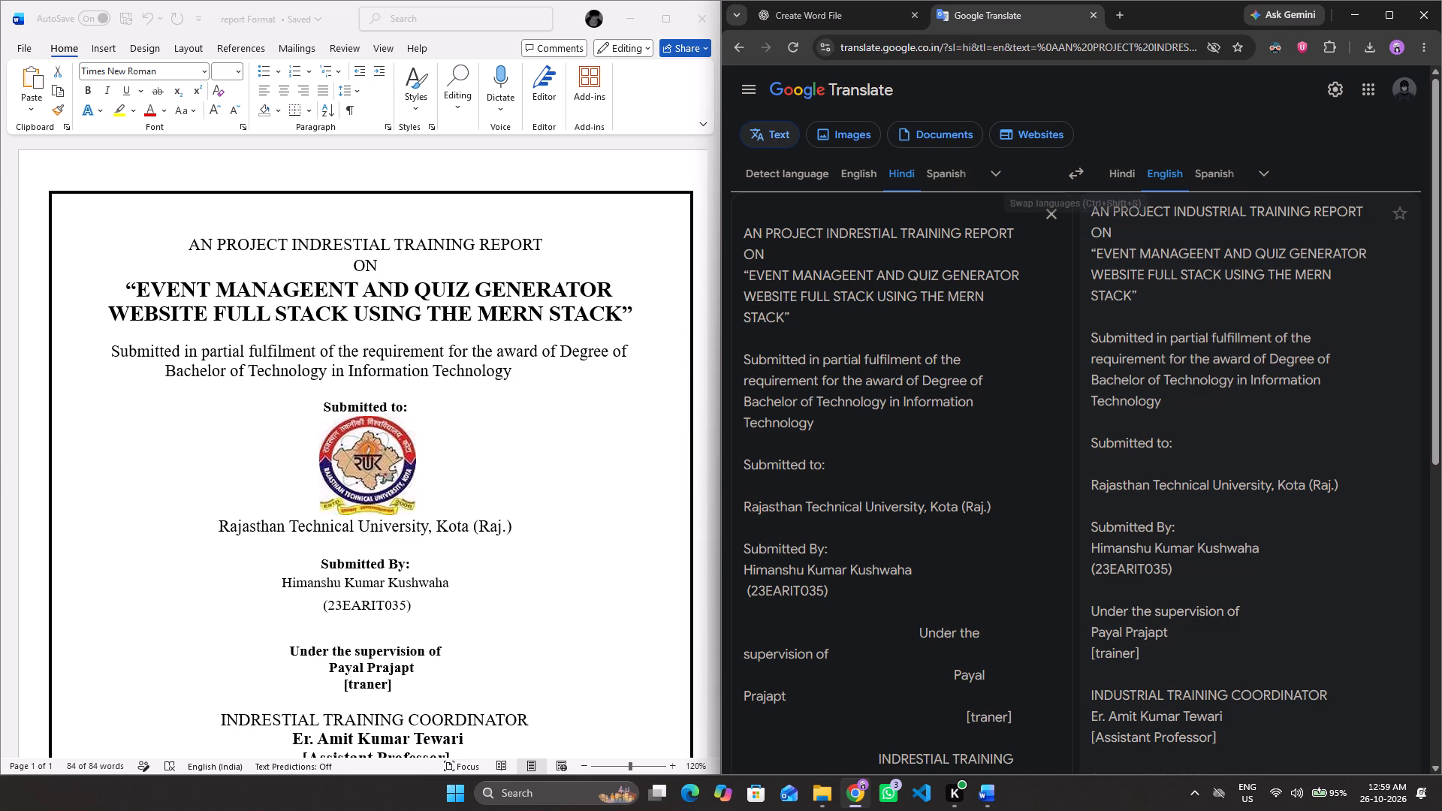
pyautogui.click(322, 288)
pyautogui.click(322, 288)
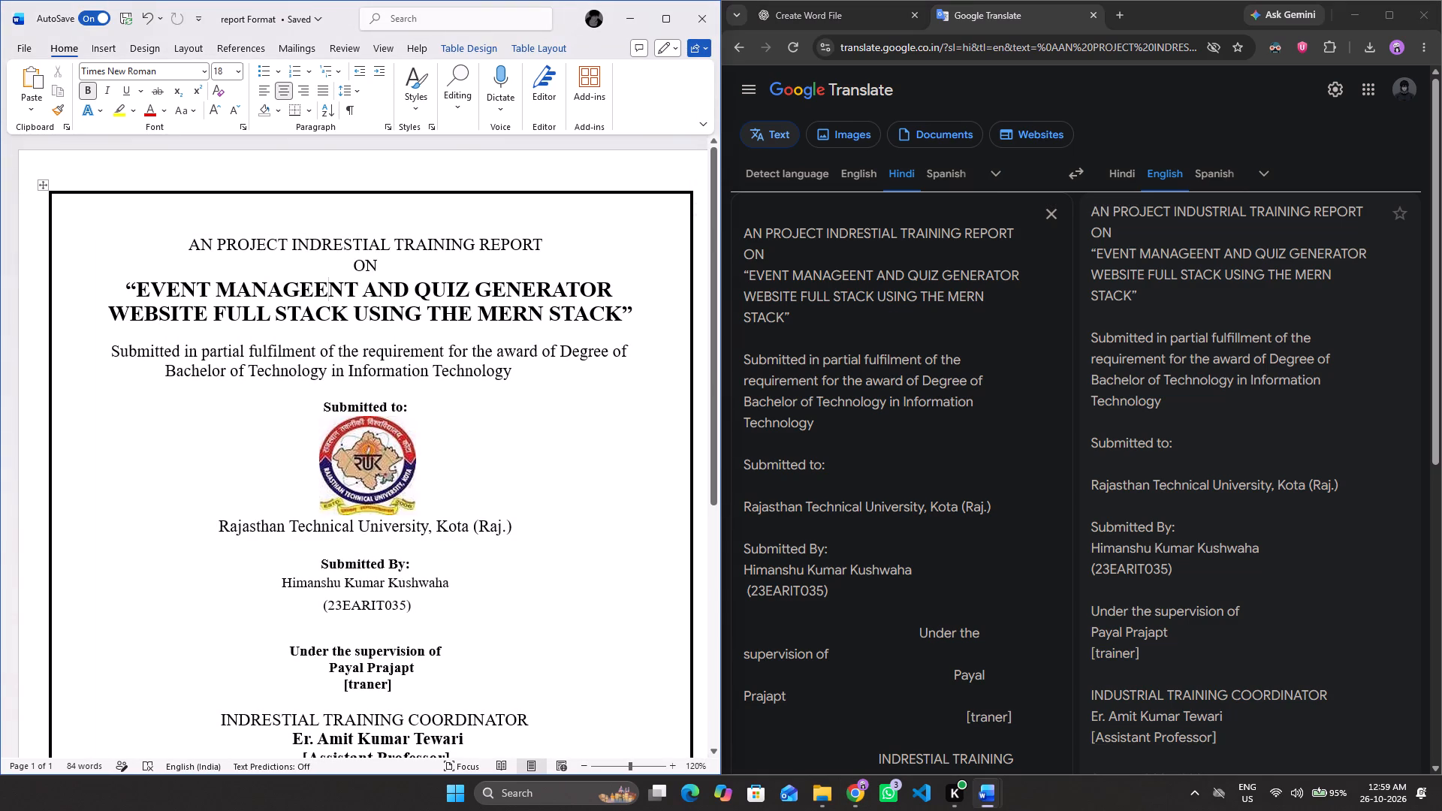
pyautogui.press('BackSpace')
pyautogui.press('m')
pyautogui.press('BackSpace')
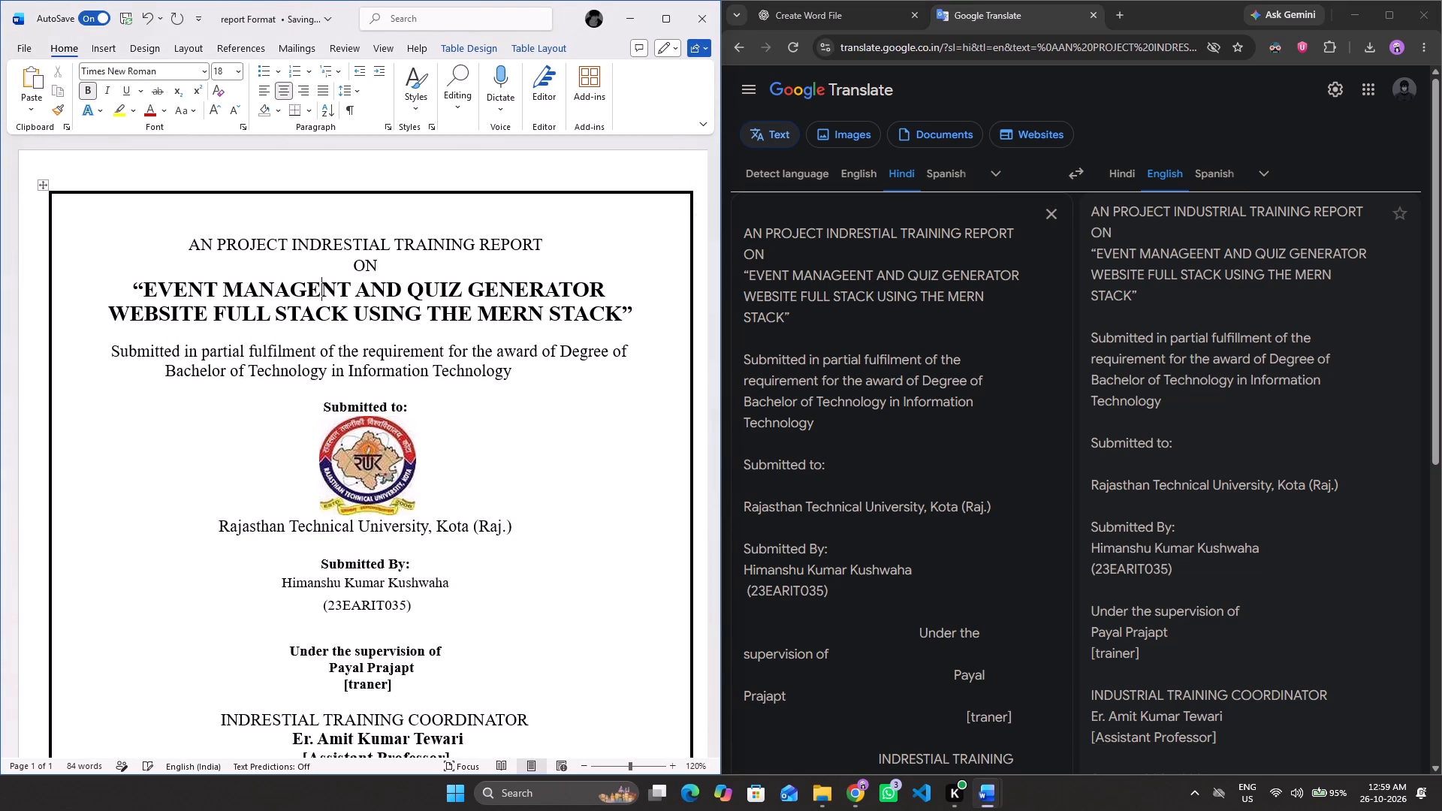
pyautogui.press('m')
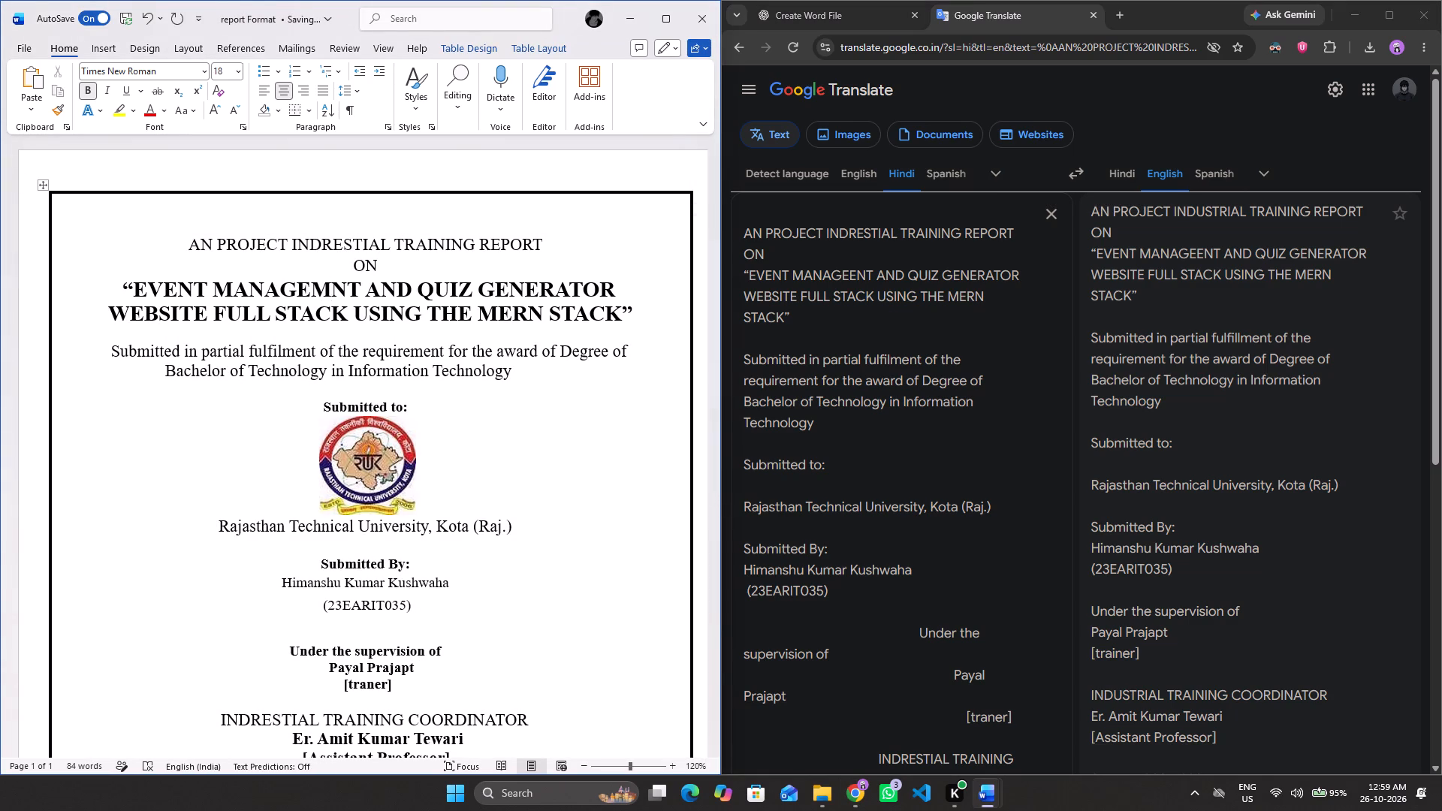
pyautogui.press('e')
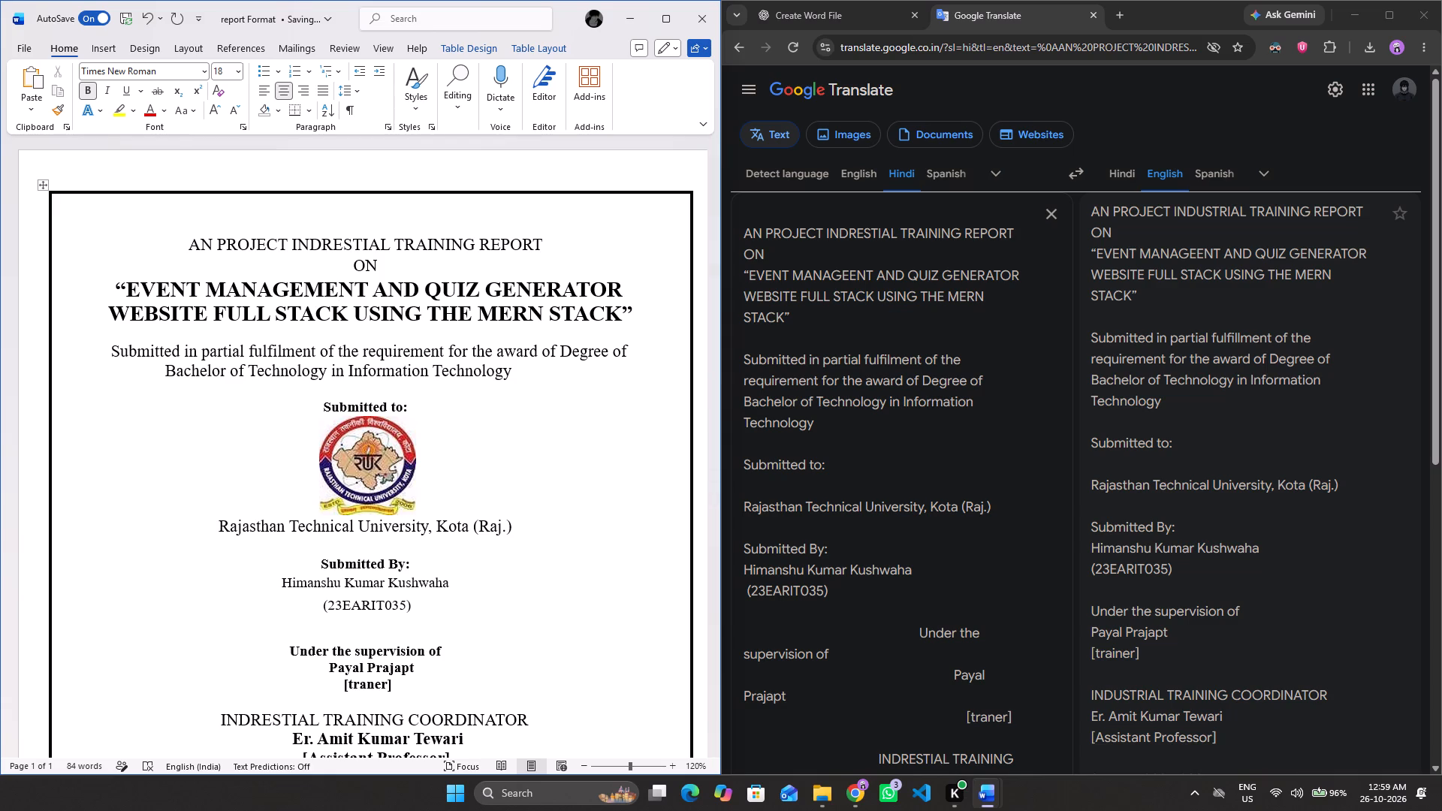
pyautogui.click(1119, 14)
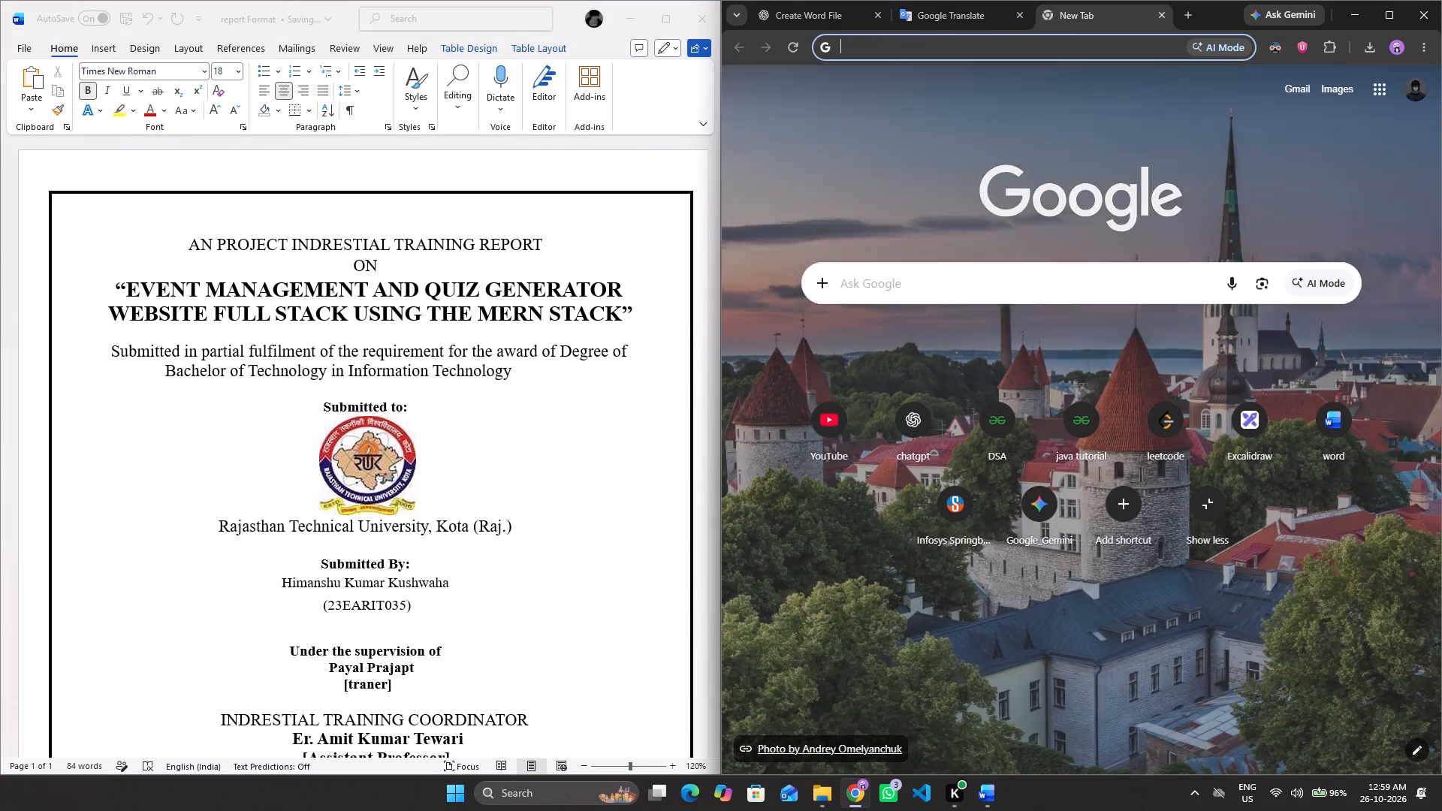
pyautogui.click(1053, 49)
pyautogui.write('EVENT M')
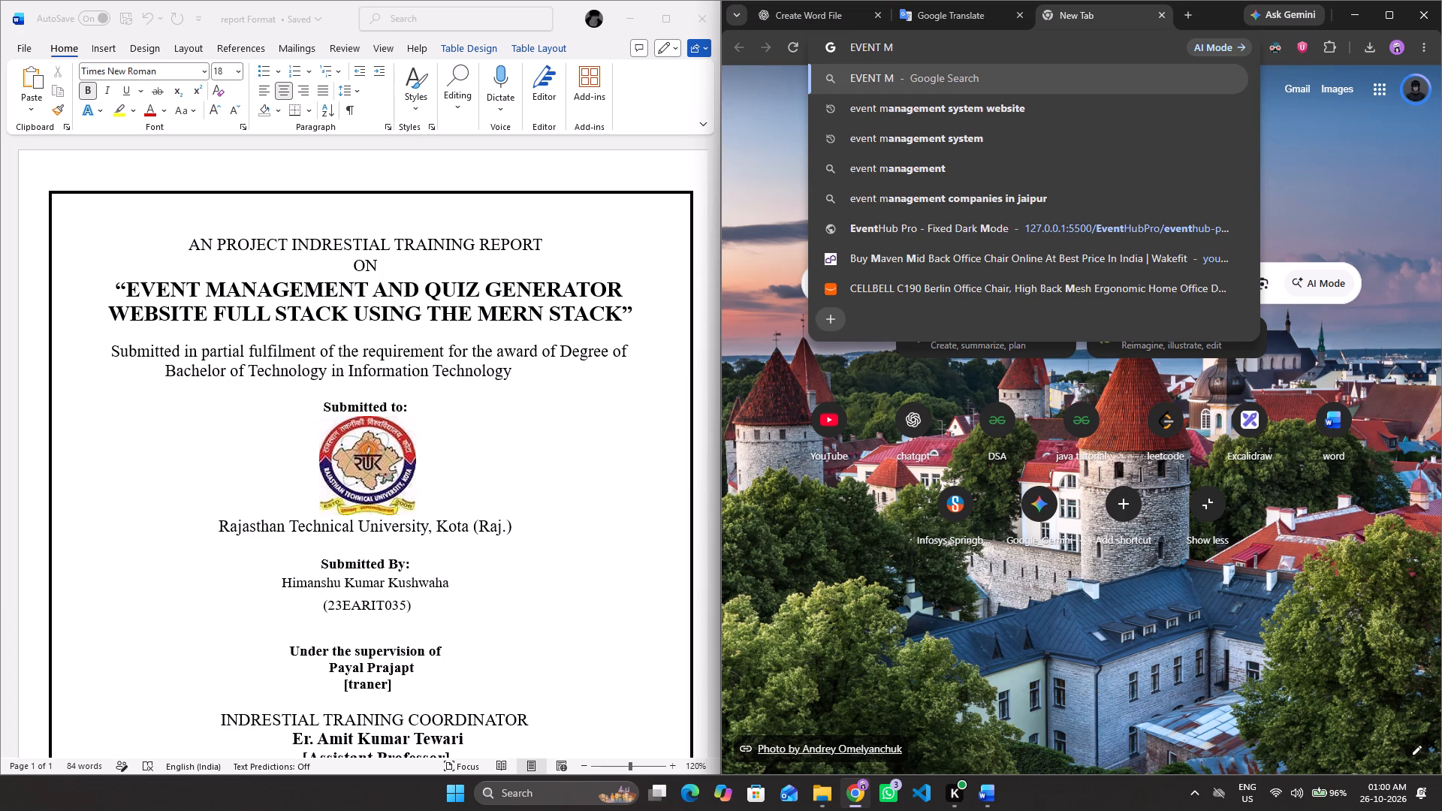
# Set the "Under the supervision of" heading in the Word report to 14 pt and remove its bold.
pyautogui.moveTo(486, 285); pyautogui.dragTo(595, 286)
pyautogui.scroll(-2, 522, 388)
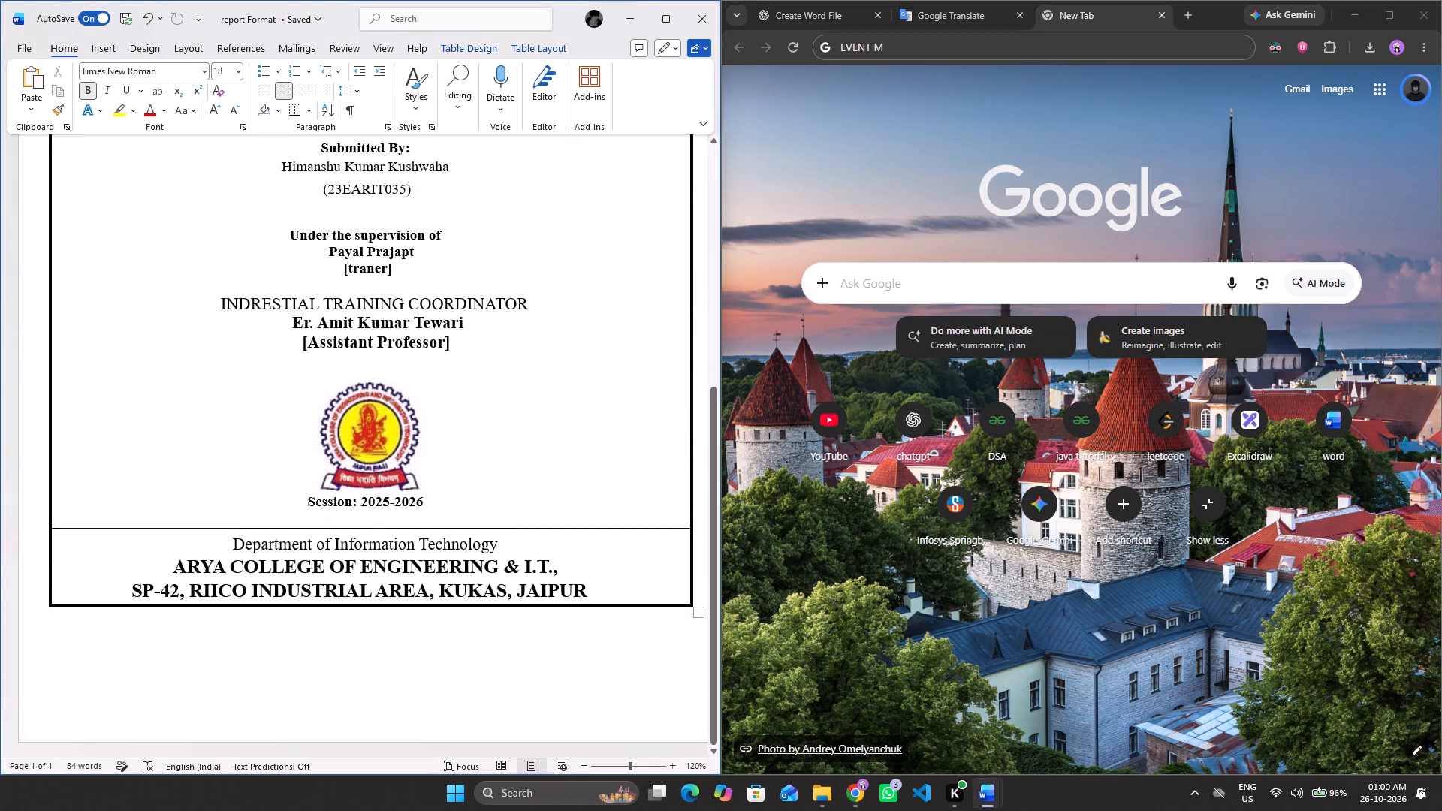
pyautogui.moveTo(291, 231); pyautogui.dragTo(452, 237)
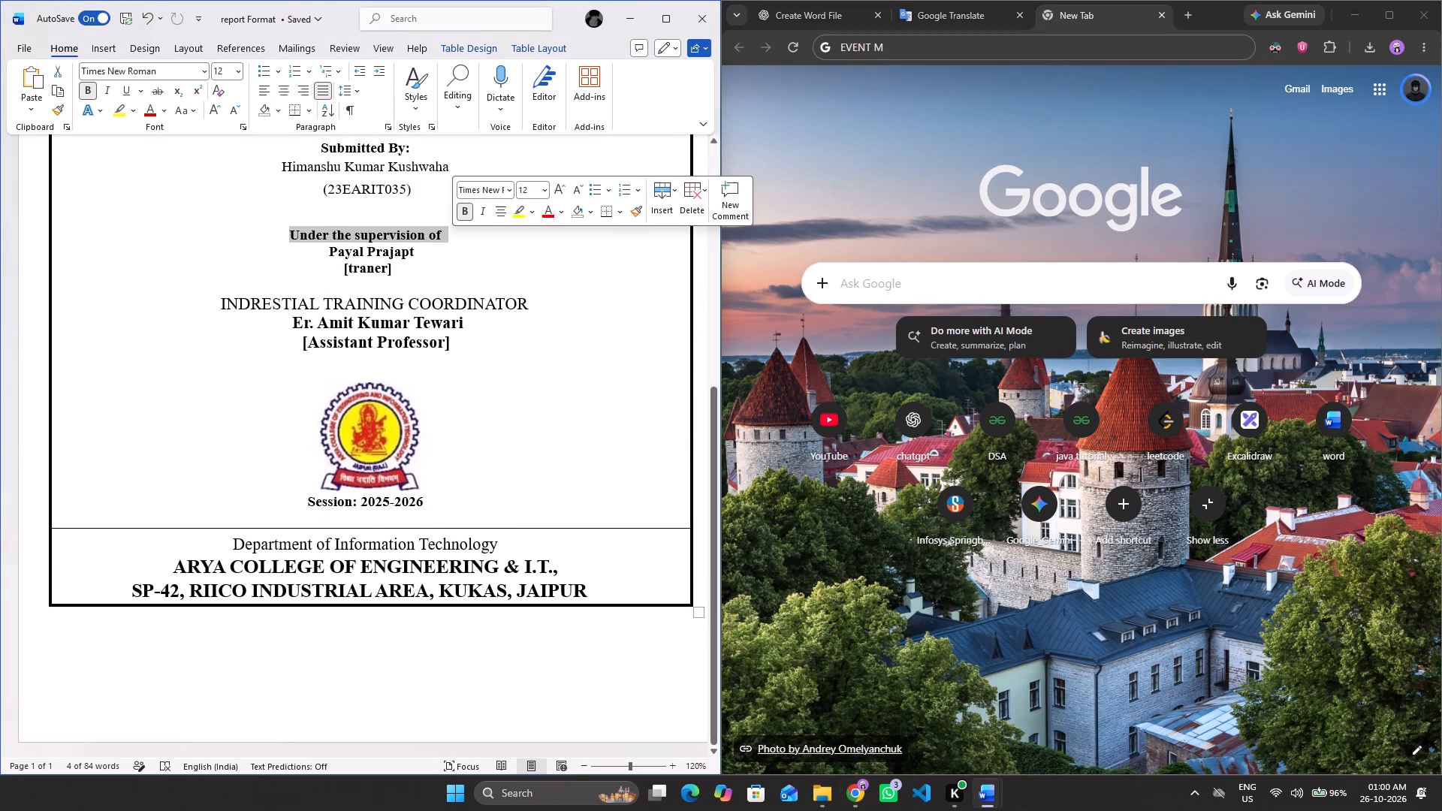
pyautogui.click(547, 194)
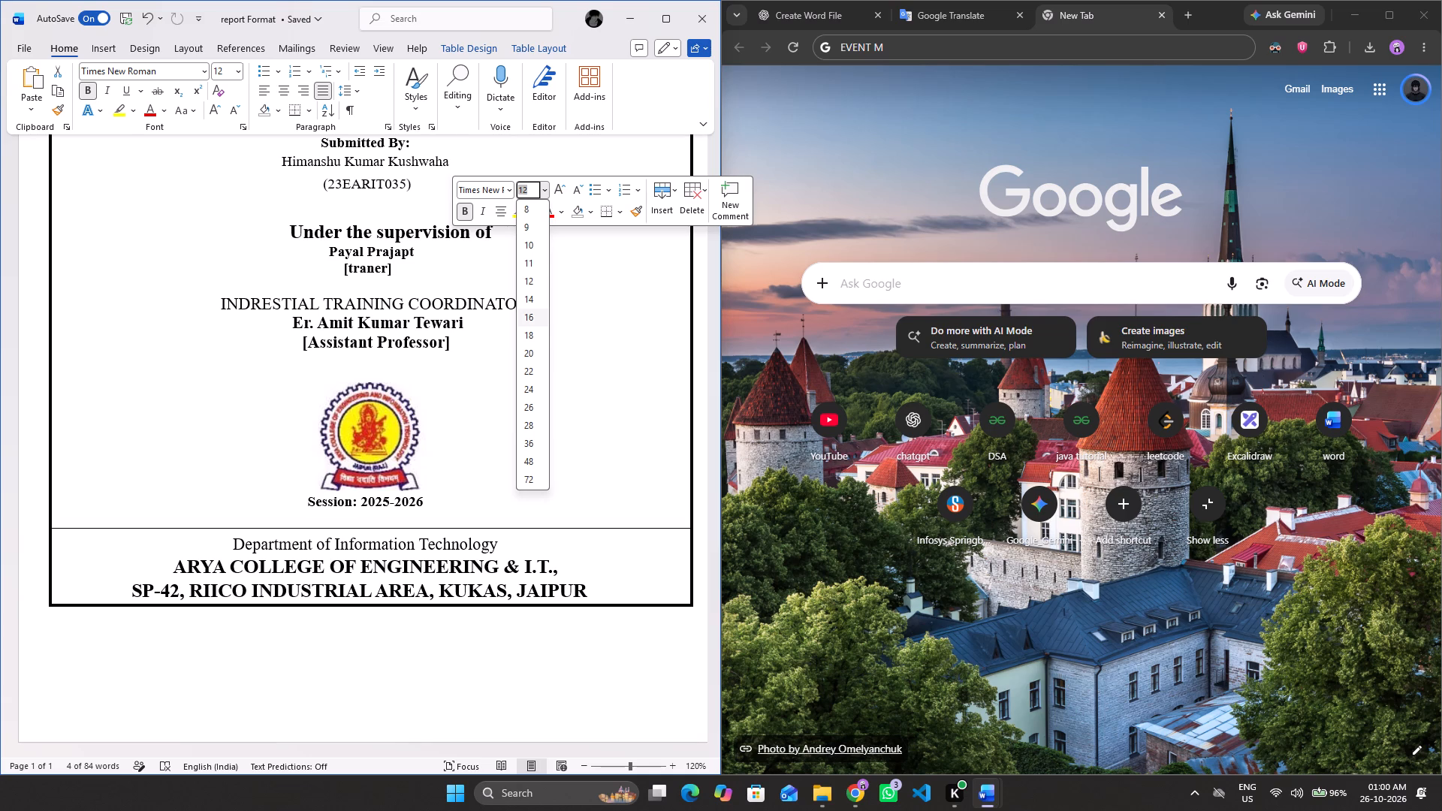
pyautogui.click(535, 306)
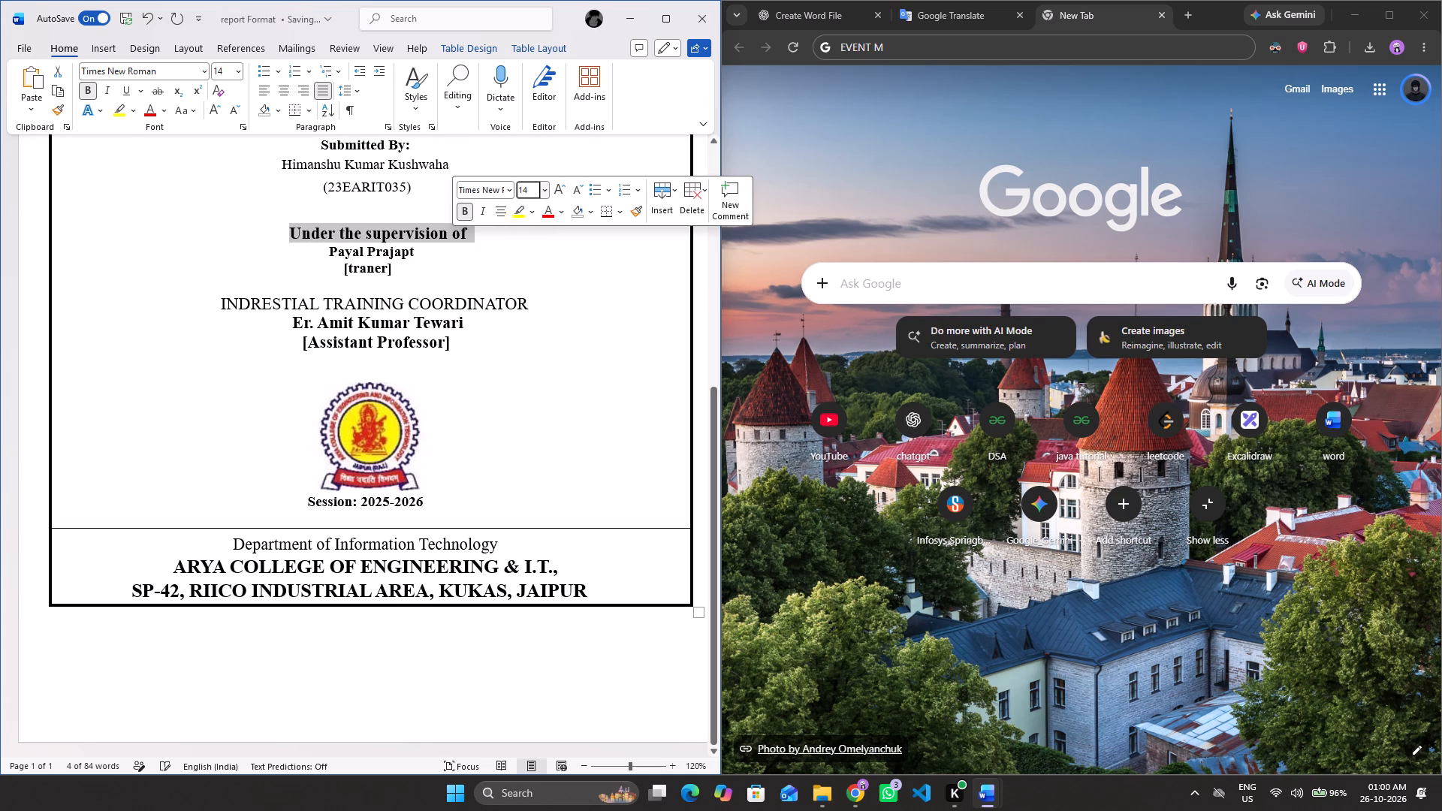
pyautogui.click(468, 210)
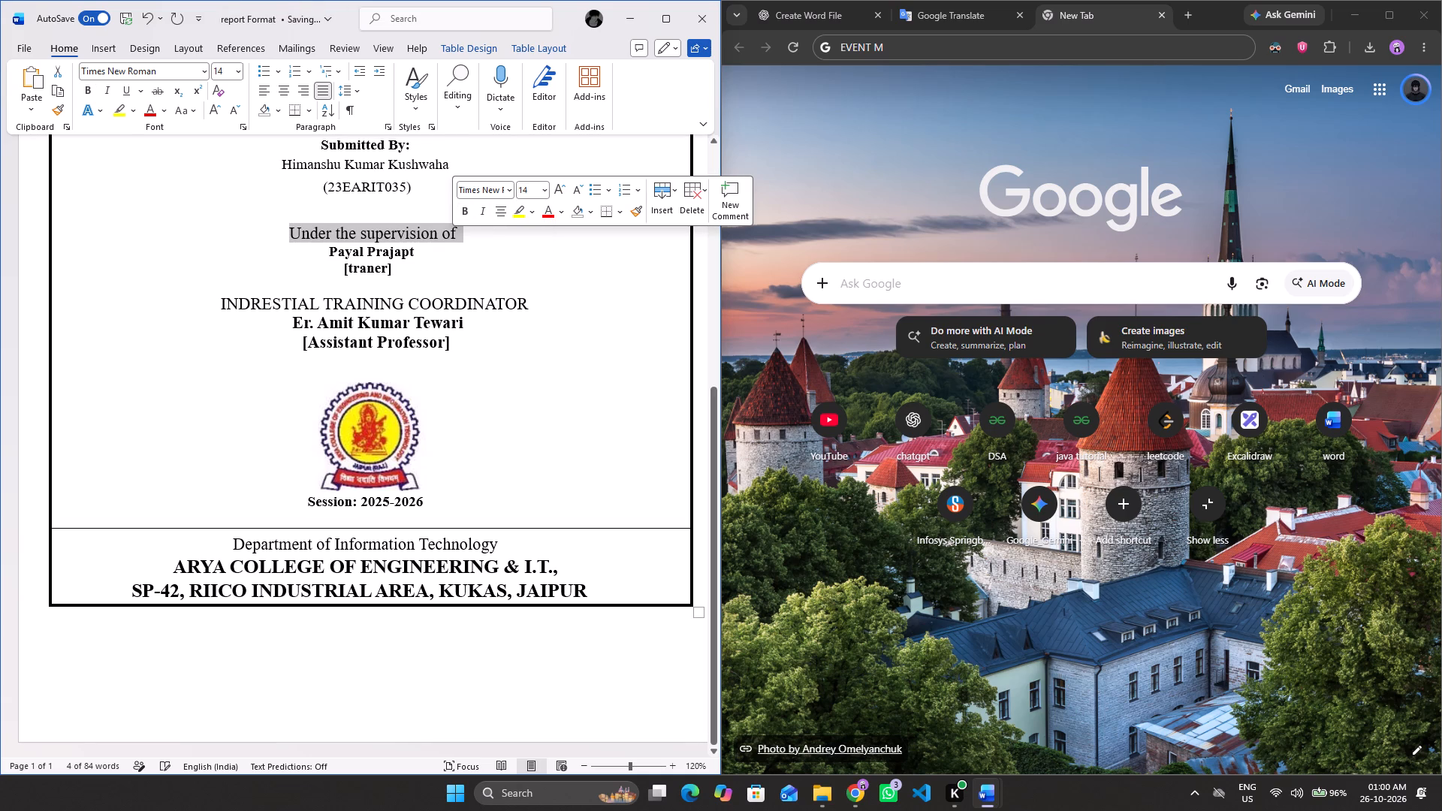
pyautogui.click(459, 235)
# Review the layout and text of the whole cover page.
pyautogui.scroll(1, 399, 317)
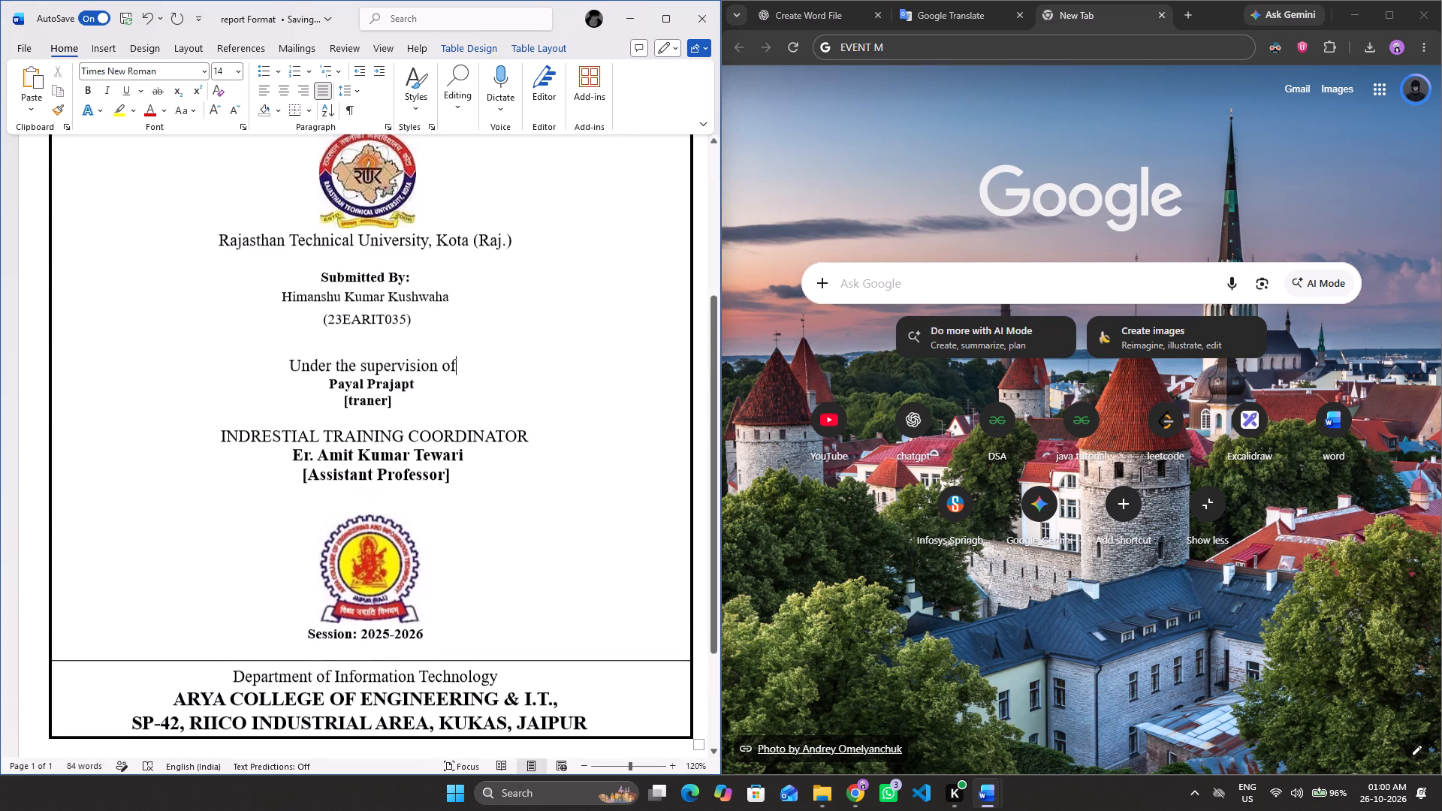
pyautogui.scroll(1, 399, 317)
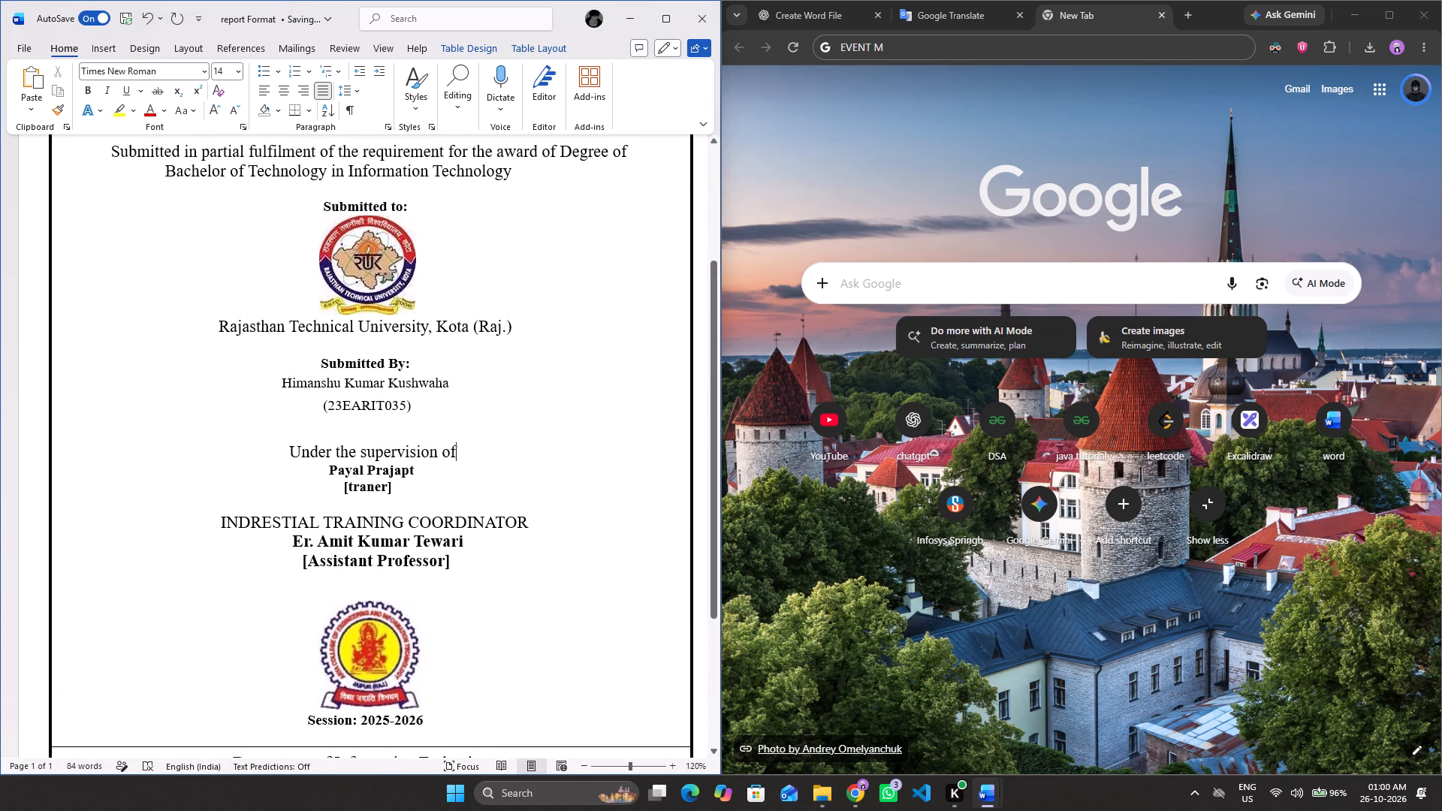
pyautogui.scroll(-2, 412, 358)
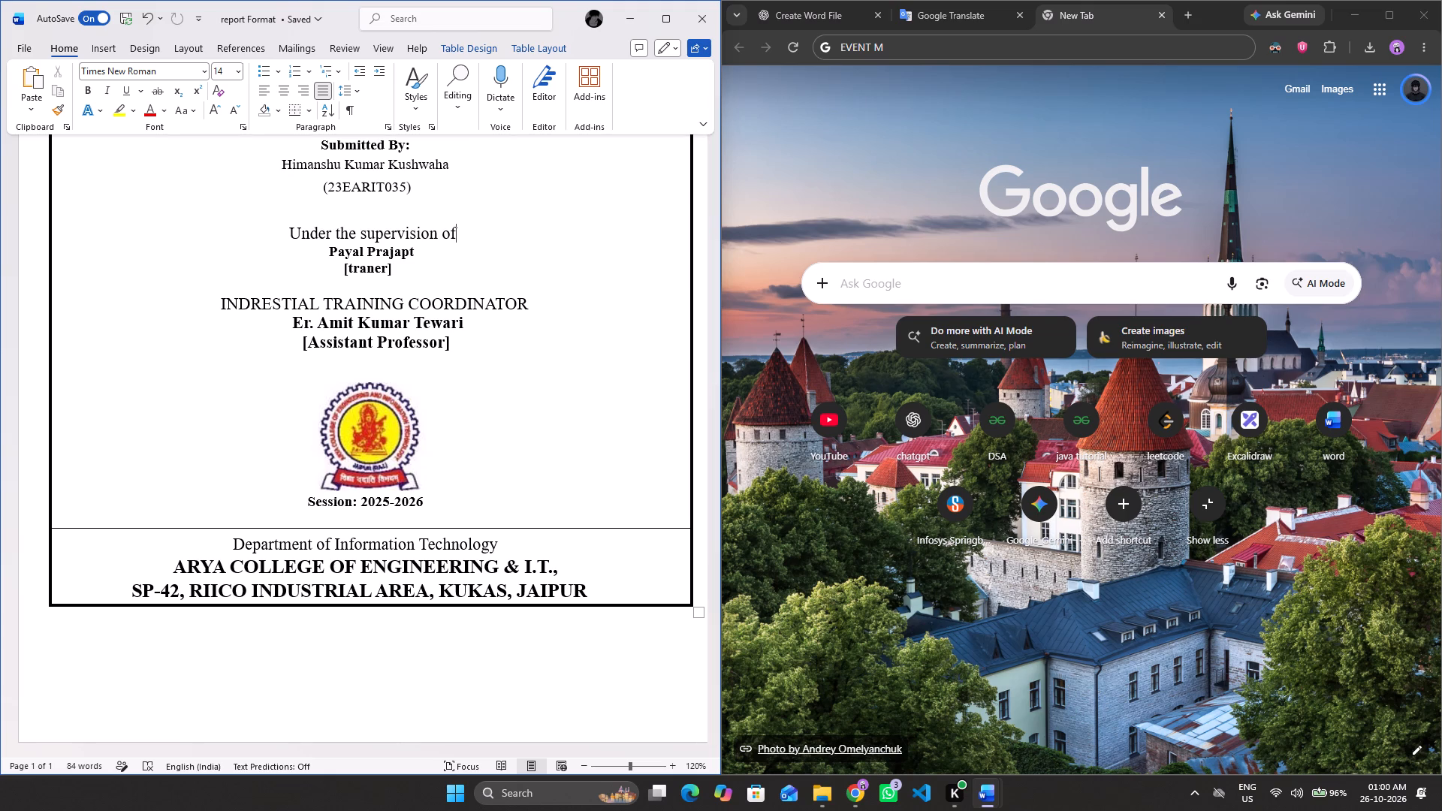
pyautogui.scroll(1, 412, 358)
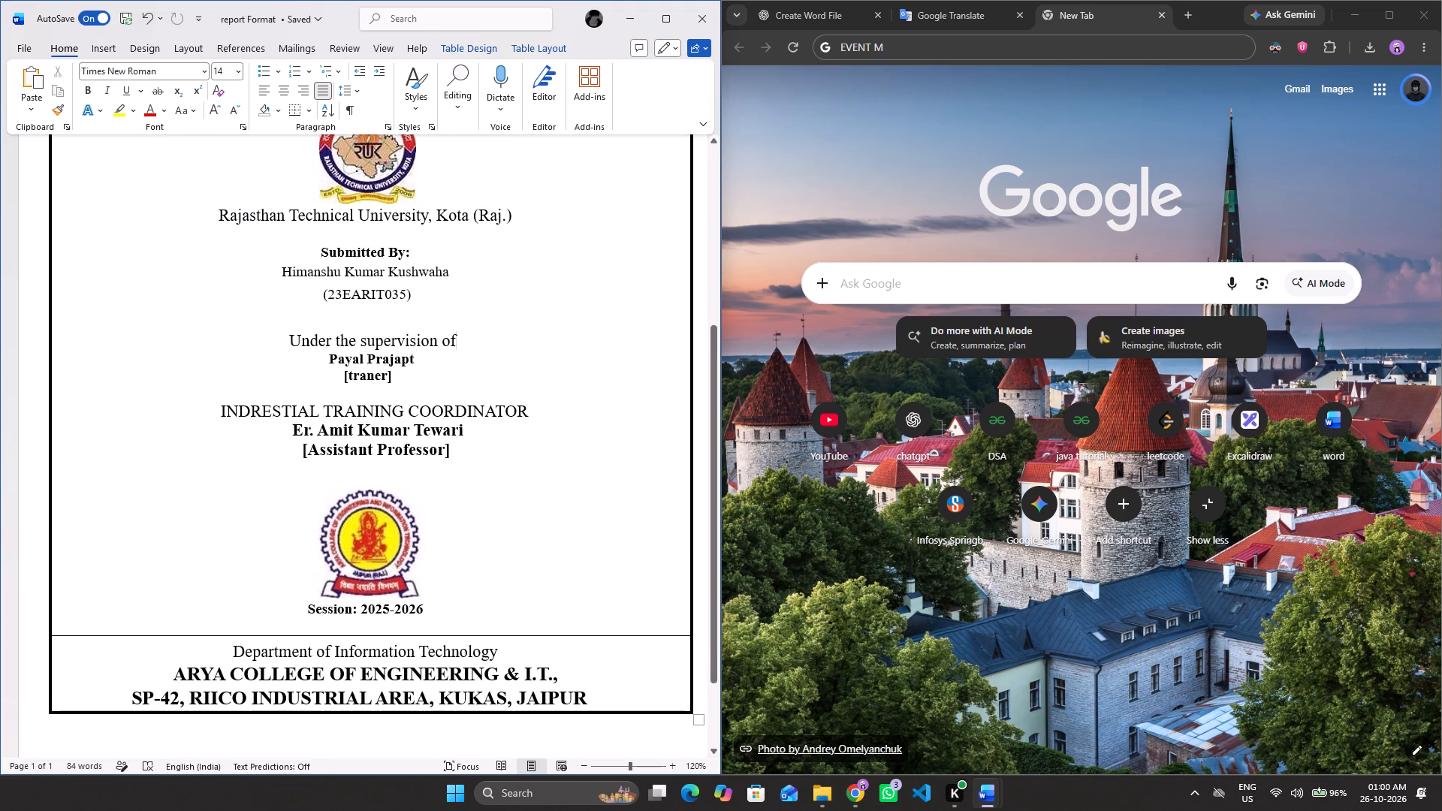
pyautogui.scroll(1, 412, 358)
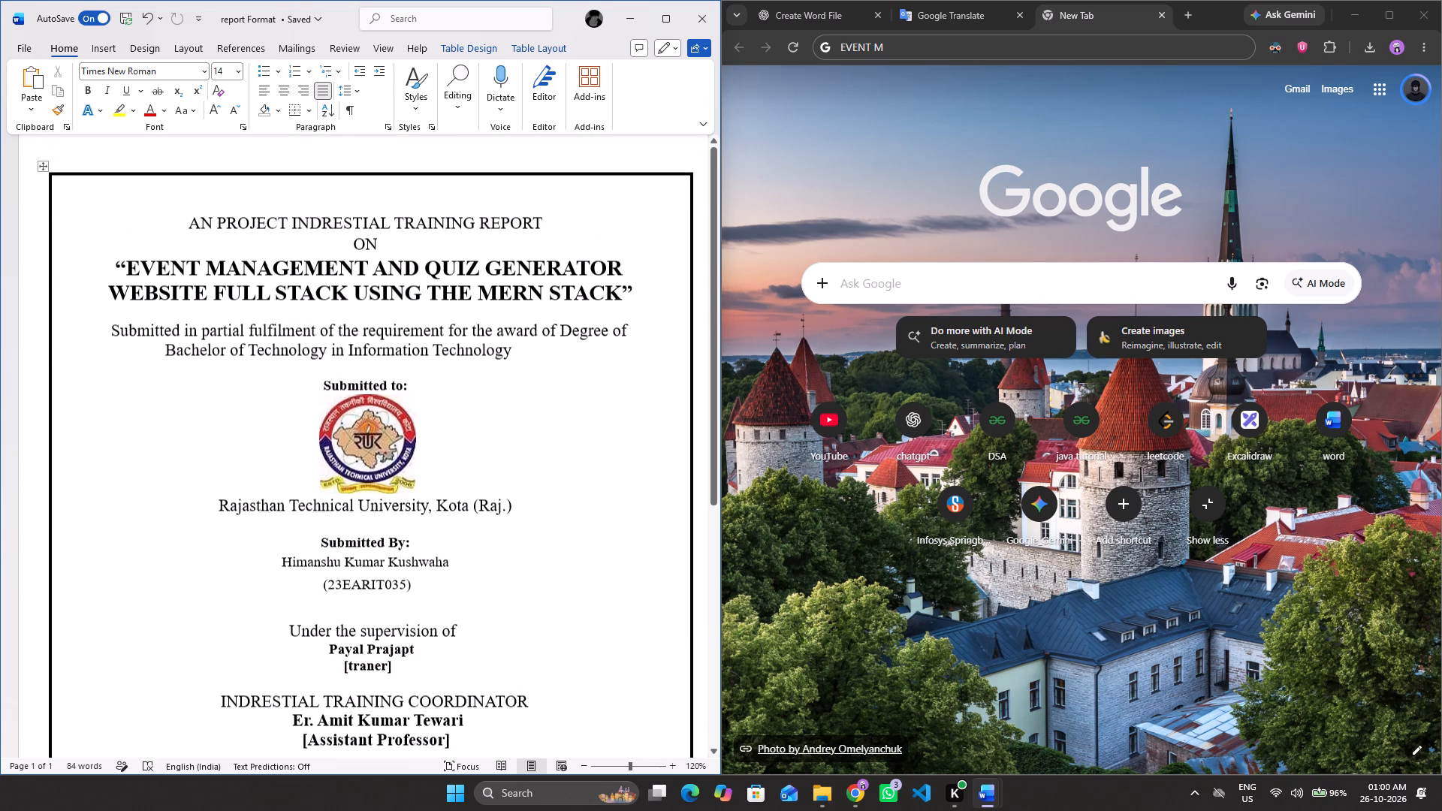
pyautogui.scroll(1, 412, 358)
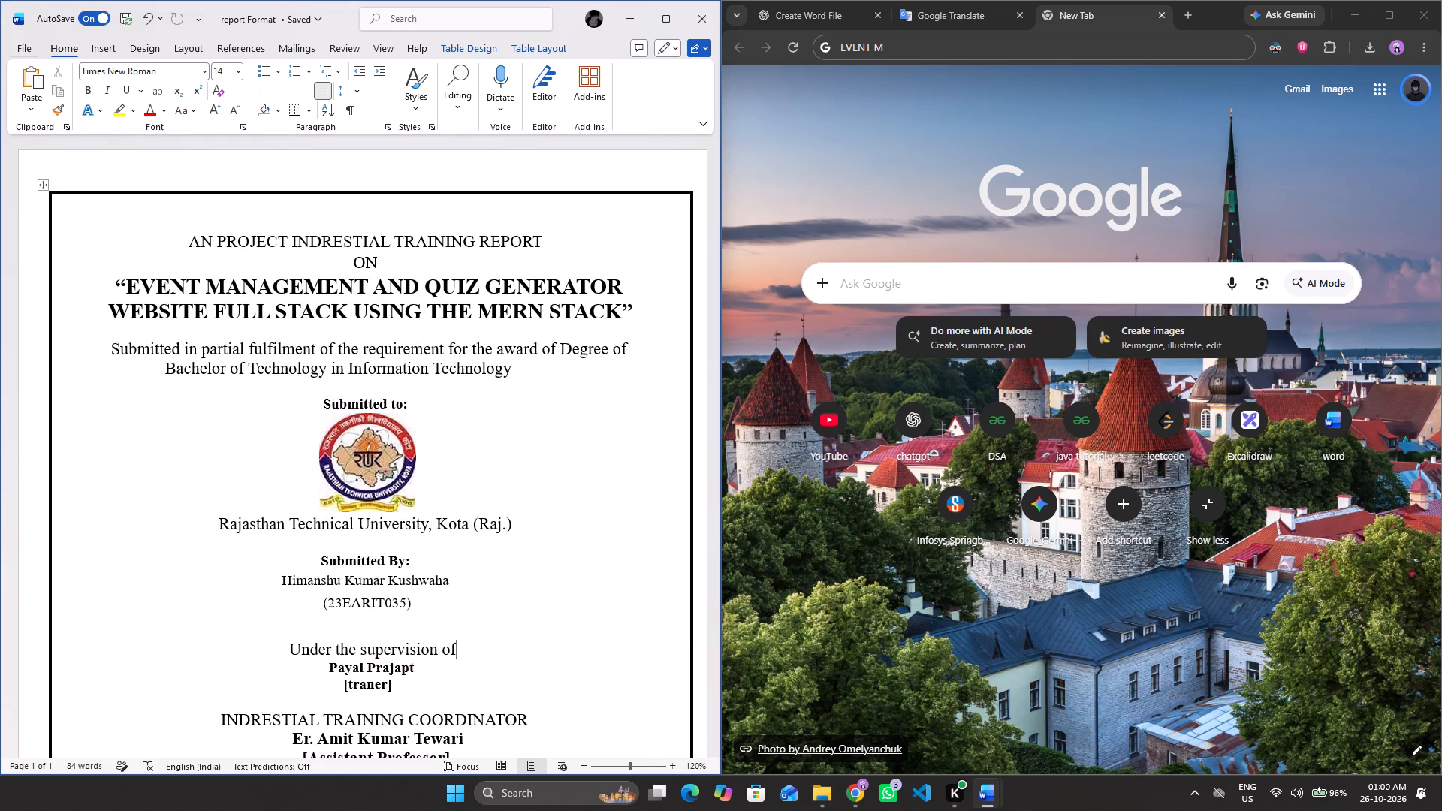
# Save a copy of the report to the Desktop as a Word document named "report Format".
pyautogui.click(19, 53)
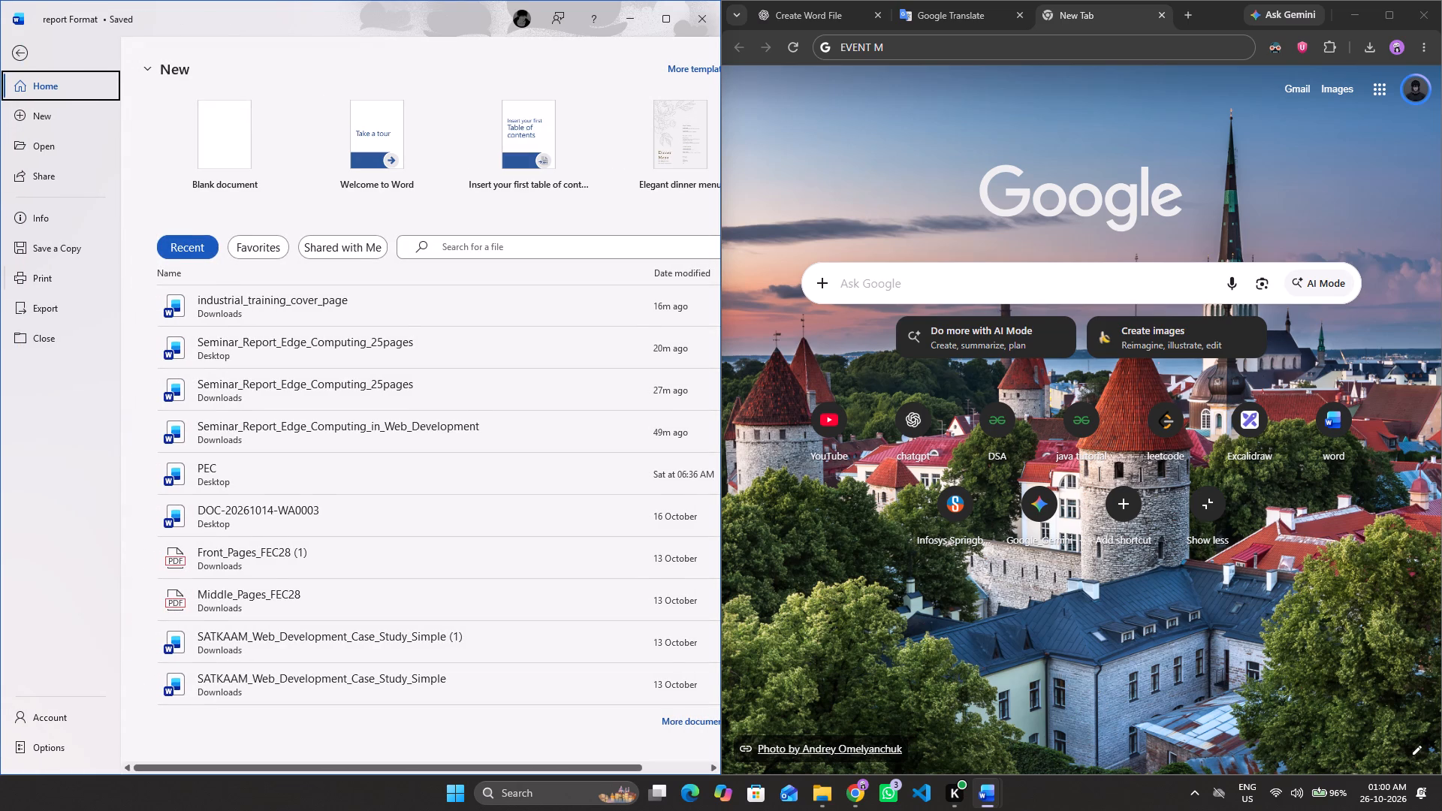
pyautogui.click(44, 309)
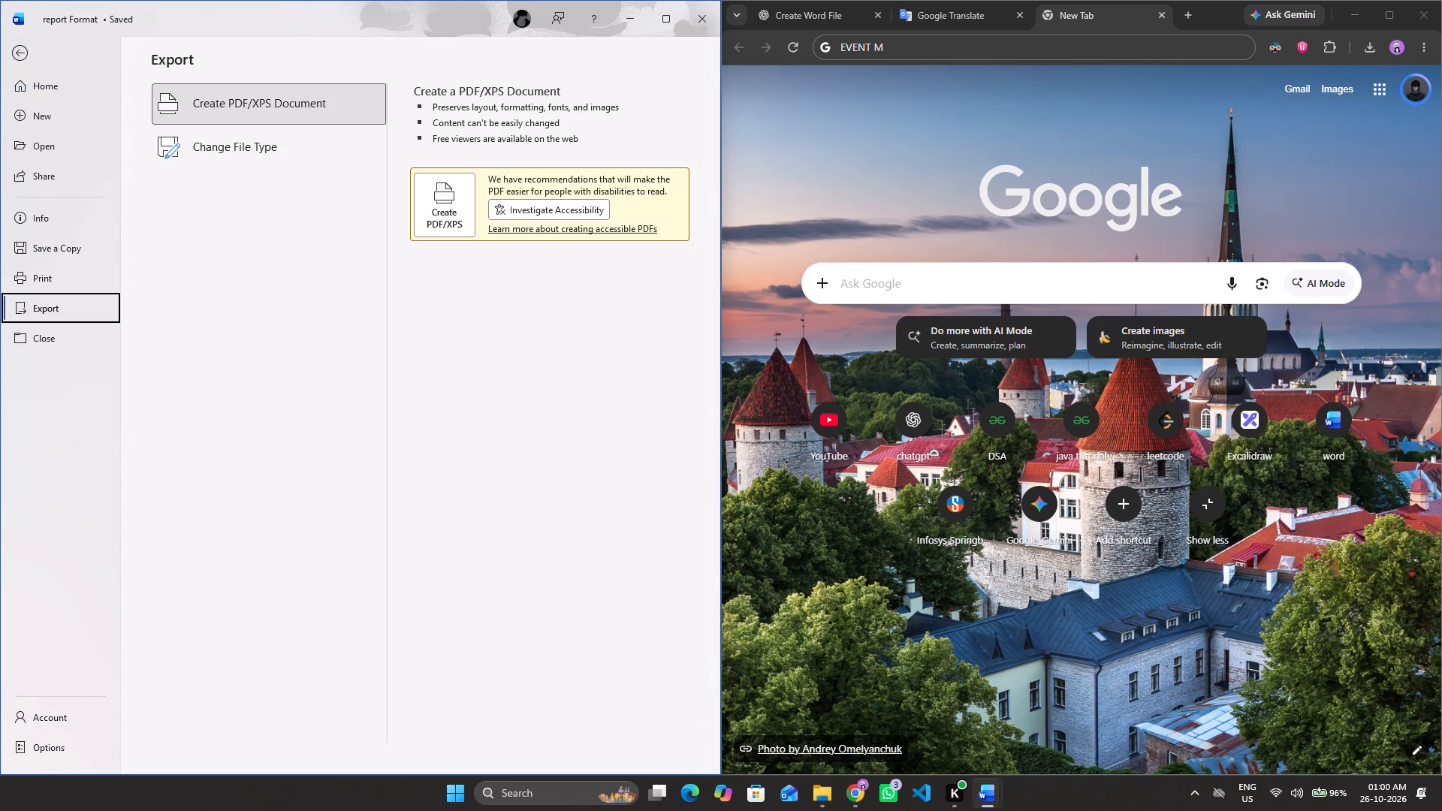
pyautogui.click(51, 248)
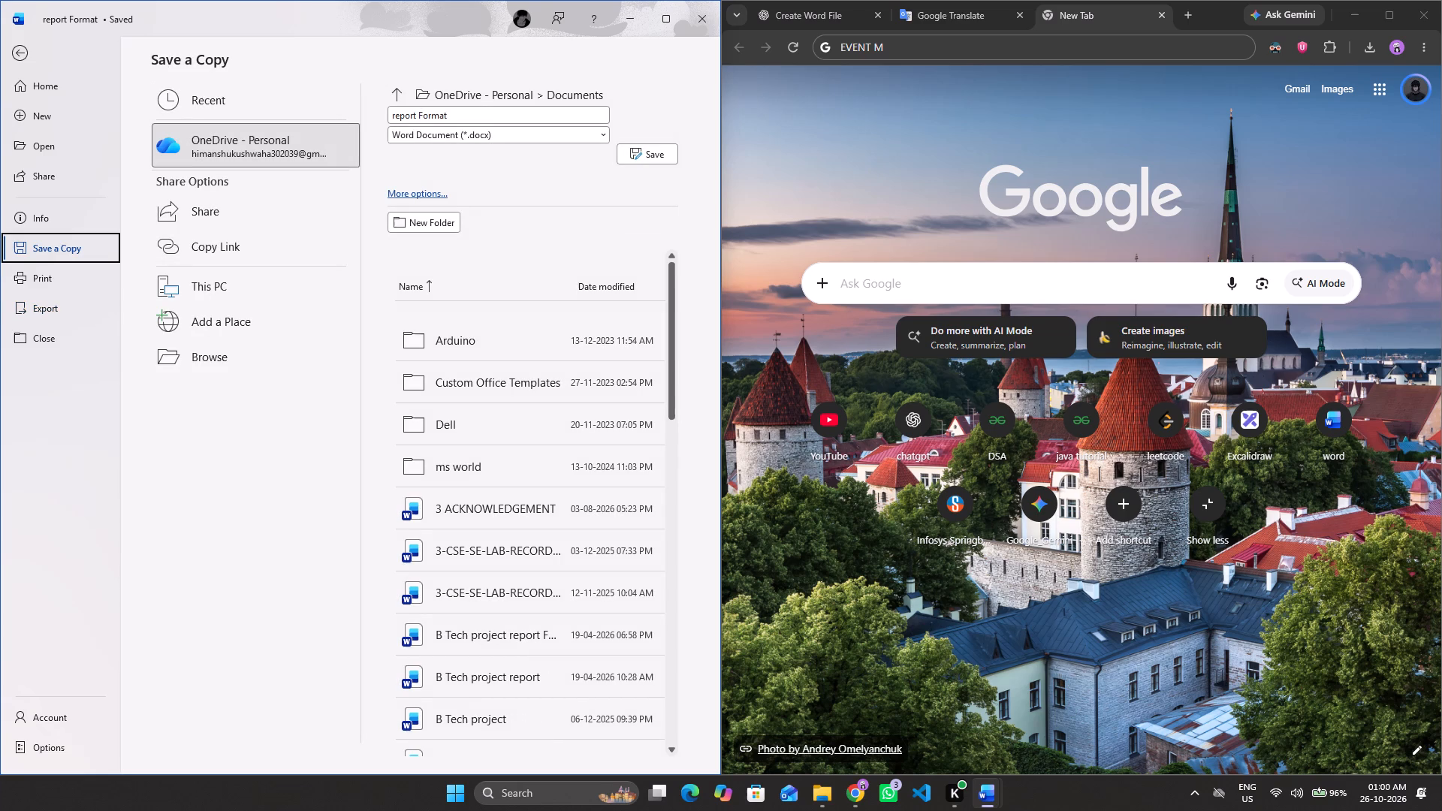
pyautogui.click(224, 351)
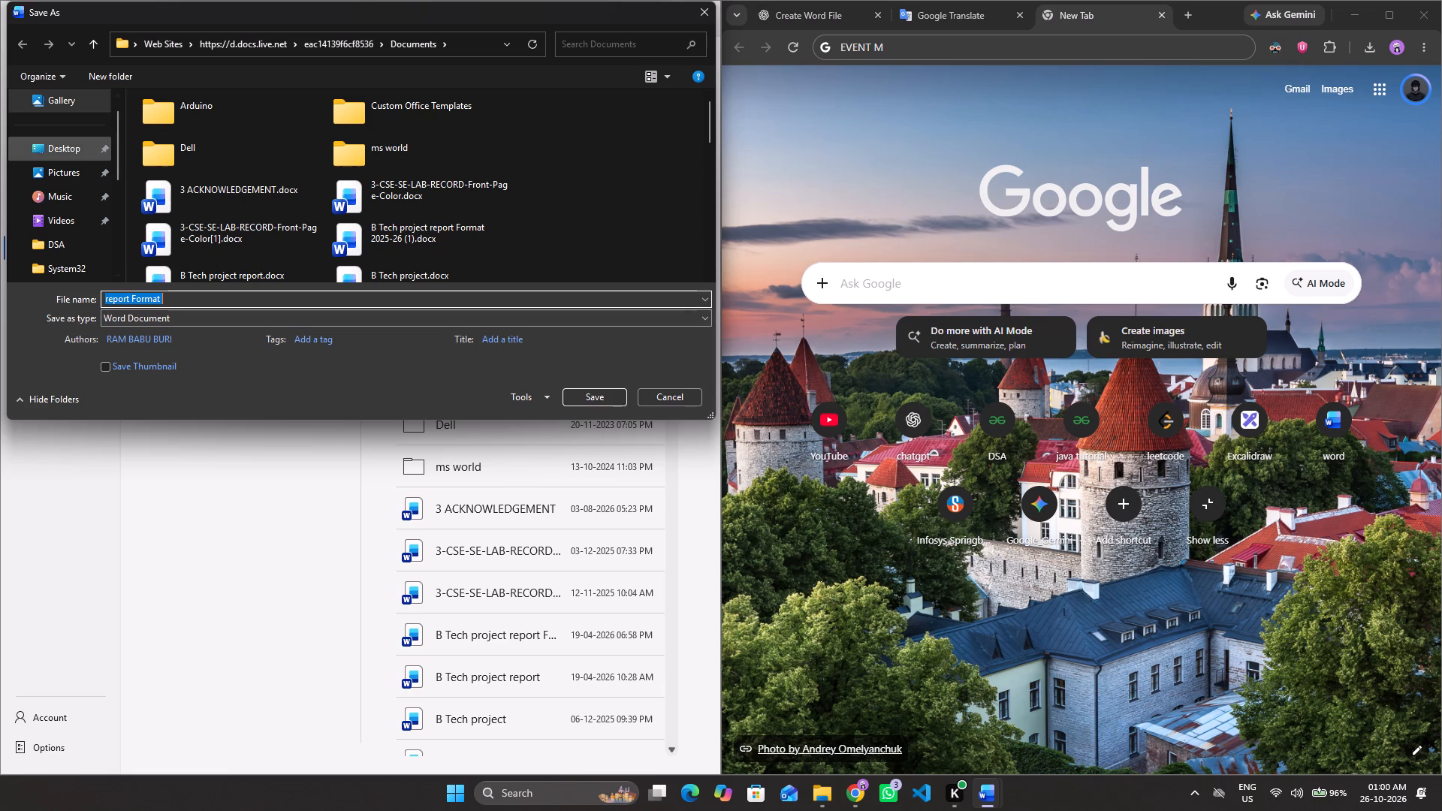
pyautogui.click(80, 144)
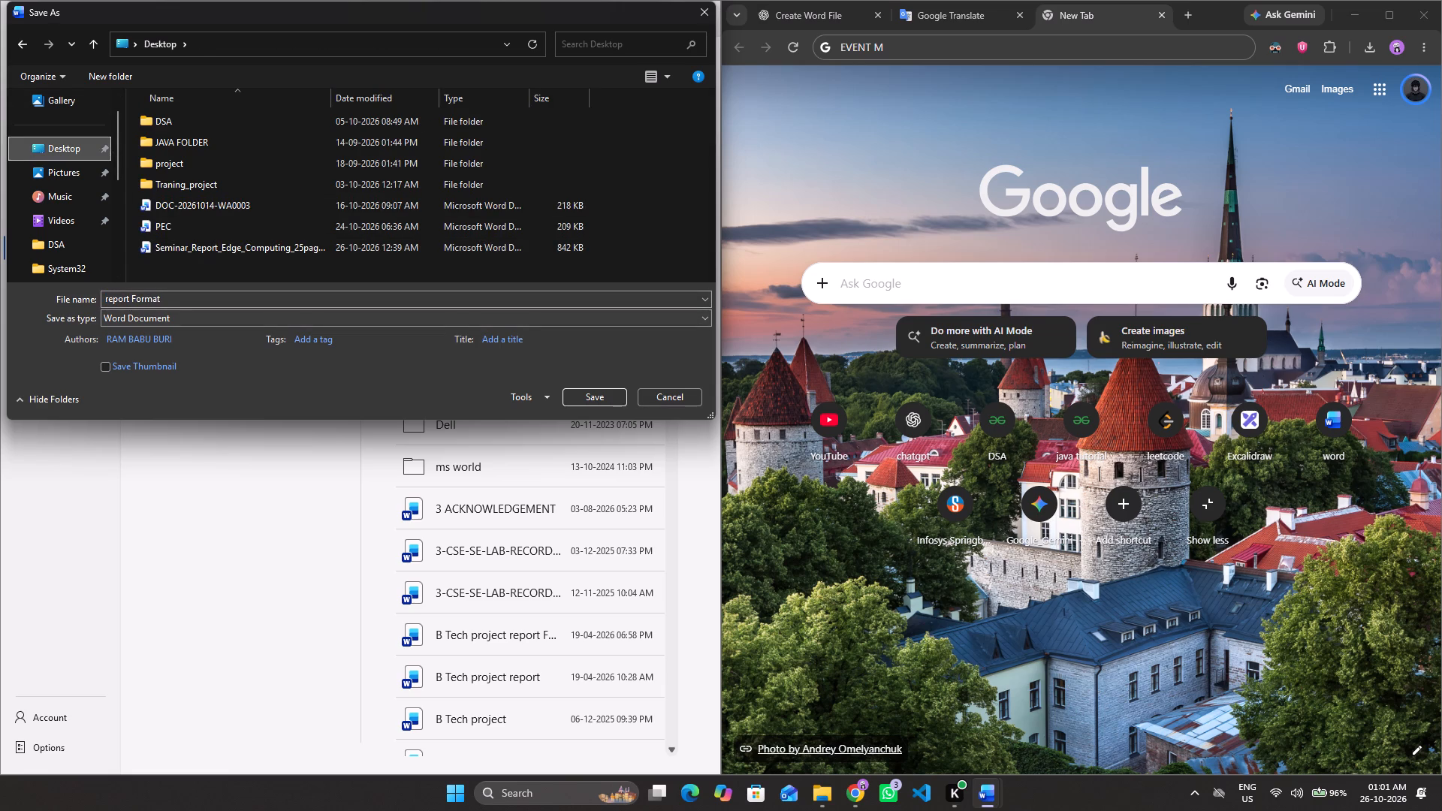
pyautogui.click(587, 396)
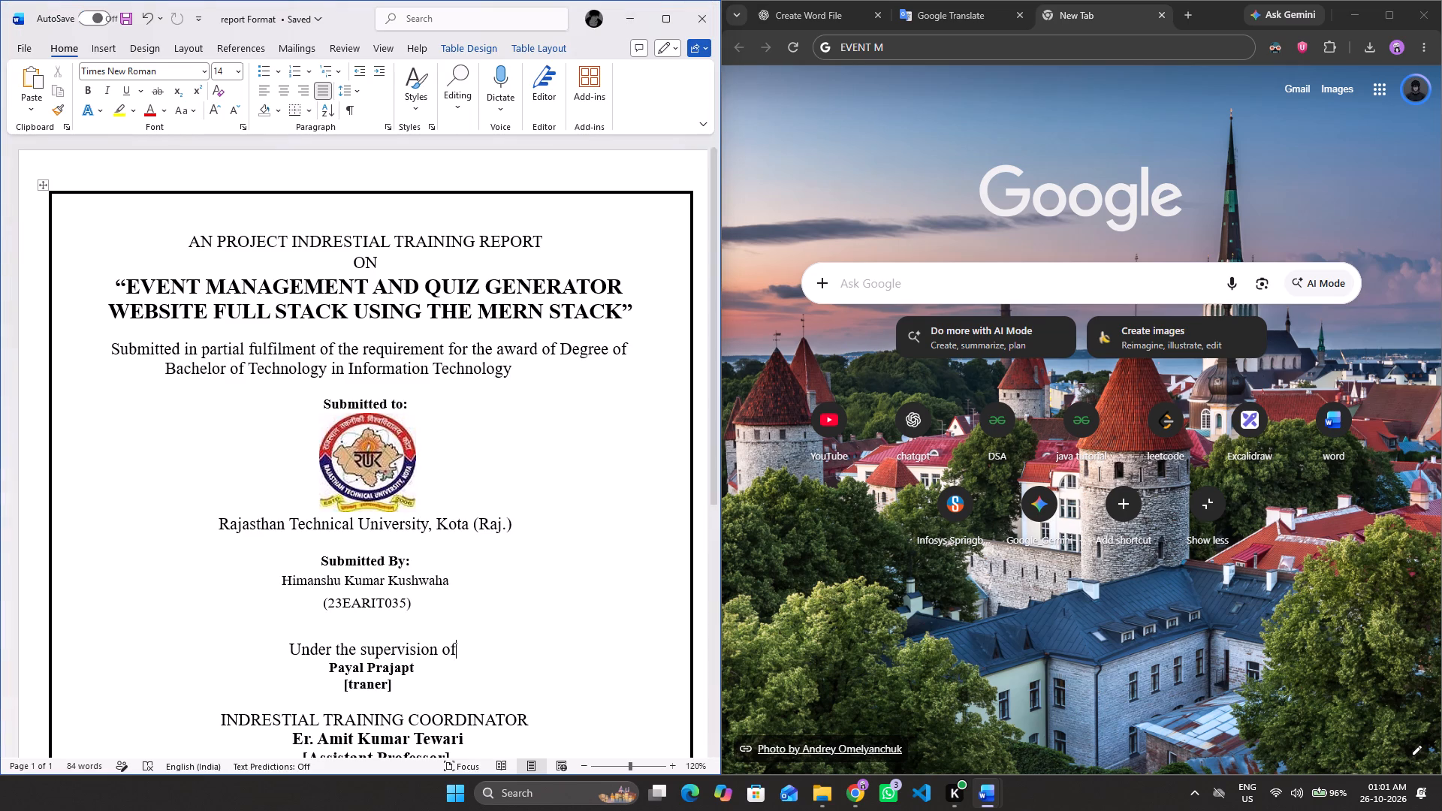
# Select the cover page's entire content in Word and switch to the address field of Chrome's new tab.
pyautogui.hotkey('ctrl', 'a')
pyautogui.hotkey('ctrl', 'a')
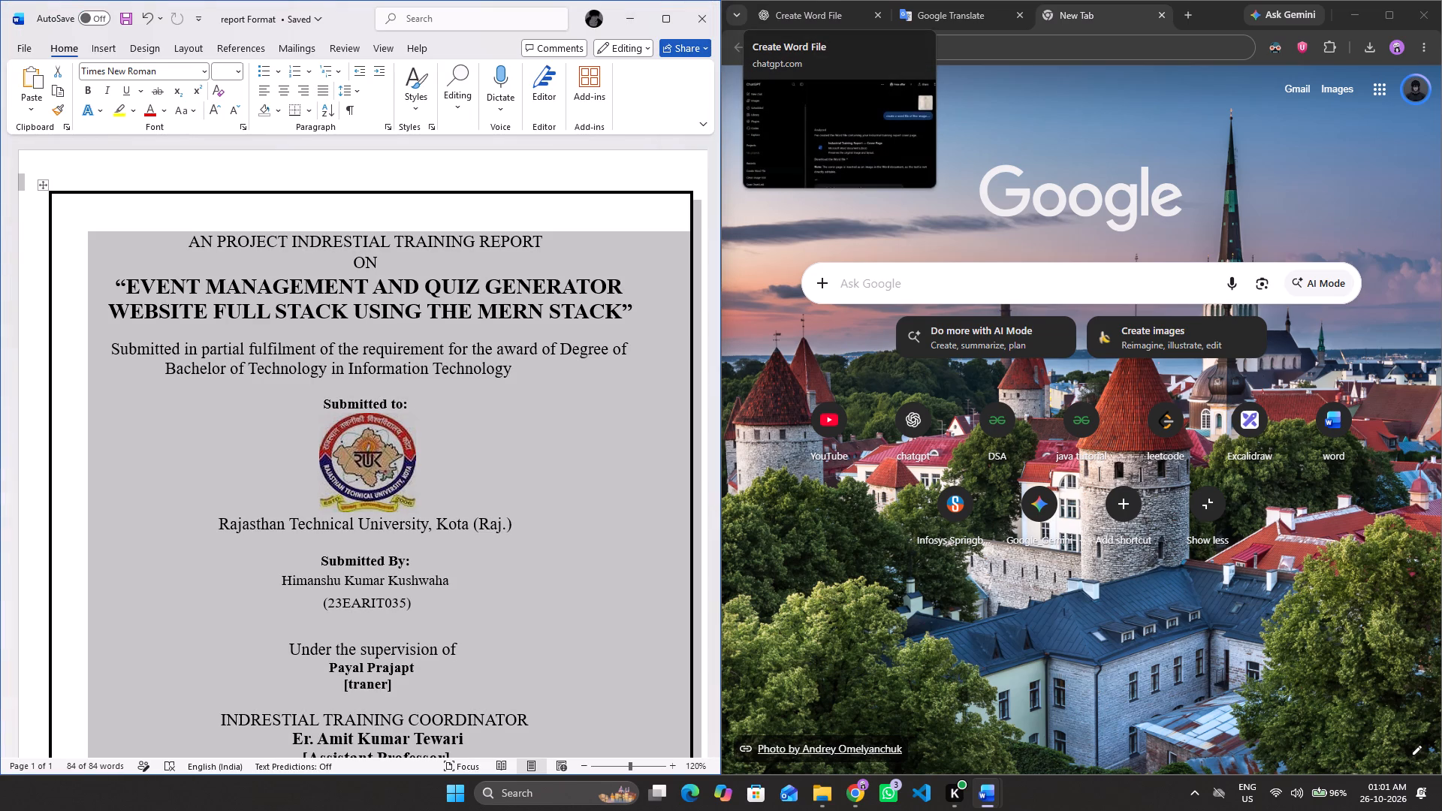
pyautogui.click(1048, 62)
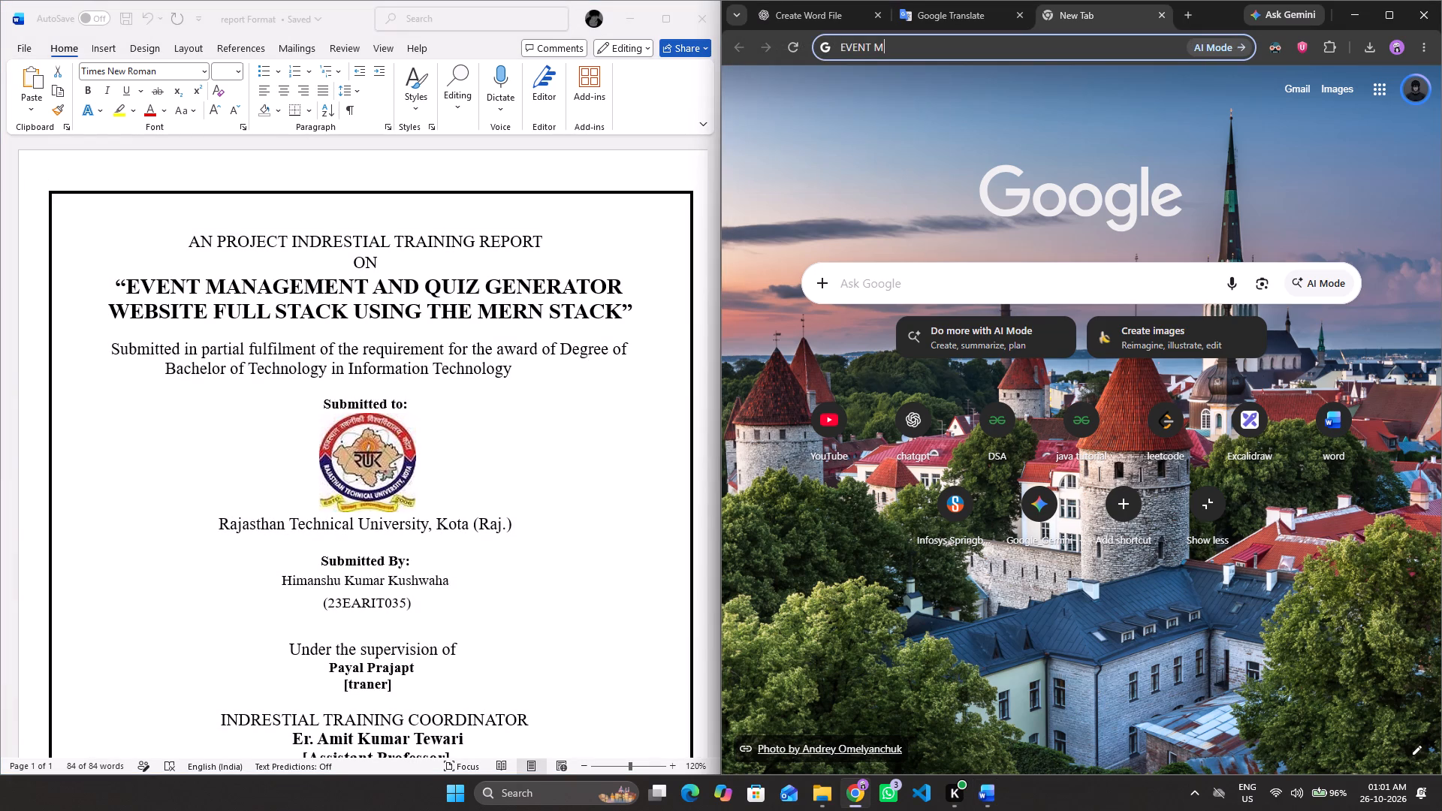